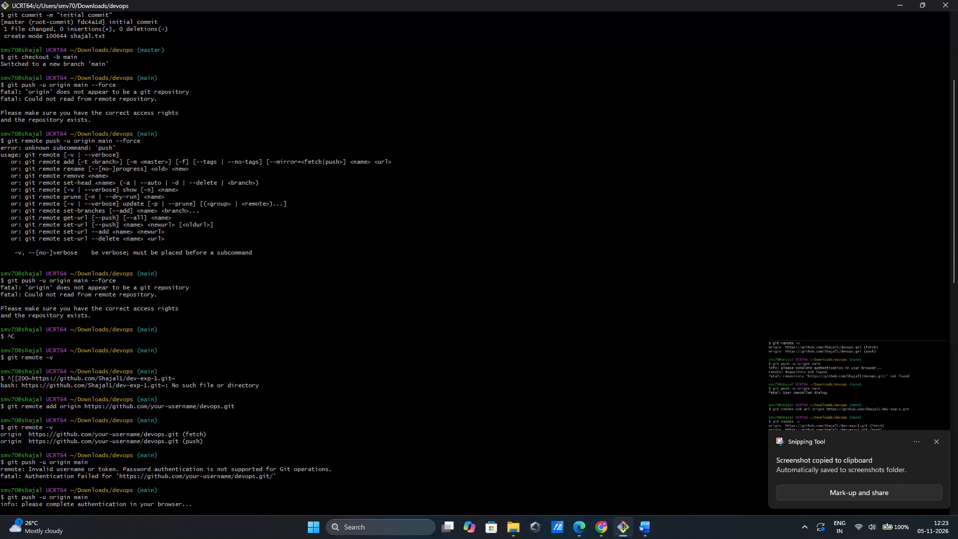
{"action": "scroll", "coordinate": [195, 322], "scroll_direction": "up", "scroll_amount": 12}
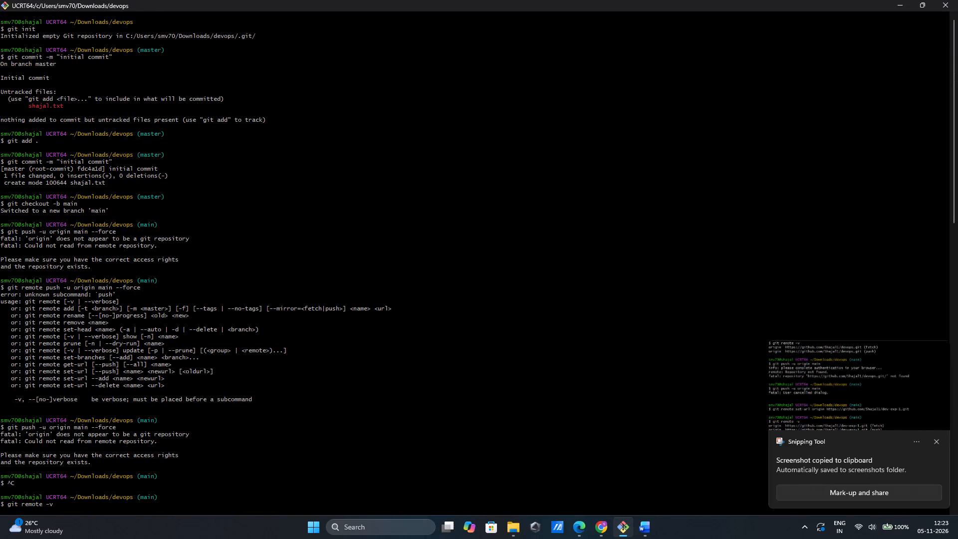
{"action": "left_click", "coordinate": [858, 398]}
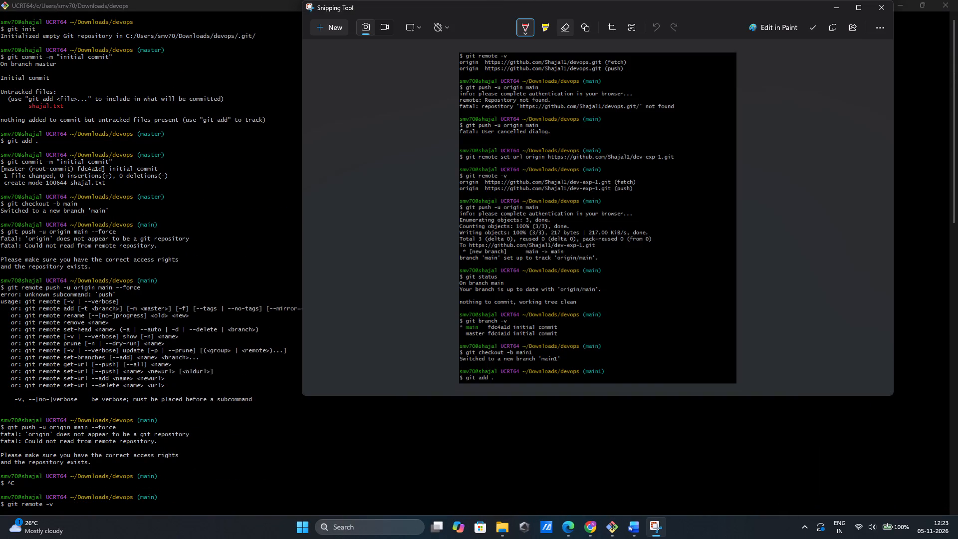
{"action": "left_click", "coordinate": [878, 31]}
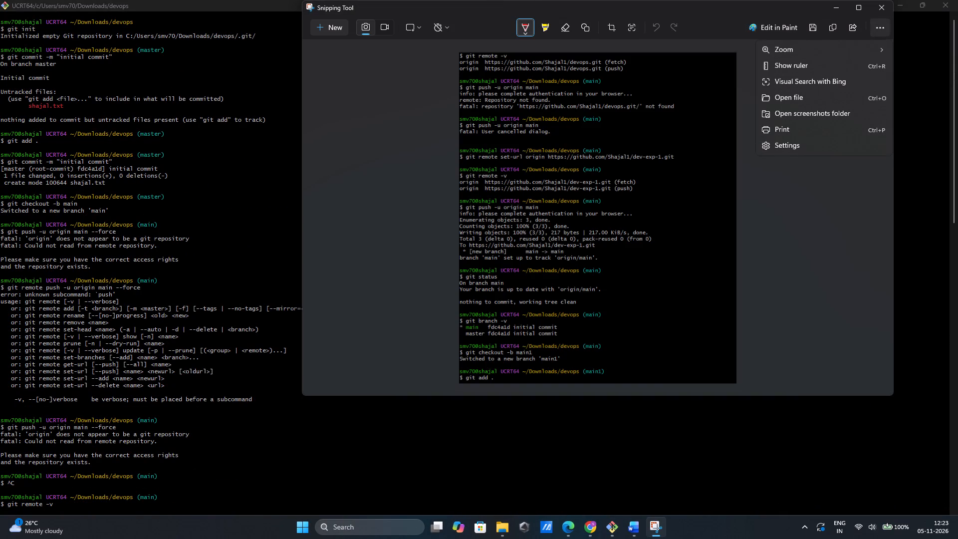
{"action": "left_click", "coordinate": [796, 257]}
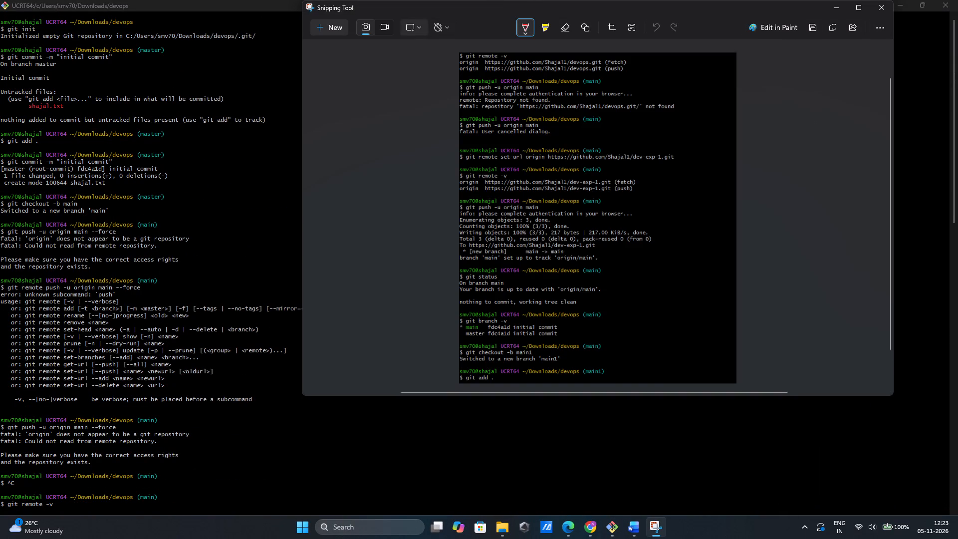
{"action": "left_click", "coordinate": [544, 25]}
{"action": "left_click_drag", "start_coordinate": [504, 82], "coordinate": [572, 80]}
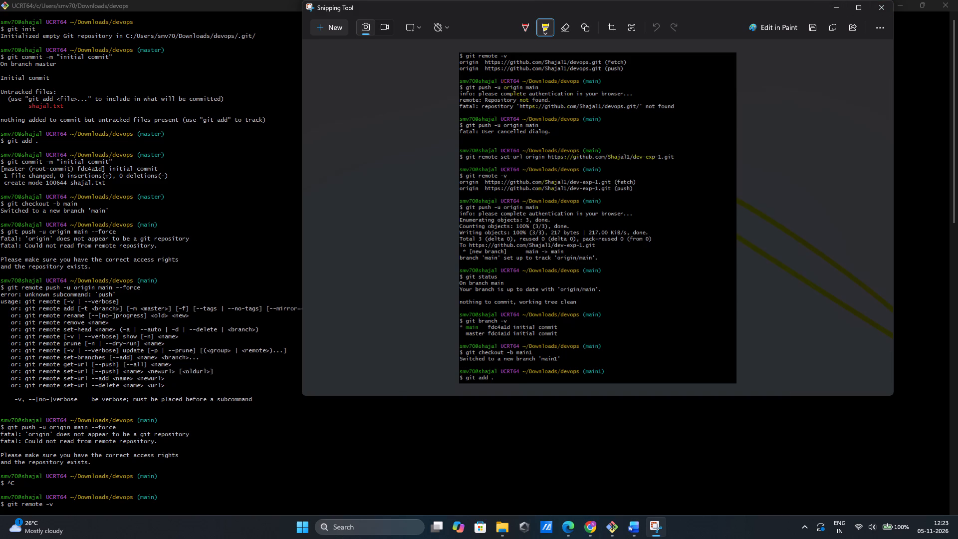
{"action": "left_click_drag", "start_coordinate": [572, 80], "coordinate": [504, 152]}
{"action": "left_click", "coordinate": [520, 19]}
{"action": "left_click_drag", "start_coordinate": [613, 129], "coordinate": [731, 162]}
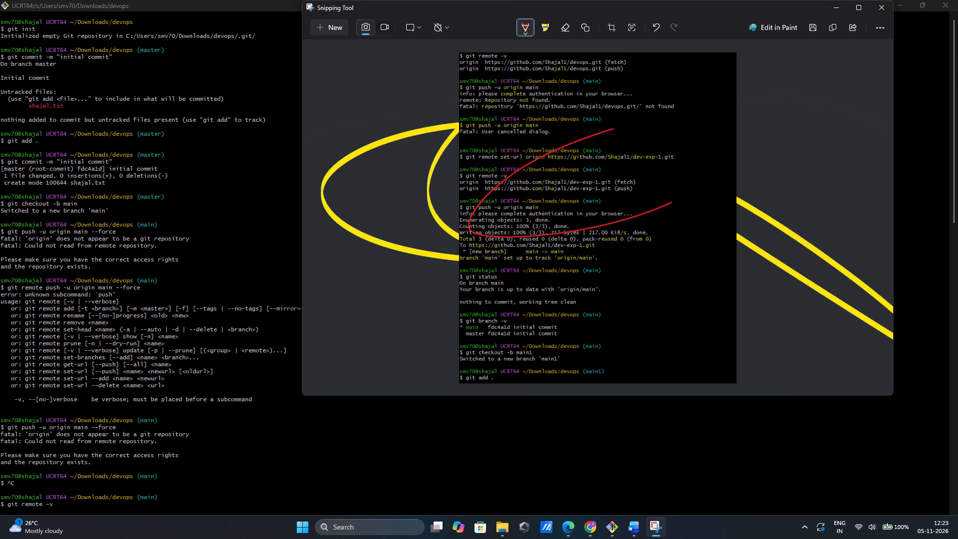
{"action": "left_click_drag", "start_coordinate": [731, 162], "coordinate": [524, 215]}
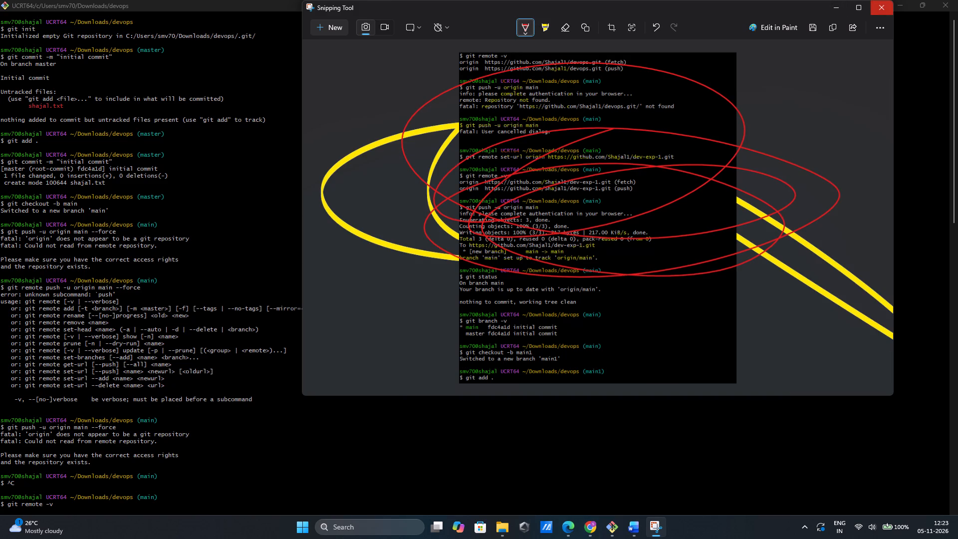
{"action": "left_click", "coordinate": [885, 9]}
Capture a screenshot of the Git session's start in the terminal, from git init through the first git remote -v.
{"action": "scroll", "coordinate": [308, 246], "scroll_direction": "up", "scroll_amount": 6}
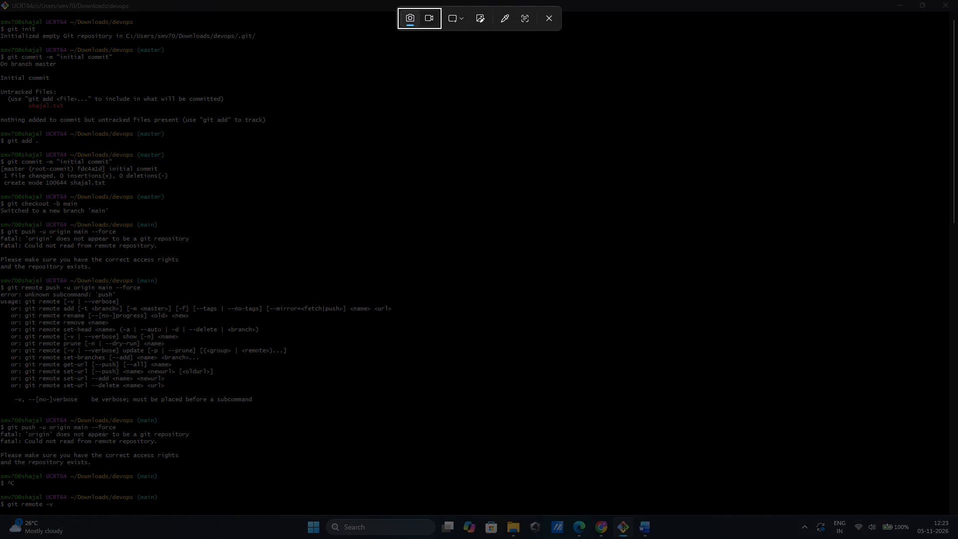
{"action": "left_click_drag", "start_coordinate": [0, 12], "coordinate": [406, 429]}
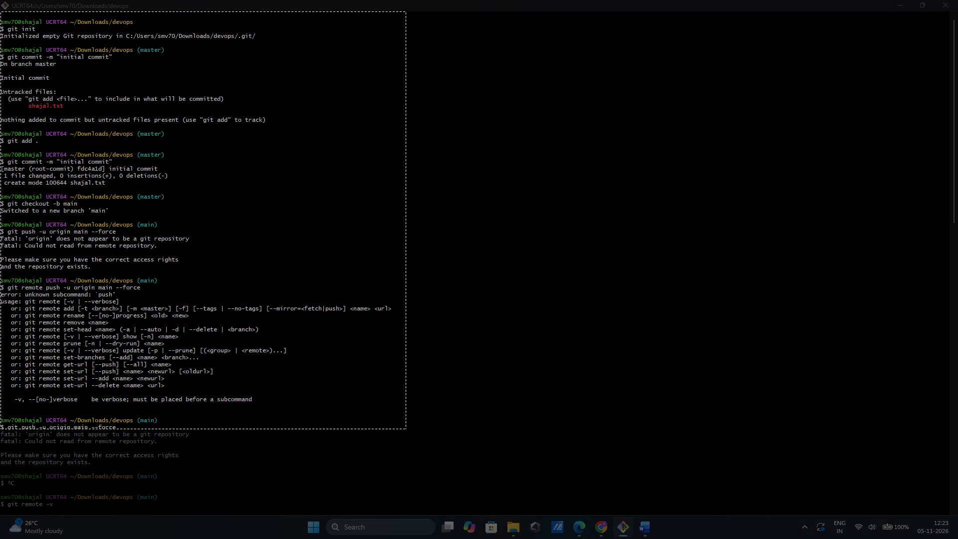
{"action": "left_click_drag", "start_coordinate": [406, 429], "coordinate": [435, 424]}
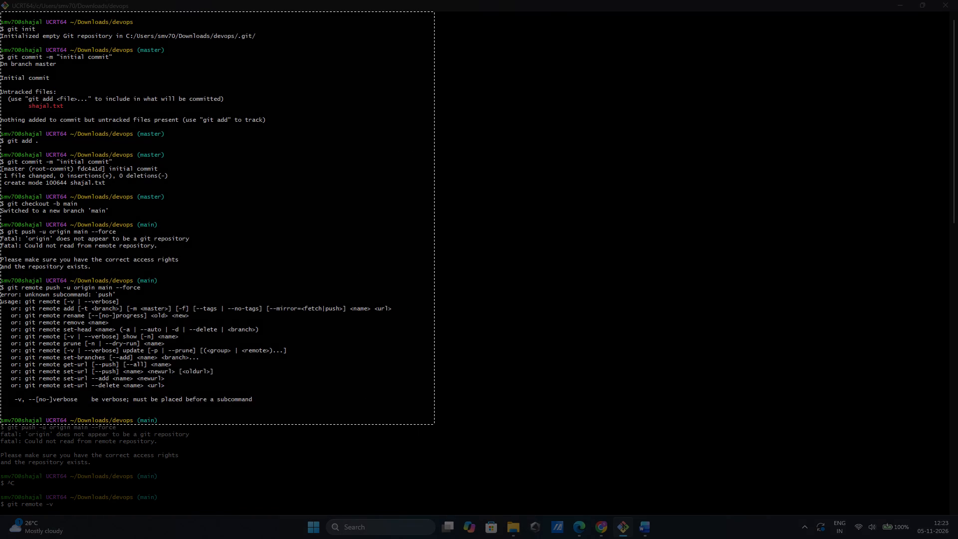
{"action": "left_click_drag", "start_coordinate": [435, 424], "coordinate": [438, 406]}
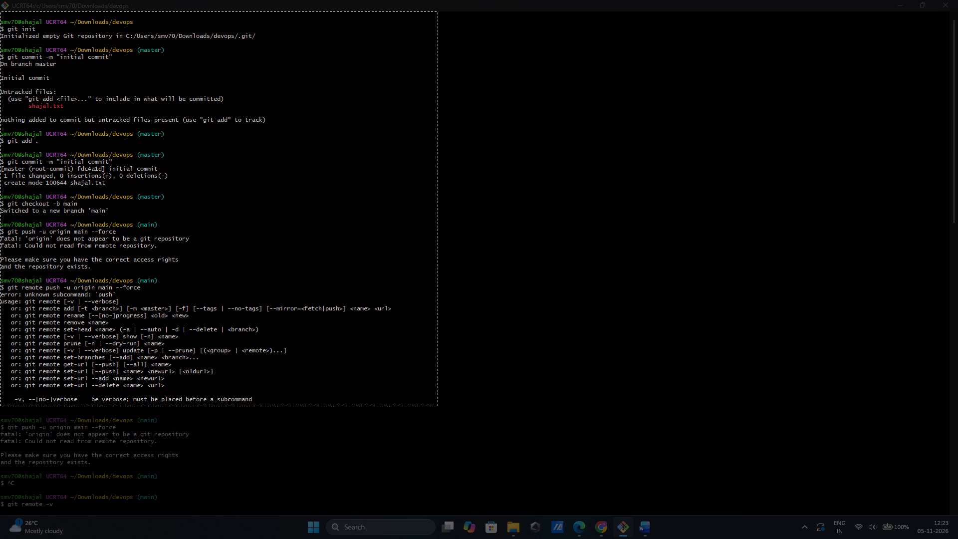
{"action": "left_click_drag", "start_coordinate": [438, 406], "coordinate": [453, 509]}
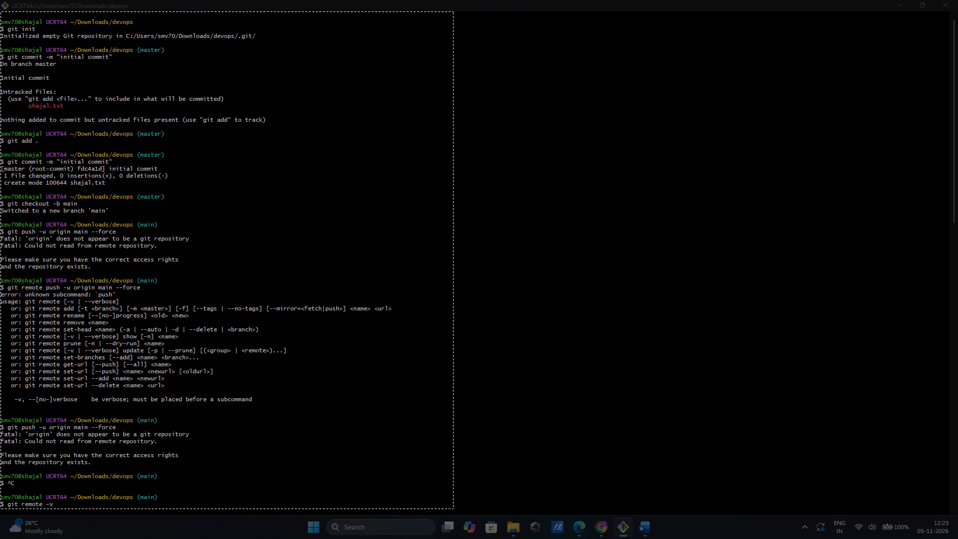
{"action": "left_click_drag", "start_coordinate": [453, 509], "coordinate": [454, 512]}
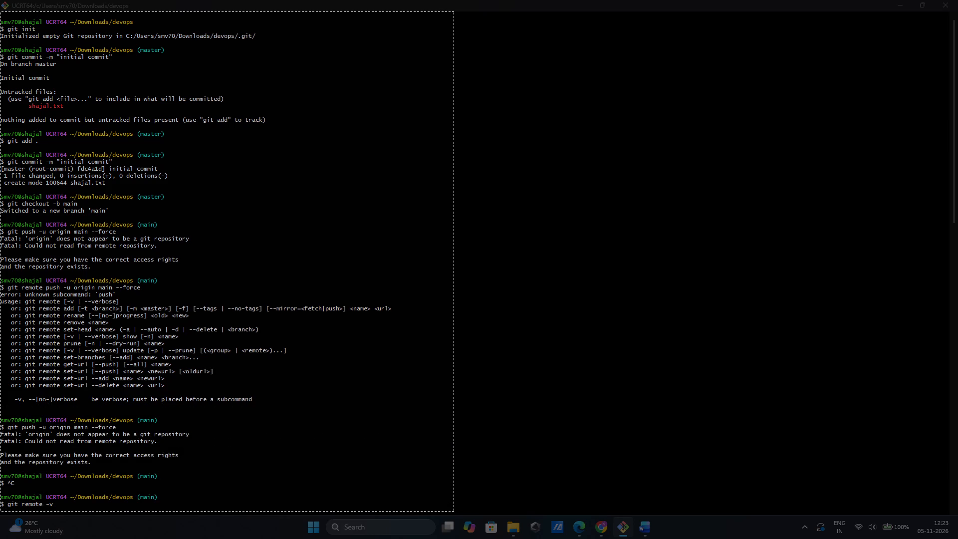
{"action": "left_click_drag", "start_coordinate": [454, 512], "coordinate": [454, 512]}
Capture a screenshot of the end of the terminal session, from the devops.git remote check through the "Initial commit" attempt on branch main1.
{"action": "scroll", "coordinate": [168, 220], "scroll_direction": "down", "scroll_amount": 3}
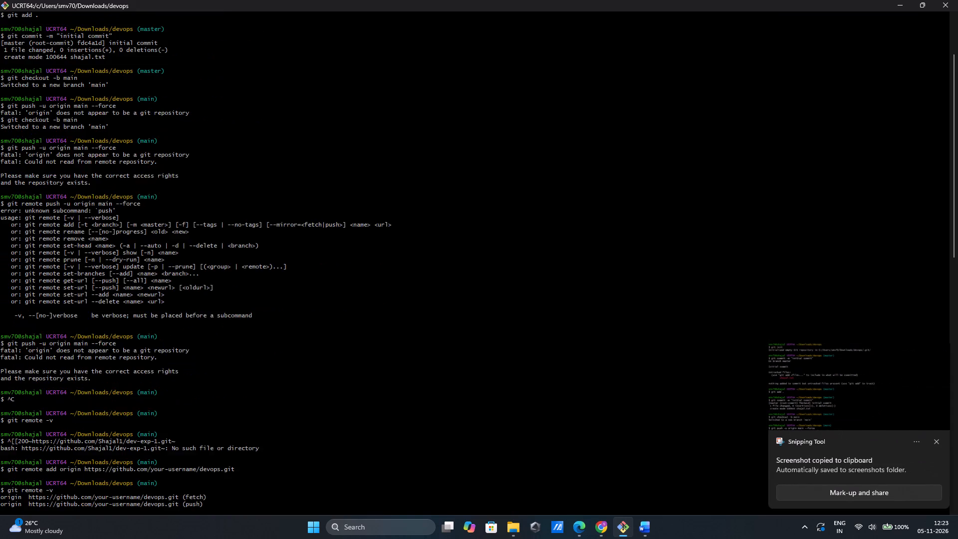
{"action": "scroll", "coordinate": [168, 220], "scroll_direction": "down", "scroll_amount": 5}
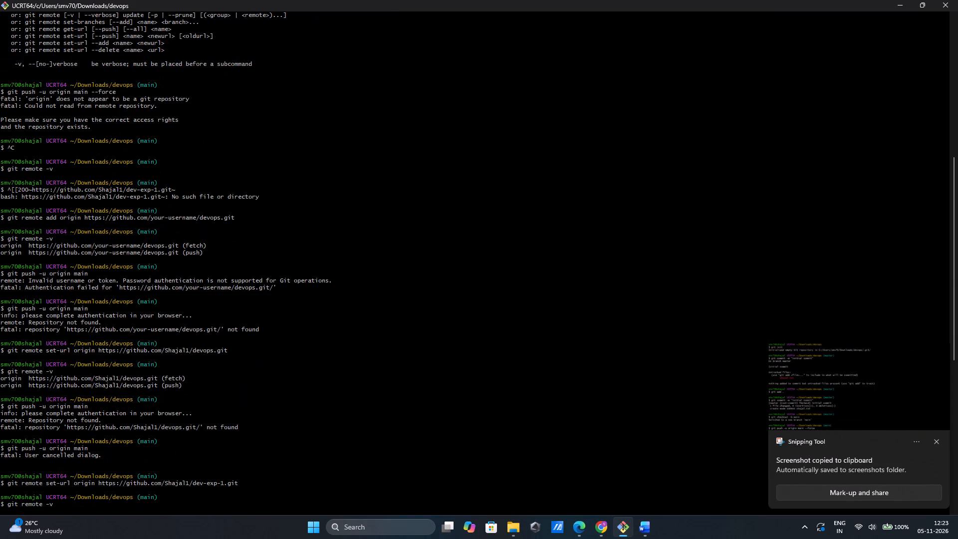
{"action": "scroll", "coordinate": [161, 208], "scroll_direction": "down", "scroll_amount": 4}
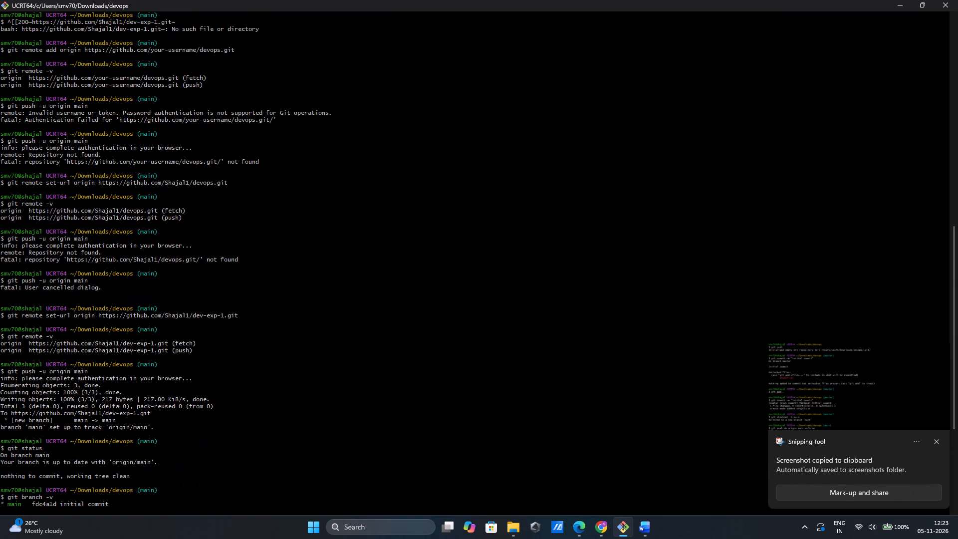
{"action": "scroll", "coordinate": [142, 186], "scroll_direction": "down", "scroll_amount": 11}
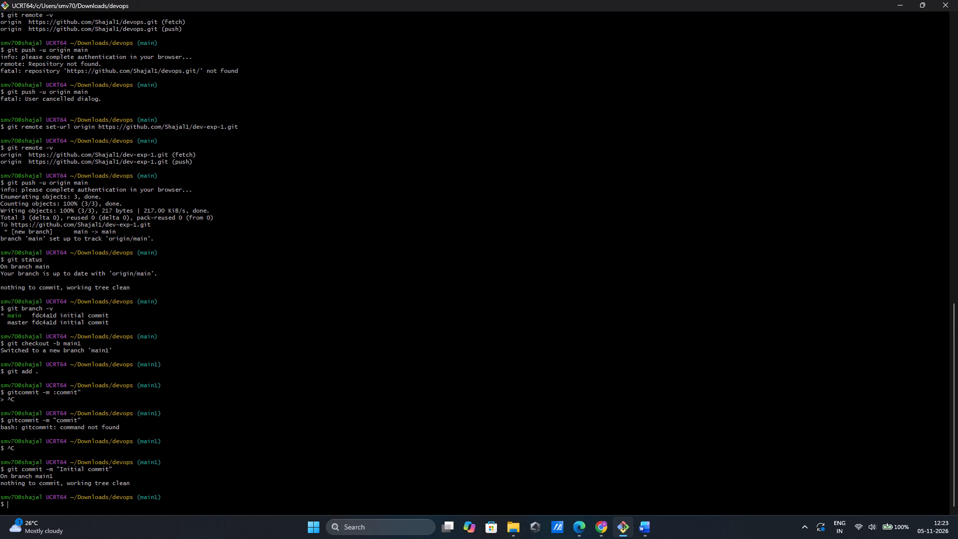
{"action": "scroll", "coordinate": [244, 211], "scroll_direction": "up", "scroll_amount": 1}
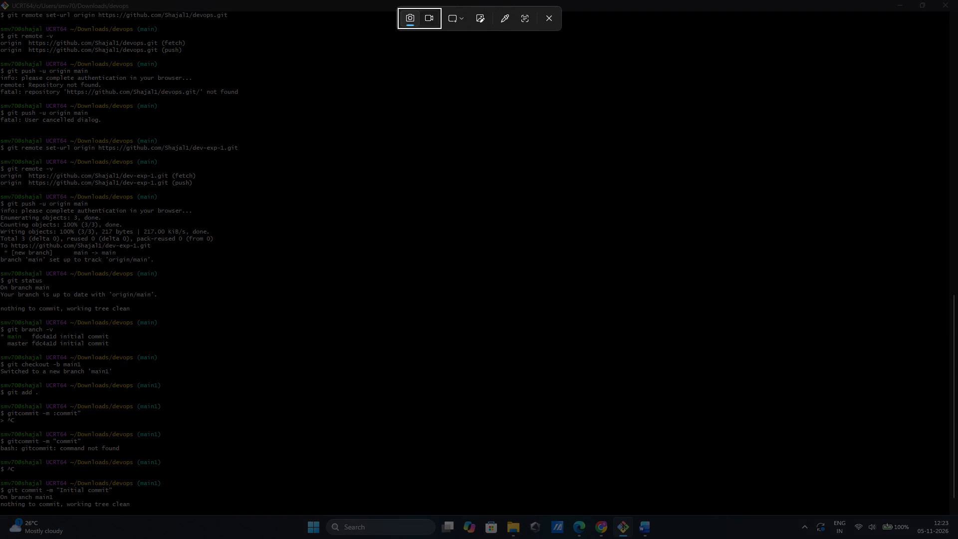
{"action": "left_click_drag", "start_coordinate": [0, 21], "coordinate": [328, 501]}
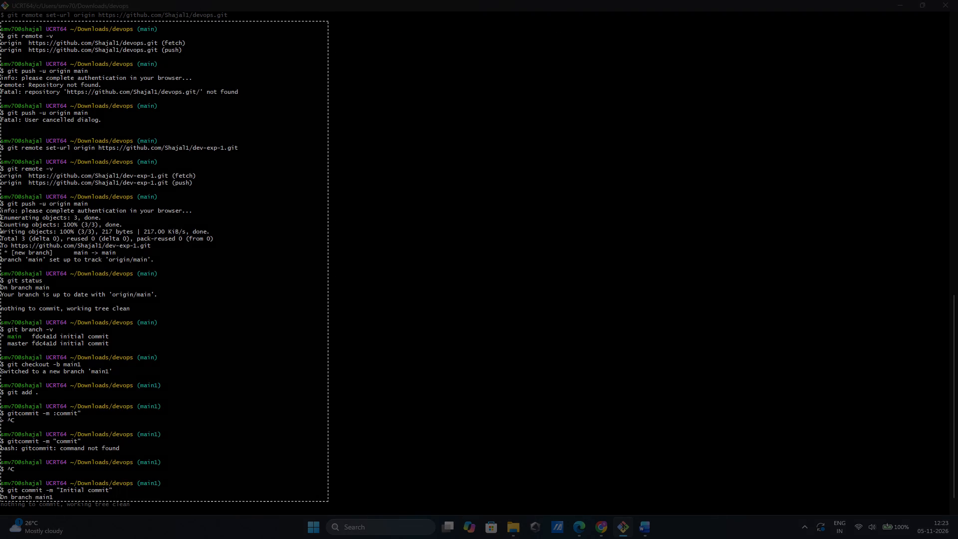
{"action": "left_click_drag", "start_coordinate": [328, 501], "coordinate": [336, 513]}
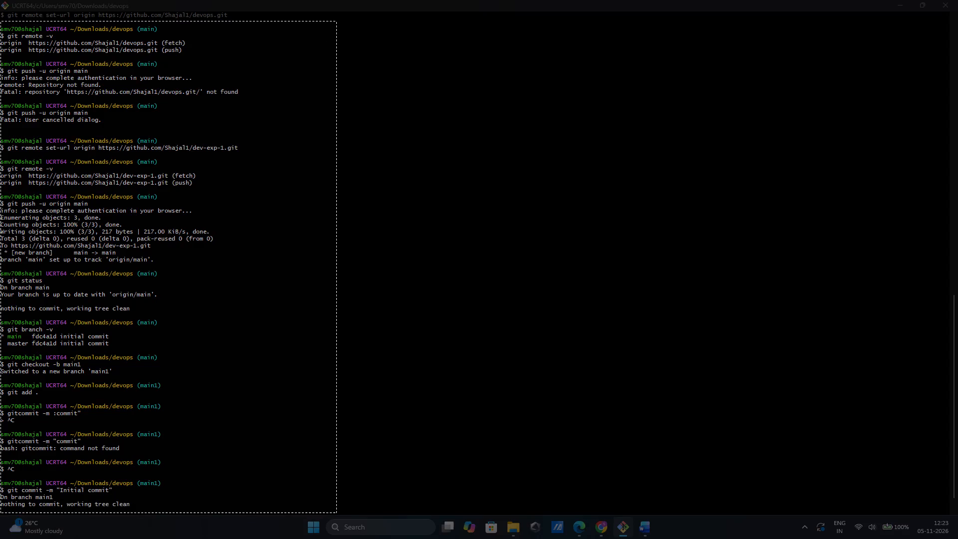
{"action": "left_click_drag", "start_coordinate": [336, 513], "coordinate": [336, 512]}
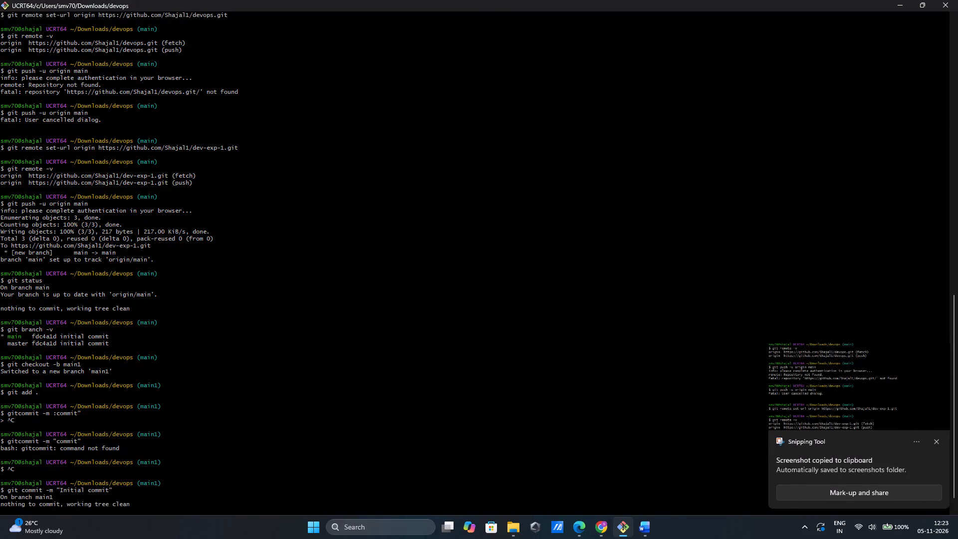
Switch to the Dj_Ex 1 document in Word, enable editing and maximize its window.
{"action": "left_click", "coordinate": [646, 528]}
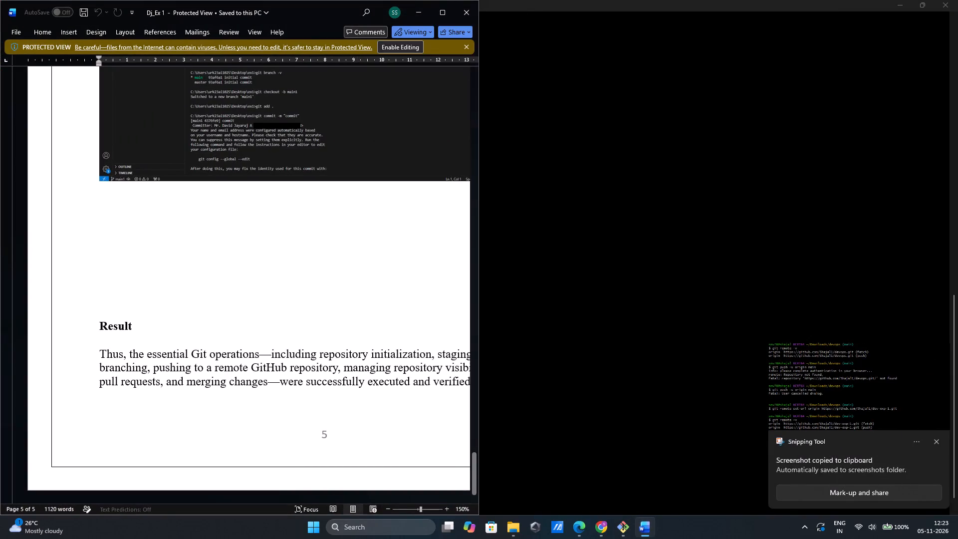
{"action": "left_click", "coordinate": [392, 44]}
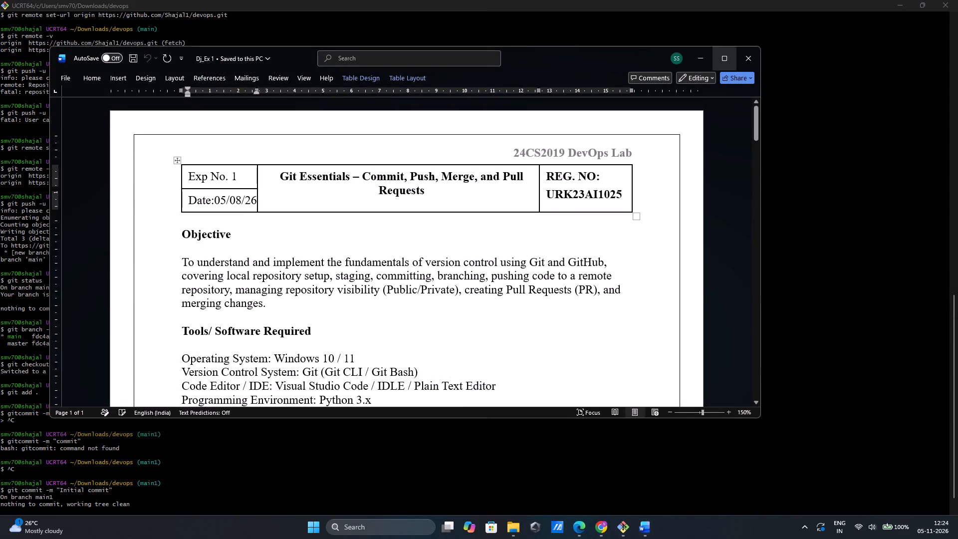
{"action": "left_click", "coordinate": [728, 52]}
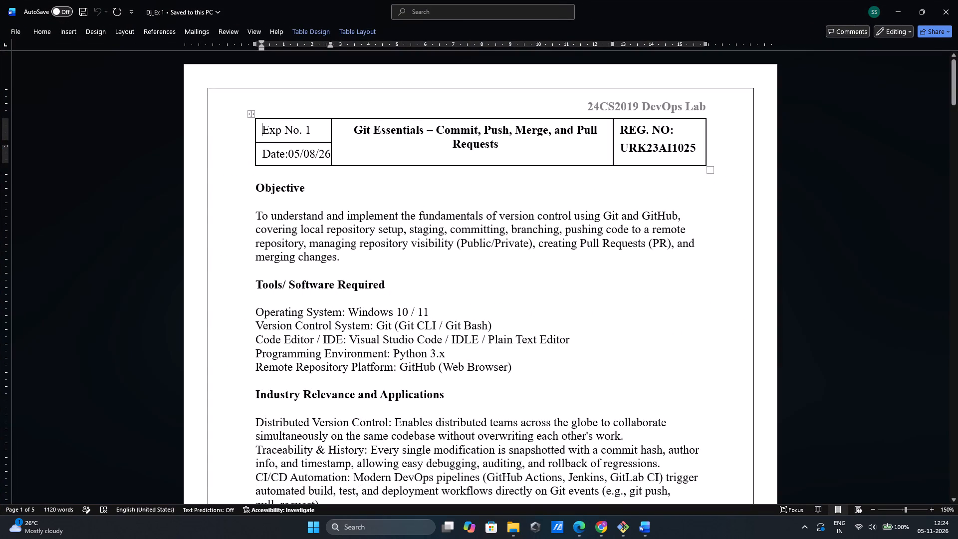
Replace the registration number in the lab report's header table with the student's own number, correcting its prefix letters and last four digits.
{"action": "left_click", "coordinate": [694, 145]}
{"action": "key", "text": "BackSpace"}
{"action": "key", "text": "BackSpace"}
{"action": "key", "text": "BackSpace"}
{"action": "key", "text": "BackSpace"}
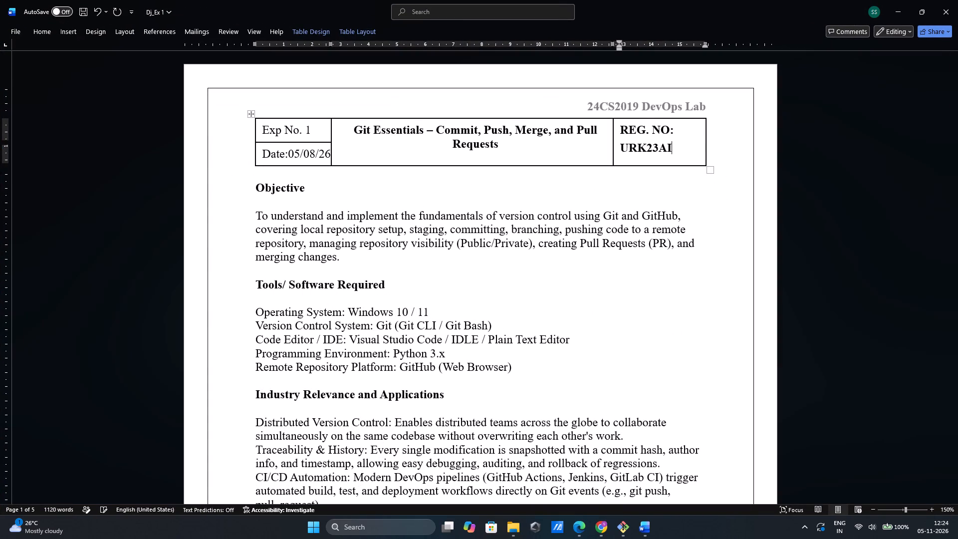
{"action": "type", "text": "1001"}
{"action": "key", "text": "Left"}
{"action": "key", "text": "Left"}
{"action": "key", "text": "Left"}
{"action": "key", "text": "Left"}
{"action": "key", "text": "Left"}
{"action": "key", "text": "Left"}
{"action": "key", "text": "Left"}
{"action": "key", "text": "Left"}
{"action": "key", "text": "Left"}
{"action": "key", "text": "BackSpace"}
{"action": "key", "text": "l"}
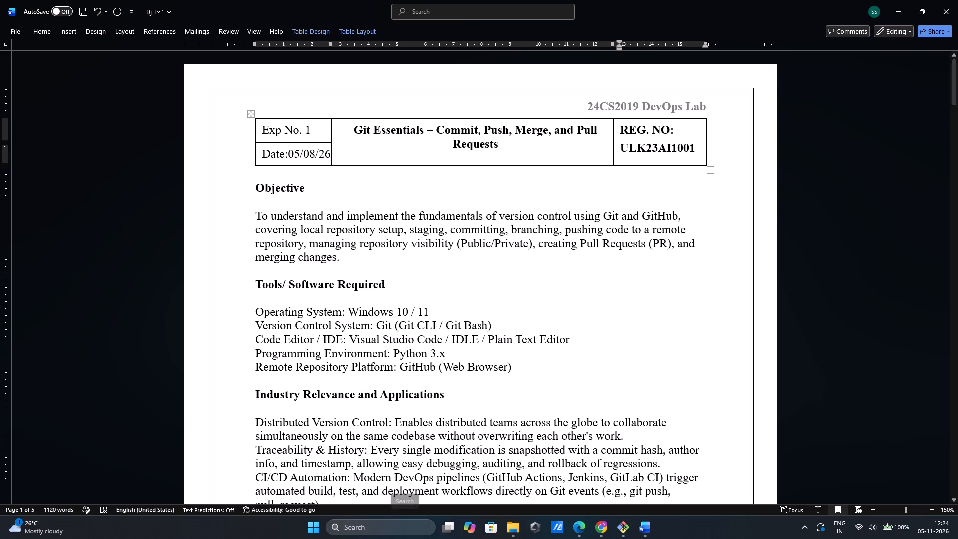
Check the exercise dates in the 25DC2003-DevOps Laboratory stream in Google Classroom in a new Chrome tab, and return to the Word document.
{"action": "left_click", "coordinate": [898, 0]}
{"action": "left_click", "coordinate": [898, 0]}
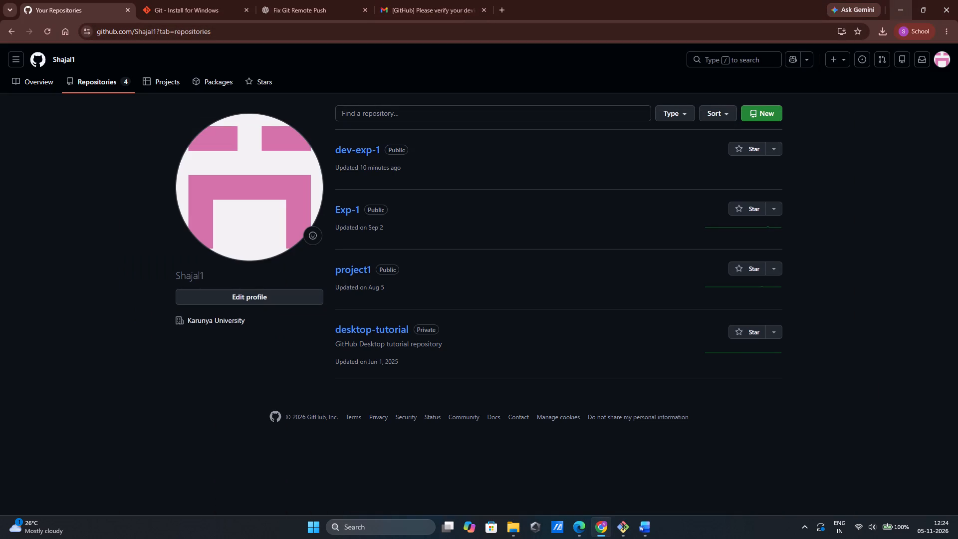
{"action": "left_click", "coordinate": [506, 6]}
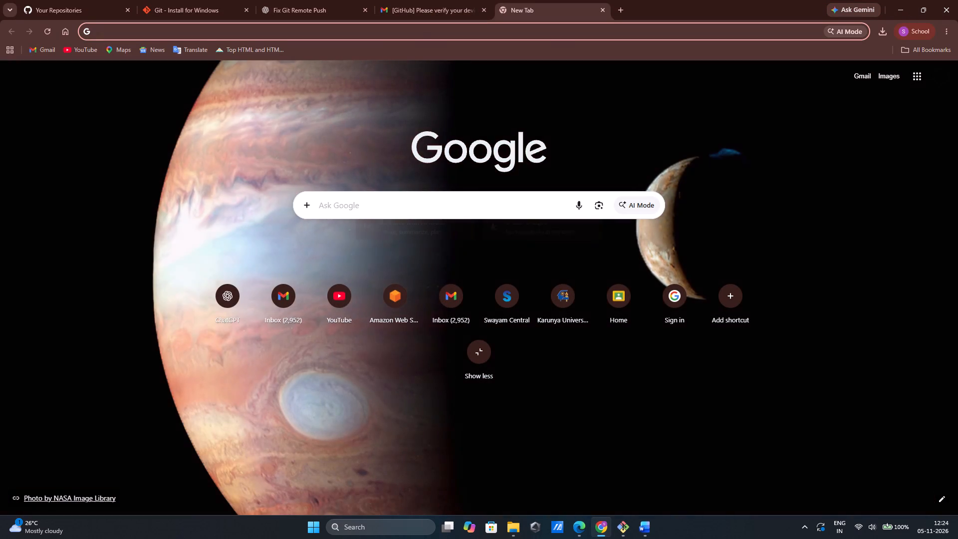
{"action": "left_click", "coordinate": [927, 73]}
{"action": "left_click", "coordinate": [815, 189]}
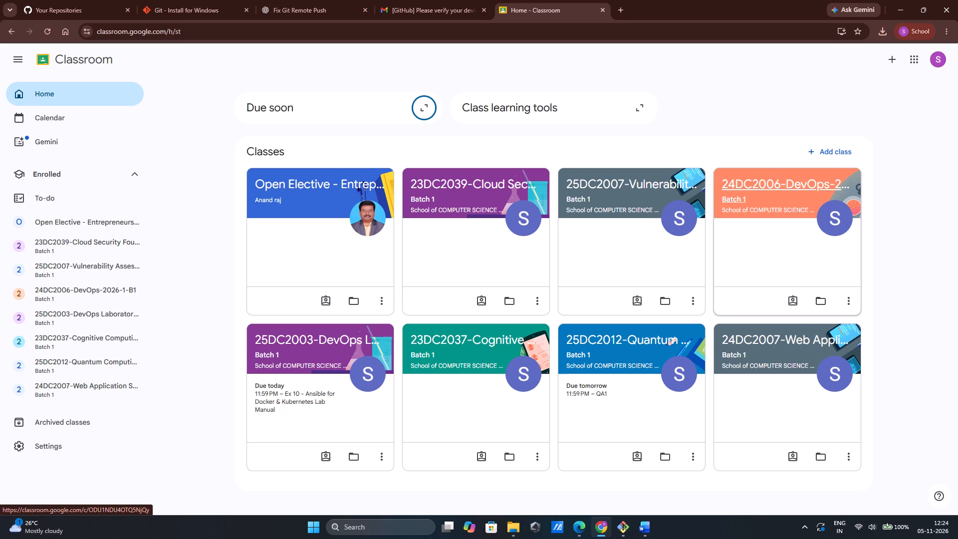
{"action": "left_click", "coordinate": [298, 351]}
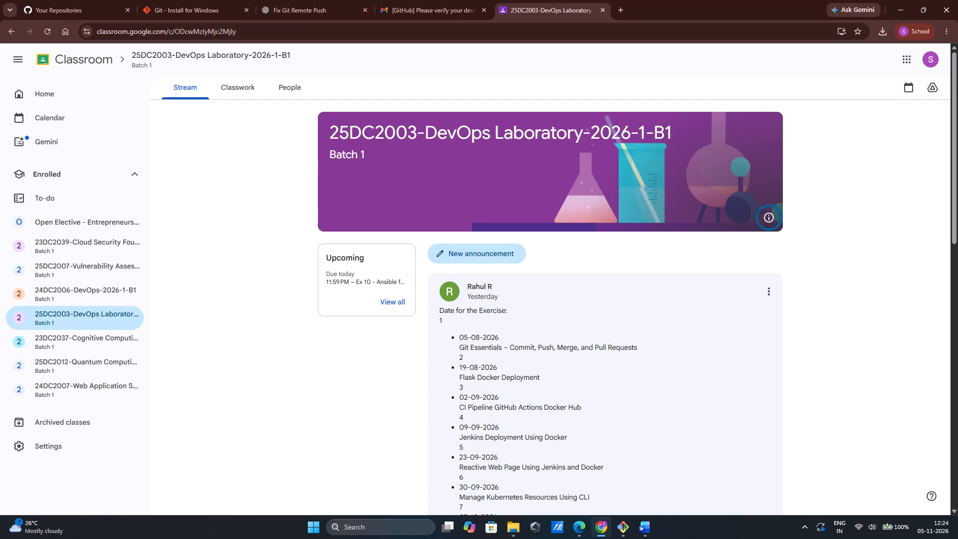
{"action": "scroll", "coordinate": [561, 346], "scroll_direction": "down", "scroll_amount": 1}
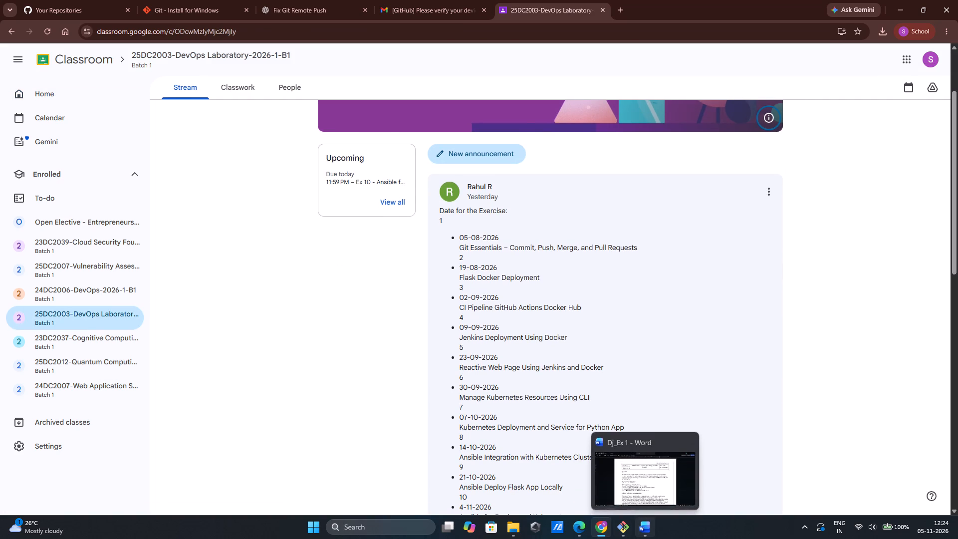
{"action": "left_click", "coordinate": [640, 486]}
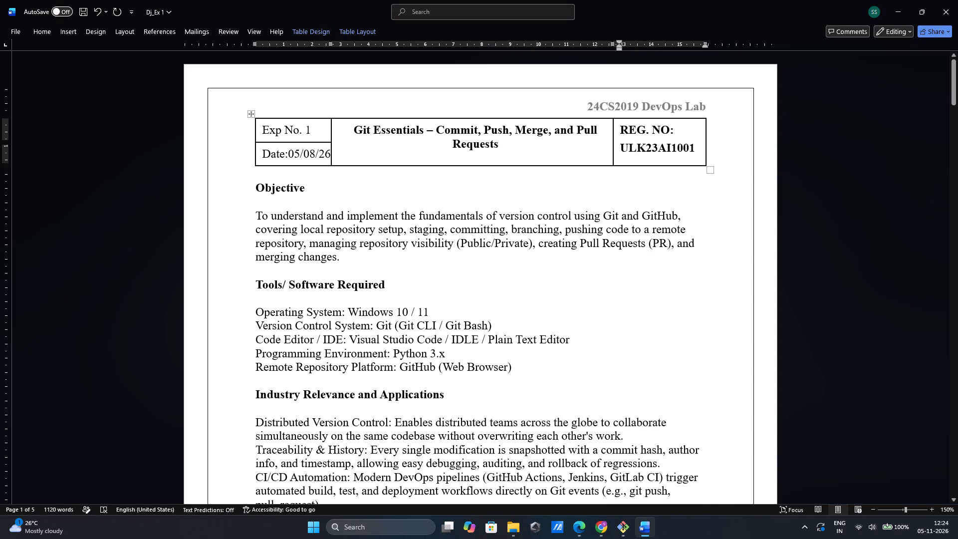
Replace the department letters in the header table's registration number with CO.
{"action": "left_click", "coordinate": [670, 146]}
{"action": "key", "text": "BackSpace"}
{"action": "key", "text": "BackSpace"}
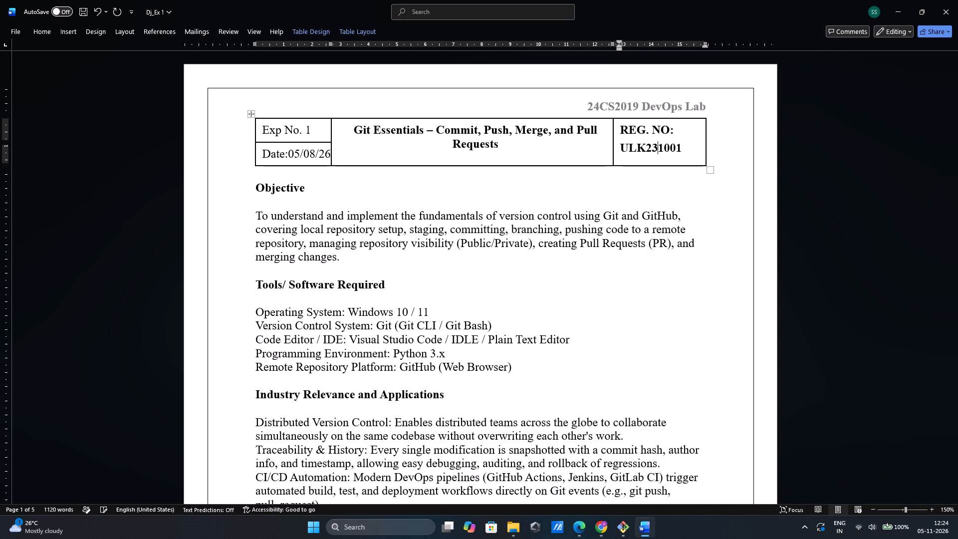
{"action": "key", "text": "c"}
{"action": "key", "text": "o"}
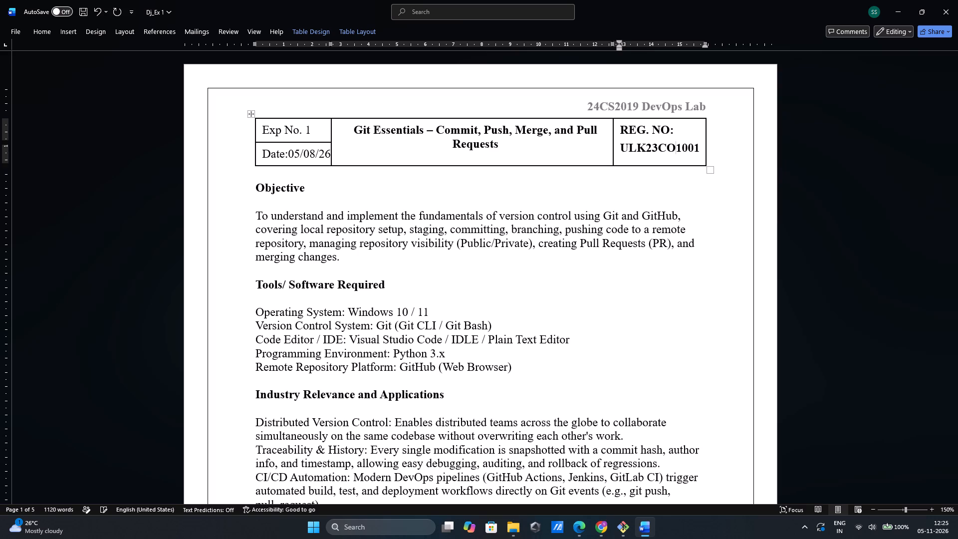
Delete the previous author's GitHub and VS Code screenshots under the Expected Output / Observations heading.
{"action": "scroll", "coordinate": [451, 336], "scroll_direction": "down", "scroll_amount": 12}
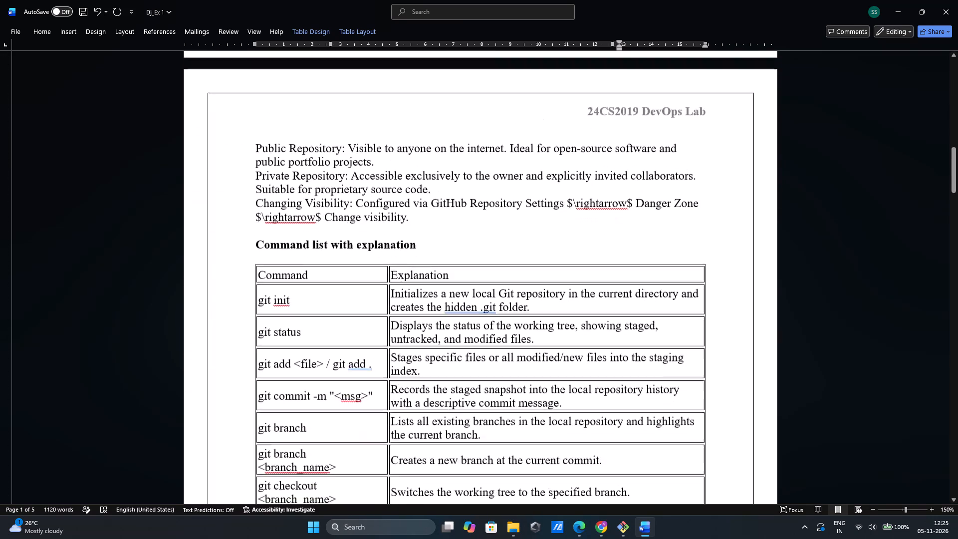
{"action": "scroll", "coordinate": [451, 336], "scroll_direction": "down", "scroll_amount": 17}
{"action": "scroll", "coordinate": [451, 336], "scroll_direction": "down", "scroll_amount": 13}
{"action": "scroll", "coordinate": [451, 336], "scroll_direction": "up", "scroll_amount": 2}
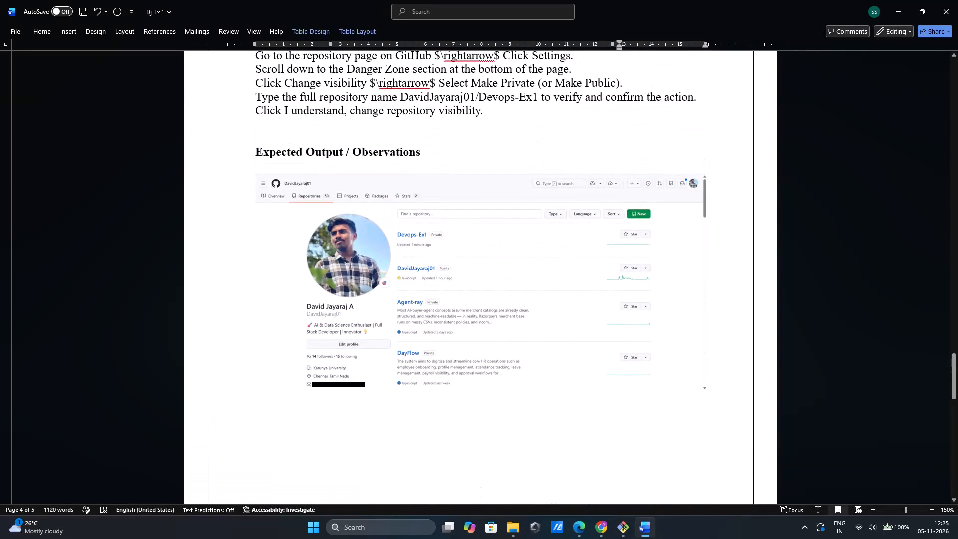
{"action": "left_click", "coordinate": [462, 281]}
{"action": "key", "text": "BackSpace"}
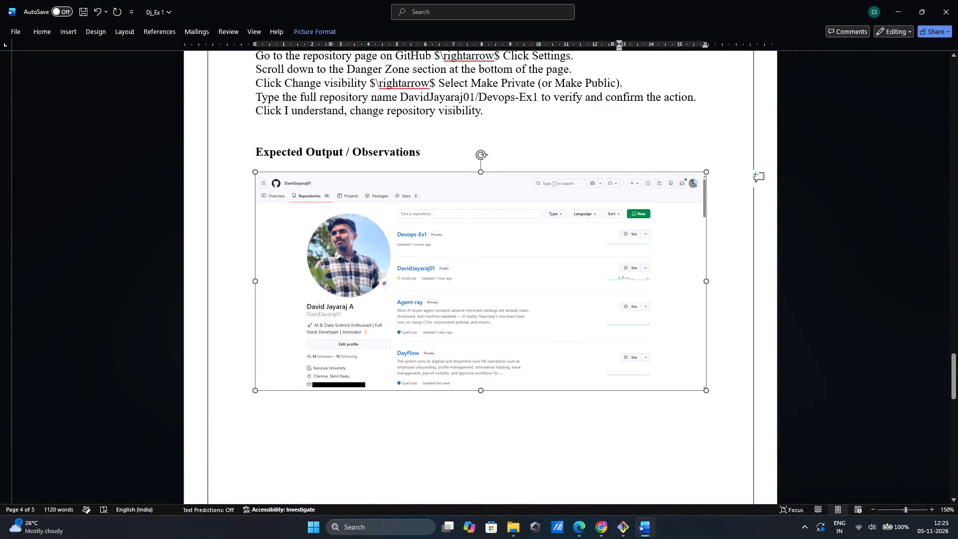
{"action": "left_click", "coordinate": [463, 311]}
{"action": "key", "text": "BackSpace"}
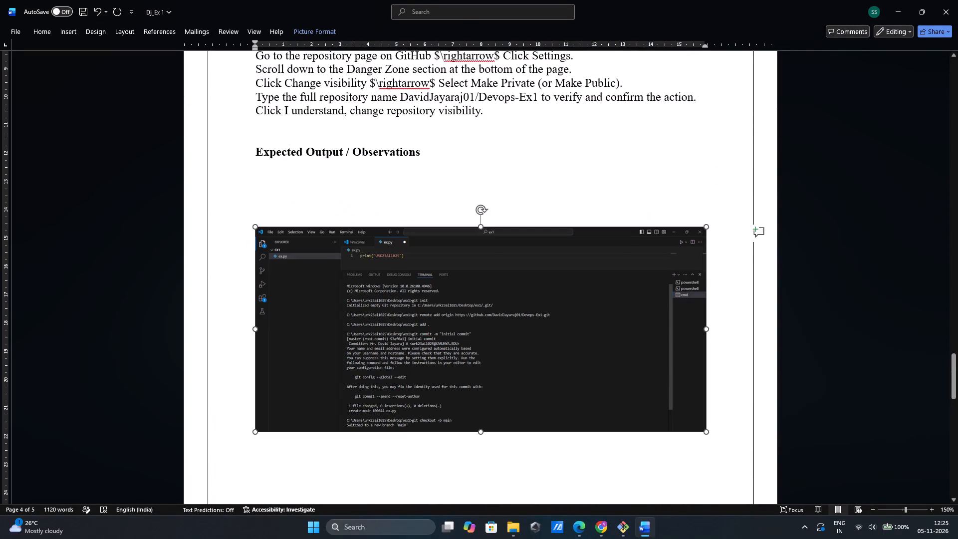
{"action": "left_click", "coordinate": [468, 317]}
{"action": "key", "text": "BackSpace"}
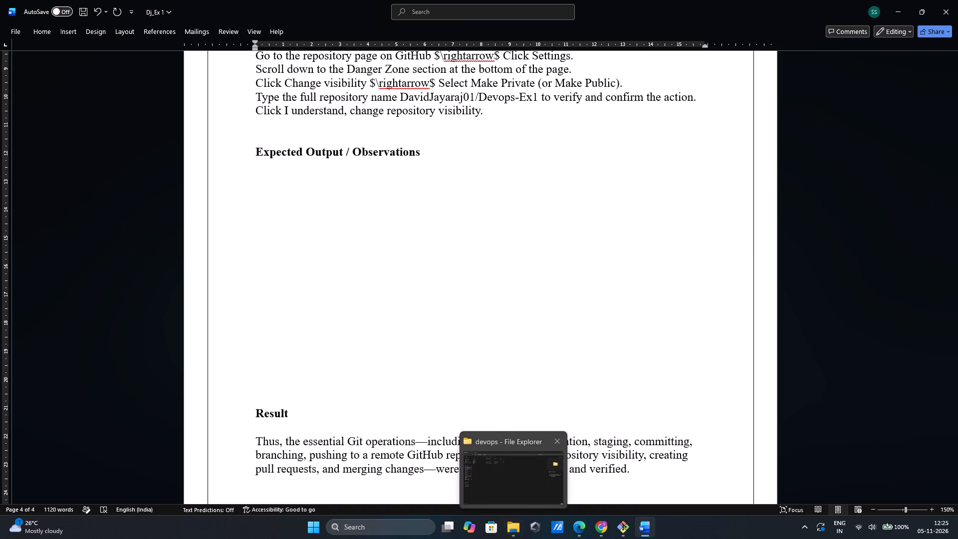
{"action": "left_click", "coordinate": [507, 466]}
{"action": "left_click", "coordinate": [48, 195]}
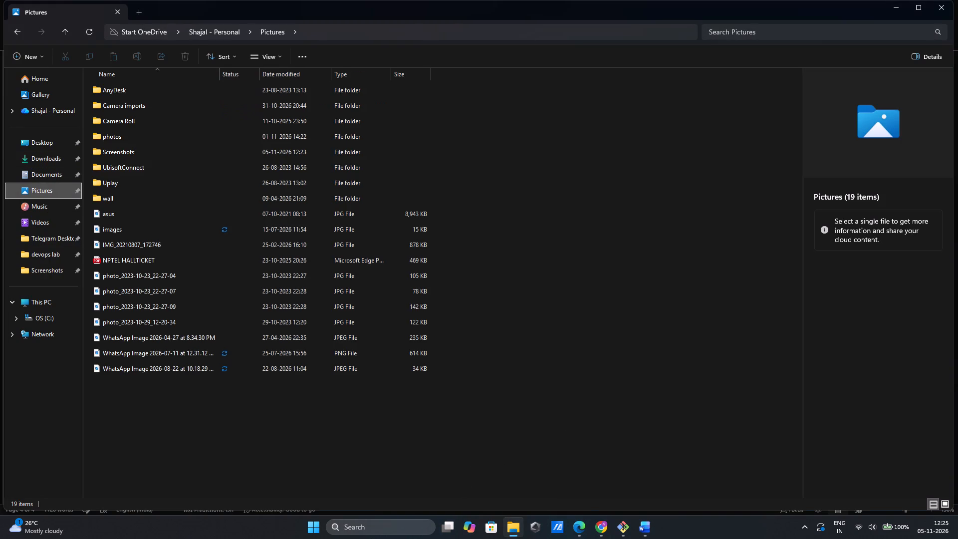
{"action": "double_click", "coordinate": [134, 155]}
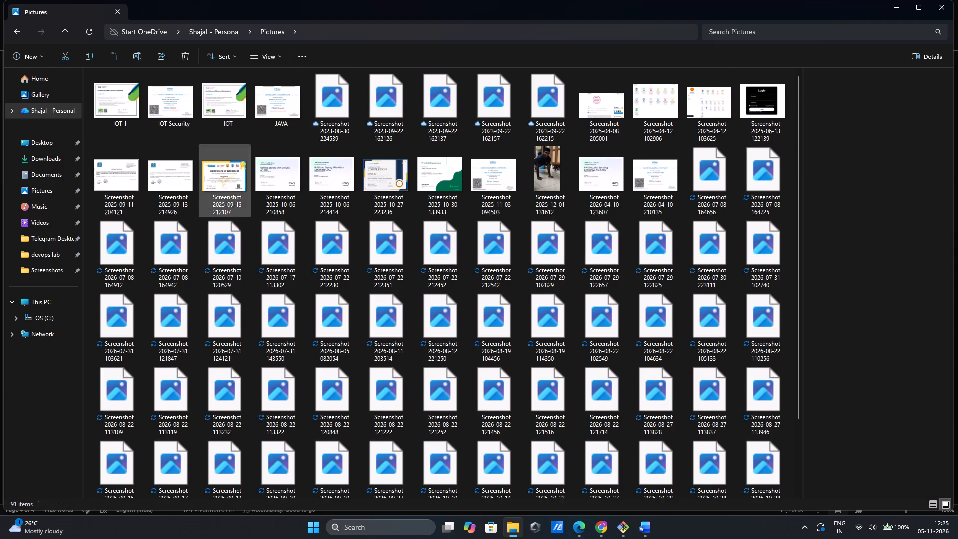
{"action": "scroll", "coordinate": [410, 305], "scroll_direction": "down", "scroll_amount": 13}
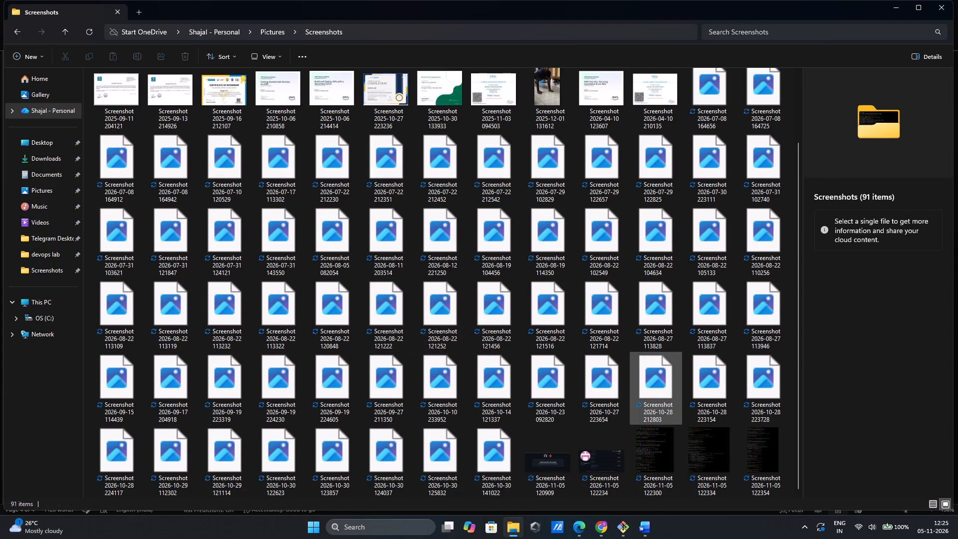
{"action": "double_click", "coordinate": [601, 462]}
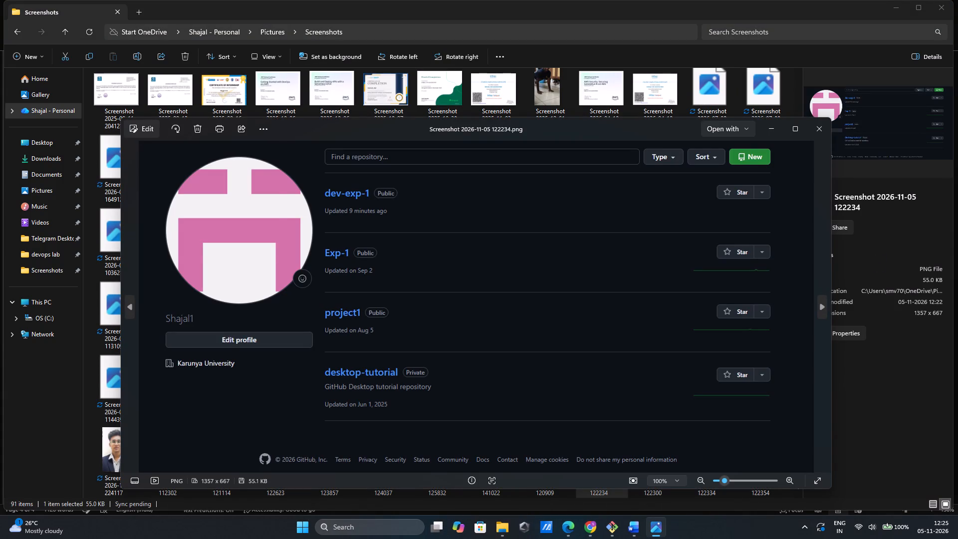
{"action": "left_click", "coordinate": [266, 133]}
{"action": "left_click", "coordinate": [229, 167]}
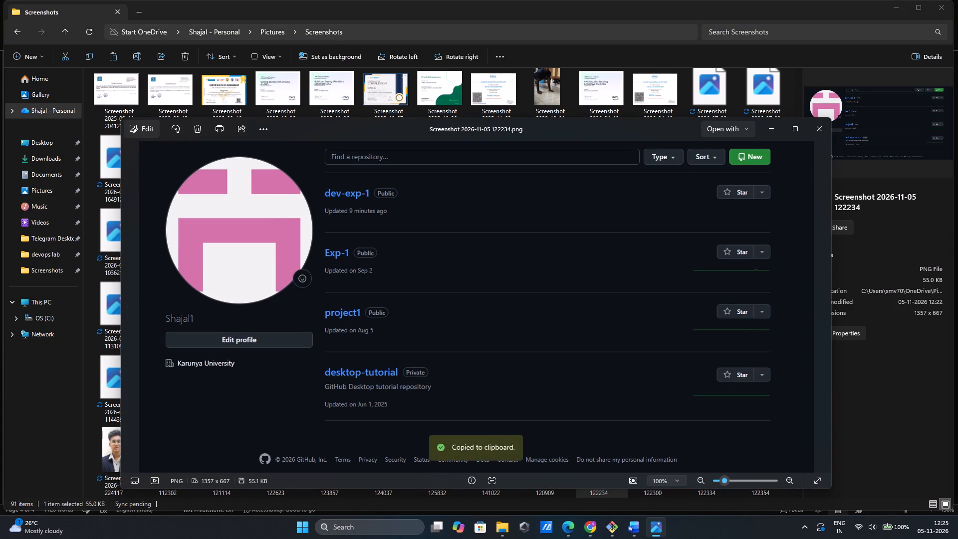
Back in Word, remove surplus blank lines under Expected Output / Observations and paste the copied repository list screenshot there.
{"action": "left_click", "coordinate": [632, 534]}
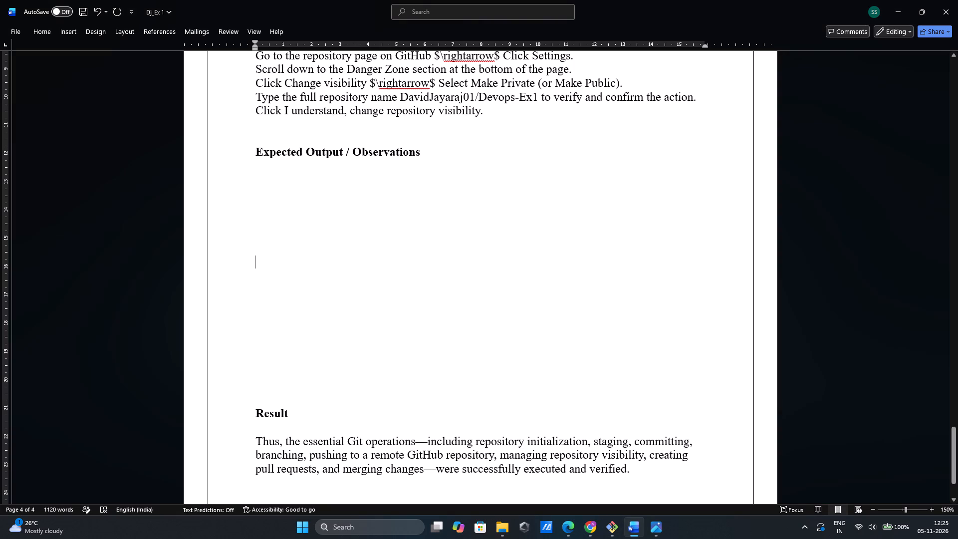
{"action": "key", "text": "BackSpace"}
{"action": "key", "text": "BackSpace"}
{"action": "key", "text": "BackSpace"}
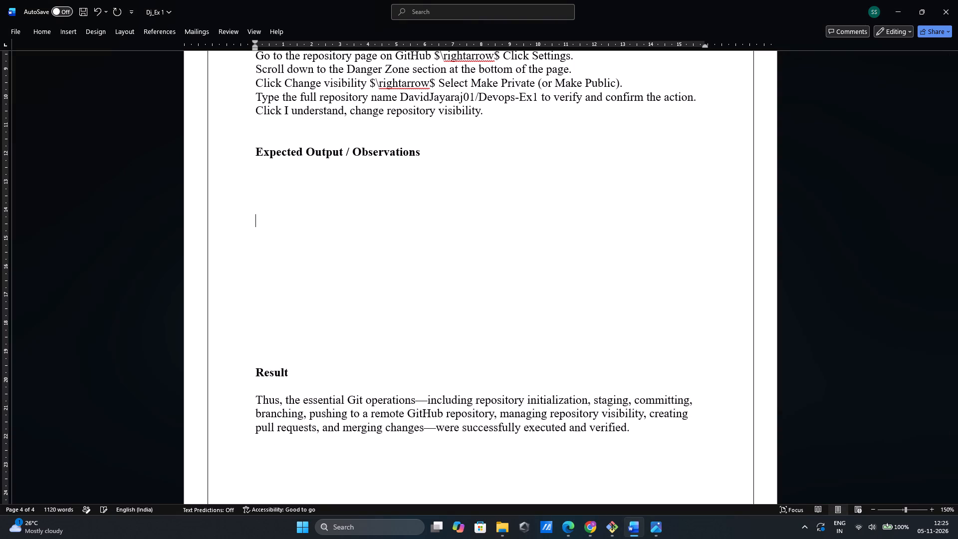
{"action": "key", "text": "BackSpace"}
{"action": "key", "text": "BackSpace"}
{"action": "key", "text": "ctrl+v"}
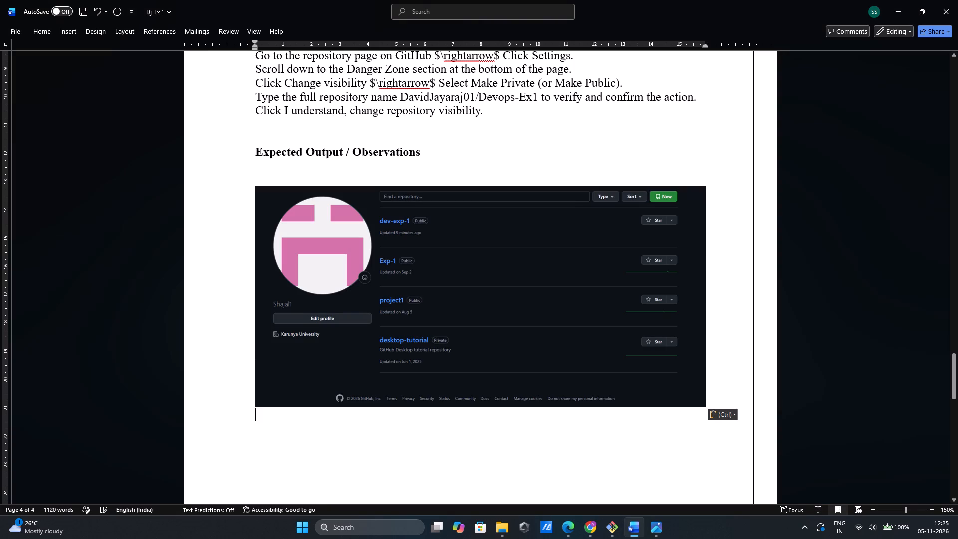
{"action": "scroll", "coordinate": [524, 292], "scroll_direction": "down", "scroll_amount": 4}
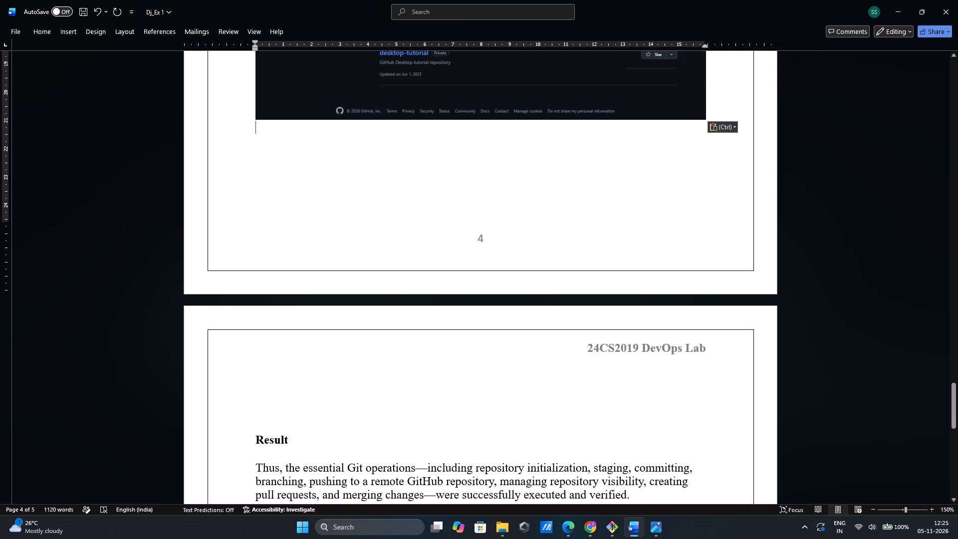
{"action": "left_click", "coordinate": [313, 411]}
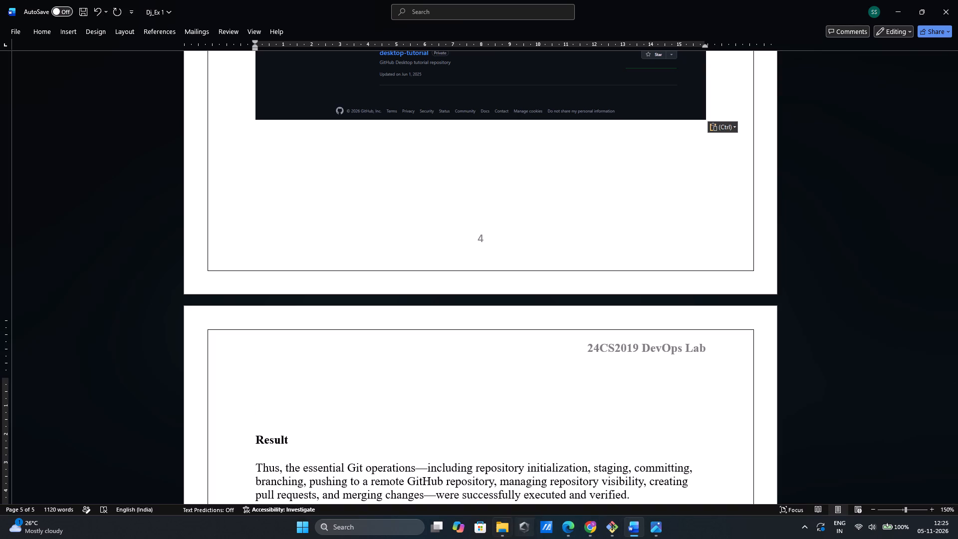
{"action": "left_click", "coordinate": [507, 490]}
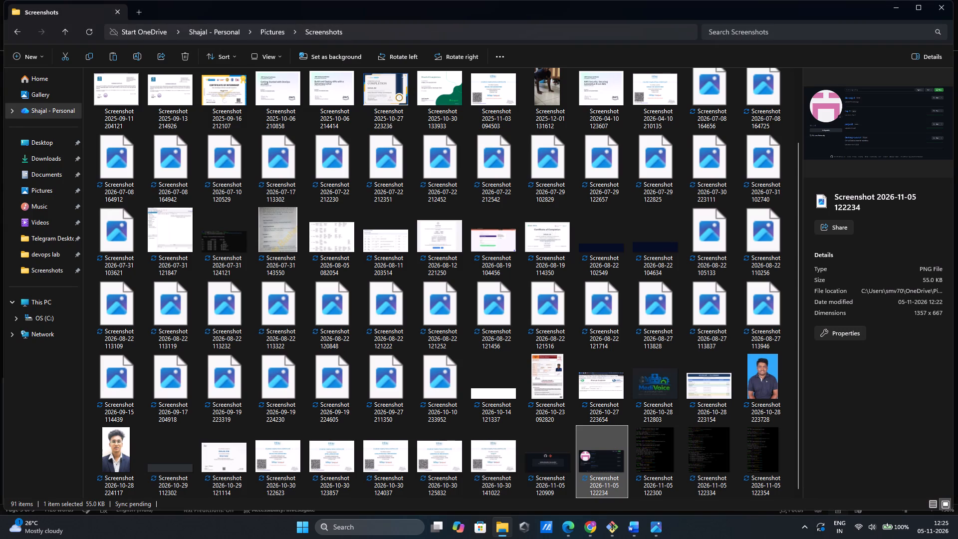
{"action": "left_click", "coordinate": [800, 524]}
{"action": "left_click", "coordinate": [746, 520]}
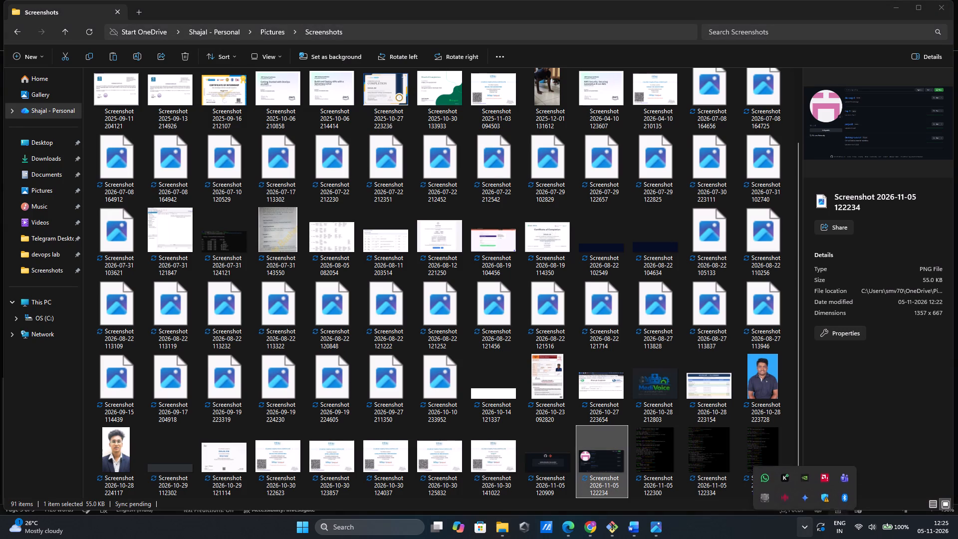
{"action": "double_click", "coordinate": [655, 473]}
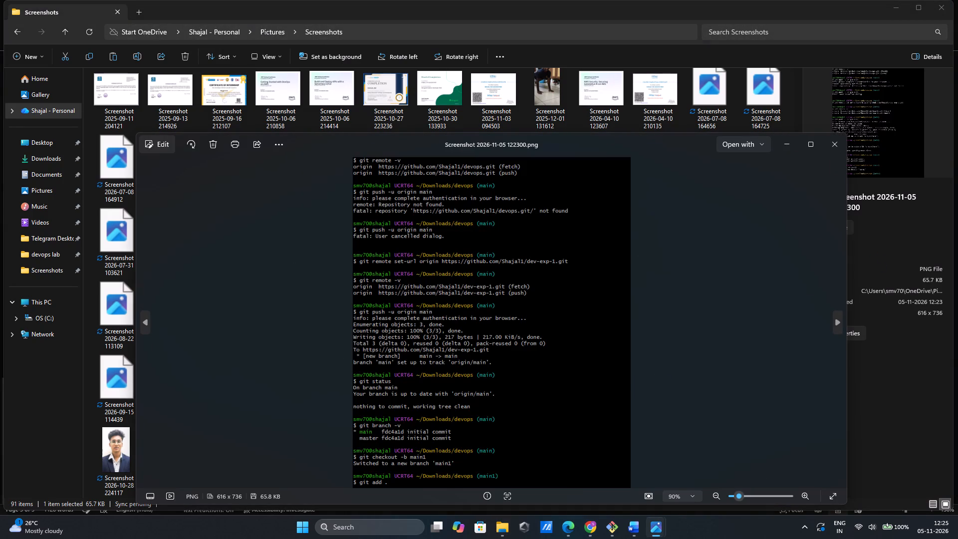
{"action": "left_click", "coordinate": [277, 143]}
{"action": "left_click", "coordinate": [244, 179]}
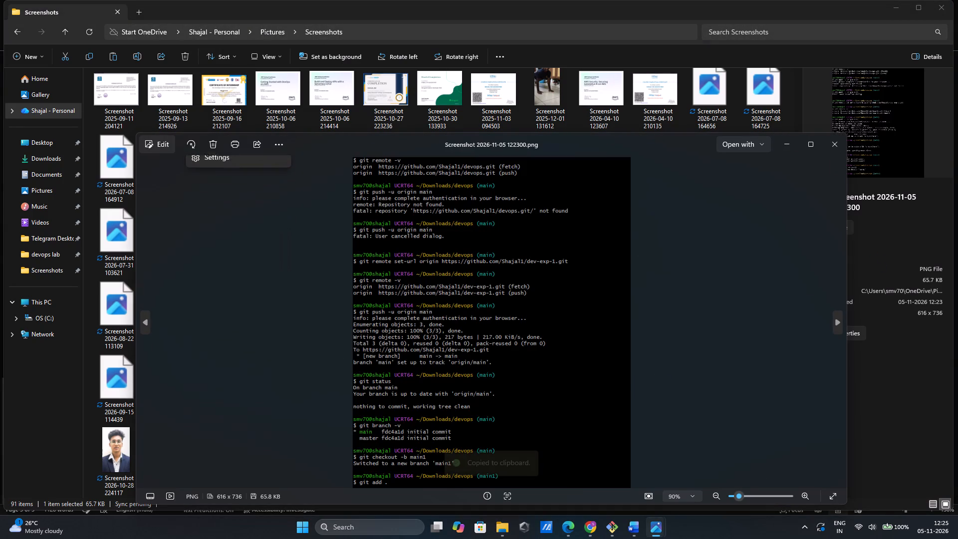
{"action": "left_click", "coordinate": [630, 528]}
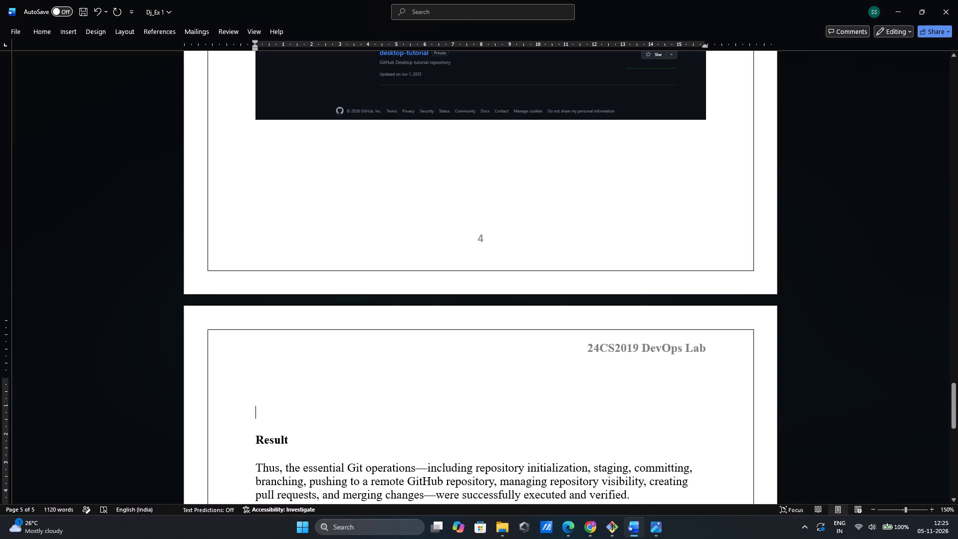
{"action": "key", "text": "ctrl+v"}
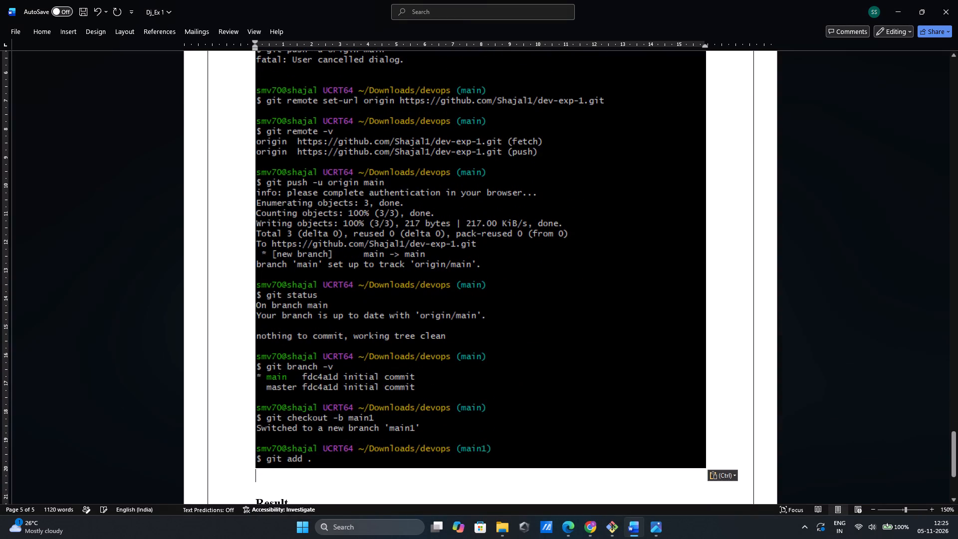
Shrink the pasted terminal screenshot proportionally to about 14 cm wide.
{"action": "left_click", "coordinate": [543, 282]}
{"action": "scroll", "coordinate": [572, 328], "scroll_direction": "down", "scroll_amount": 2}
{"action": "scroll", "coordinate": [572, 328], "scroll_direction": "up", "scroll_amount": 4}
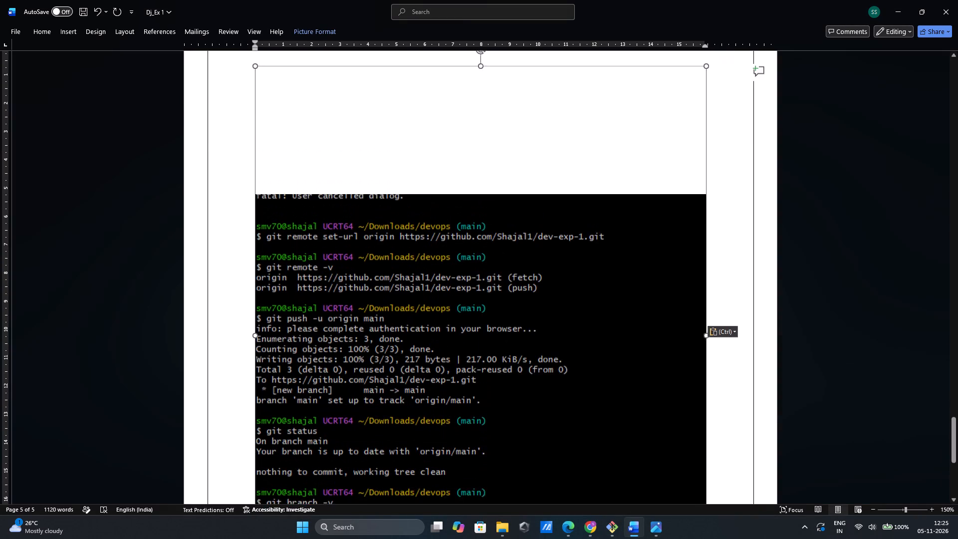
{"action": "scroll", "coordinate": [572, 328], "scroll_direction": "up", "scroll_amount": 3}
{"action": "scroll", "coordinate": [572, 328], "scroll_direction": "down", "scroll_amount": 5}
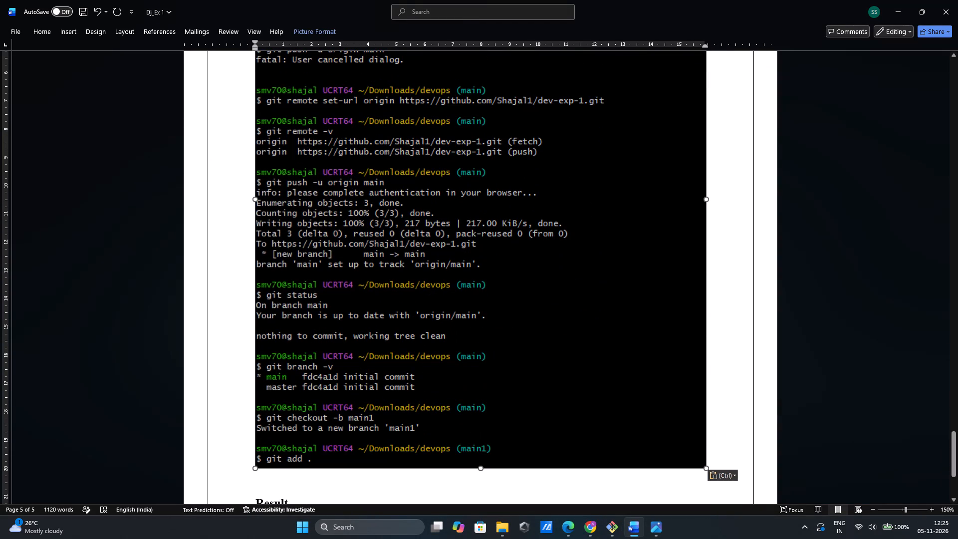
{"action": "left_click_drag", "start_coordinate": [706, 468], "coordinate": [653, 319]}
{"action": "scroll", "coordinate": [707, 301], "scroll_direction": "down", "scroll_amount": 2}
{"action": "scroll", "coordinate": [707, 301], "scroll_direction": "up", "scroll_amount": 5}
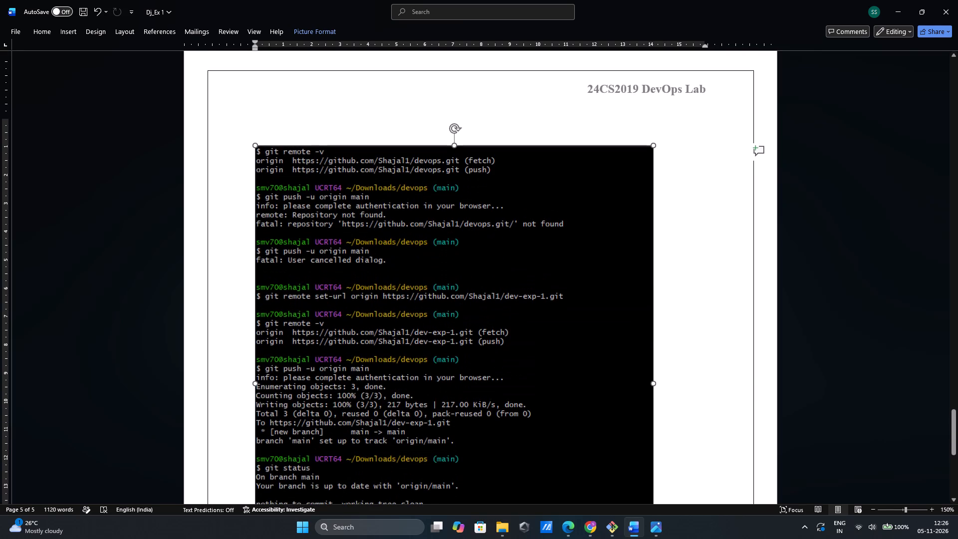
{"action": "left_click", "coordinate": [718, 329]}
{"action": "scroll", "coordinate": [650, 272], "scroll_direction": "down", "scroll_amount": 2}
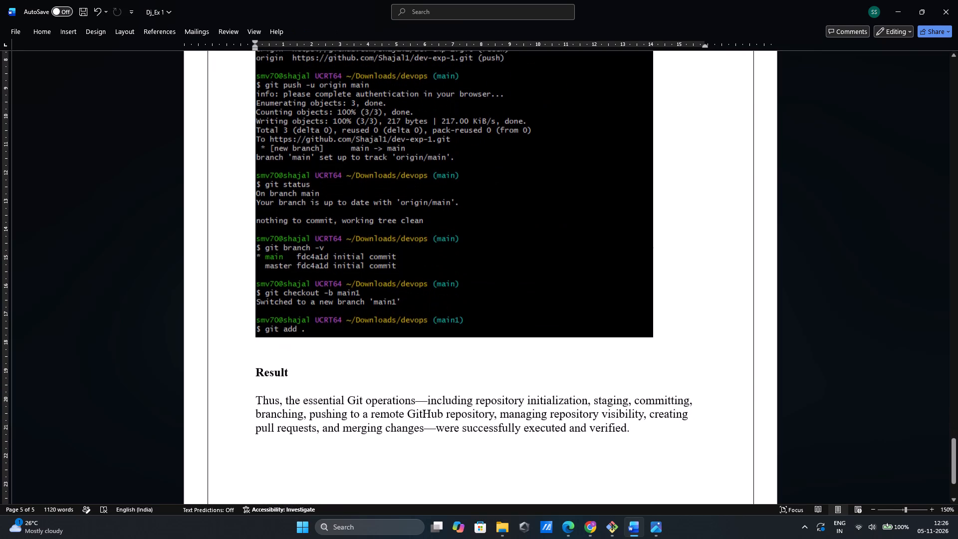
Insert blank lines between the terminal screenshot and the Result heading until Result moves onto the following page.
{"action": "left_click", "coordinate": [257, 355]}
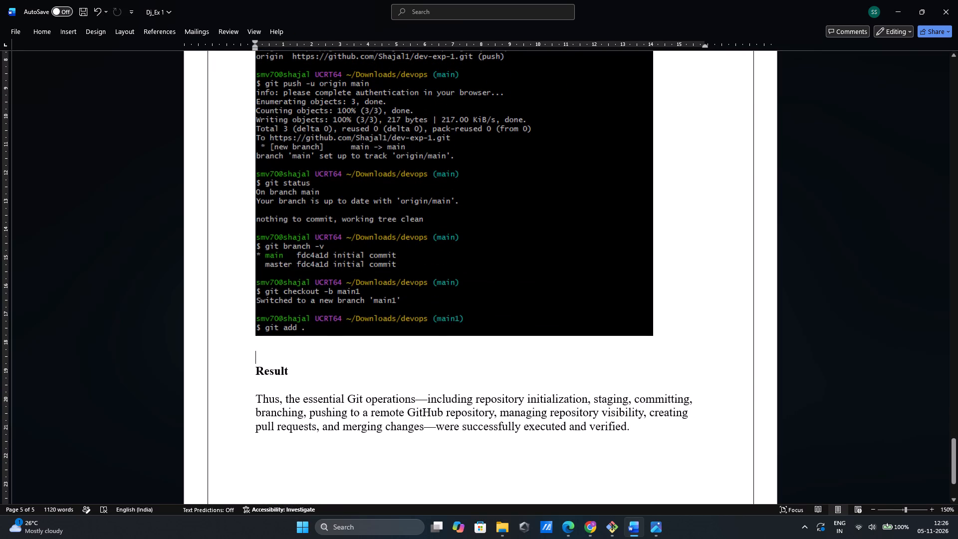
{"action": "key", "text": "Return"}
{"action": "key", "text": "Return"}
{"action": "key", "text": "Return"}
{"action": "key", "text": "Return"}
{"action": "key", "text": "Return"}
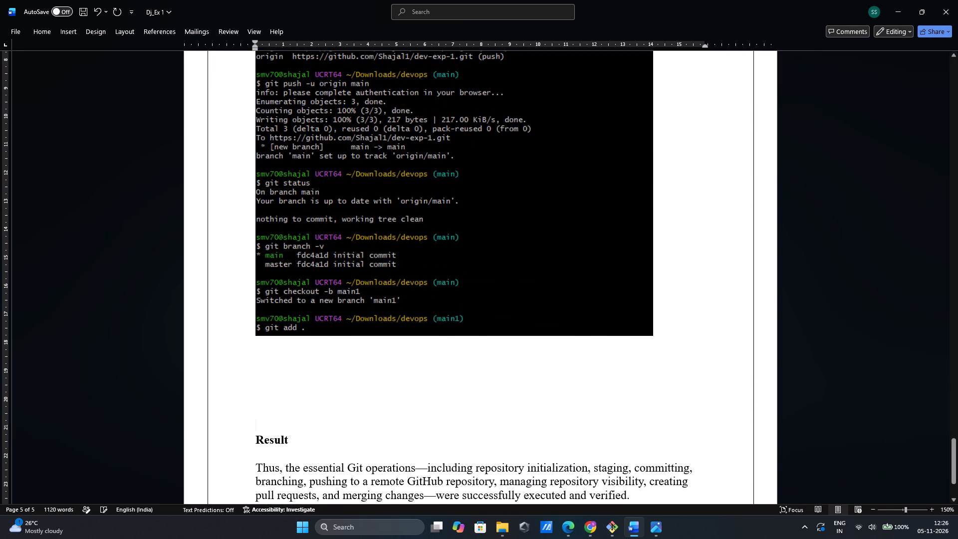
{"action": "scroll", "coordinate": [419, 263], "scroll_direction": "down", "scroll_amount": 8}
{"action": "key", "text": "Return"}
{"action": "key", "text": "Return"}
{"action": "key", "text": "Return"}
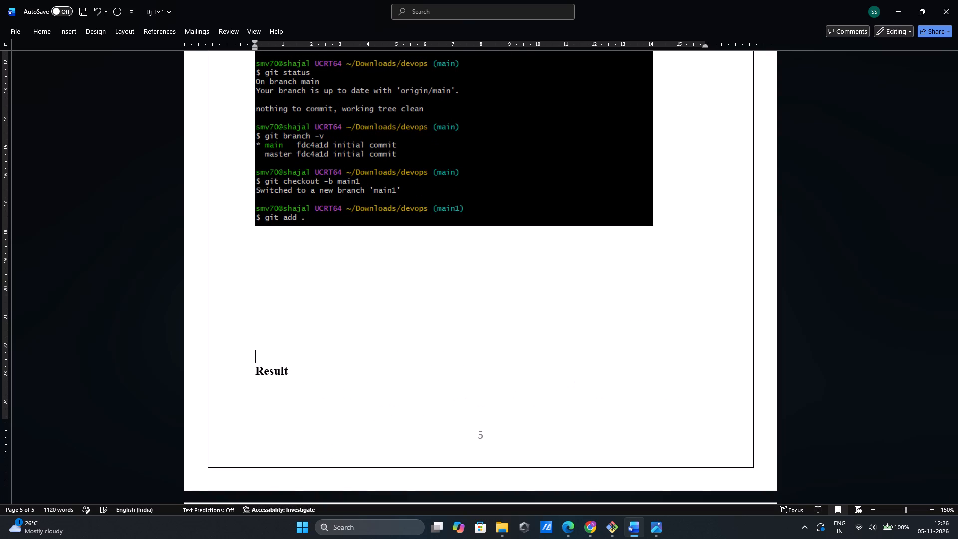
{"action": "key", "text": "Return"}
{"action": "key", "text": "Return"}
{"action": "key", "text": "Return"}
{"action": "key", "text": "Return"}
{"action": "key", "text": "Return"}
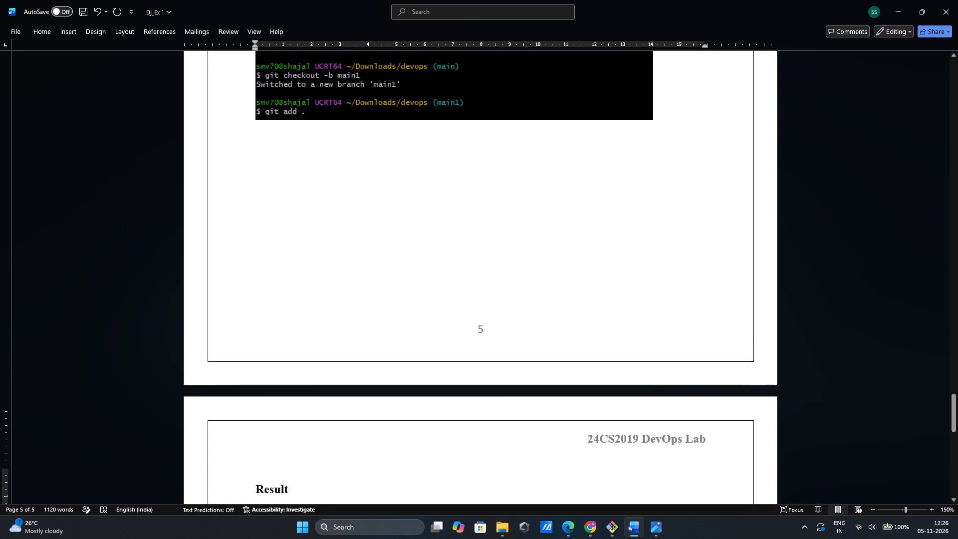
{"action": "key", "text": "Return"}
{"action": "key", "text": "Return"}
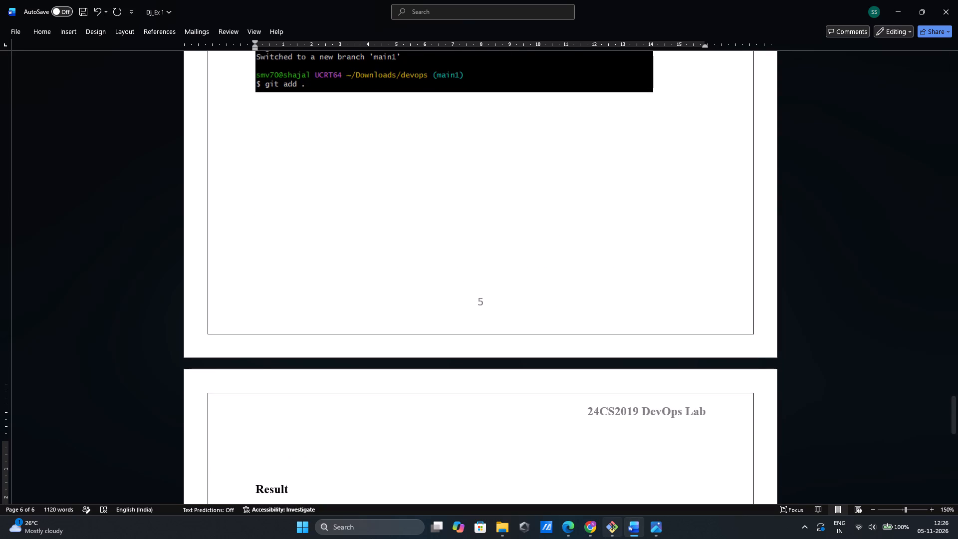
{"action": "left_click", "coordinate": [499, 527]}
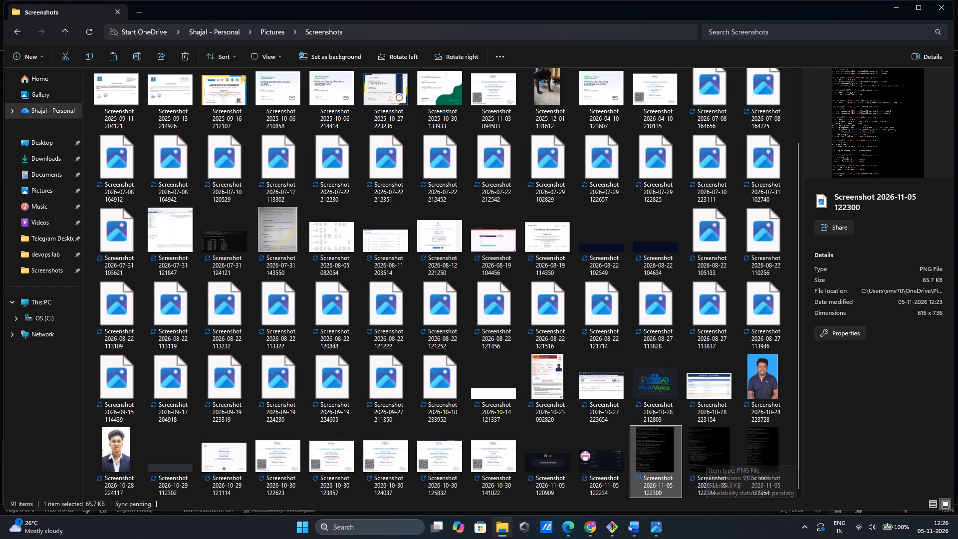
{"action": "double_click", "coordinate": [695, 447]}
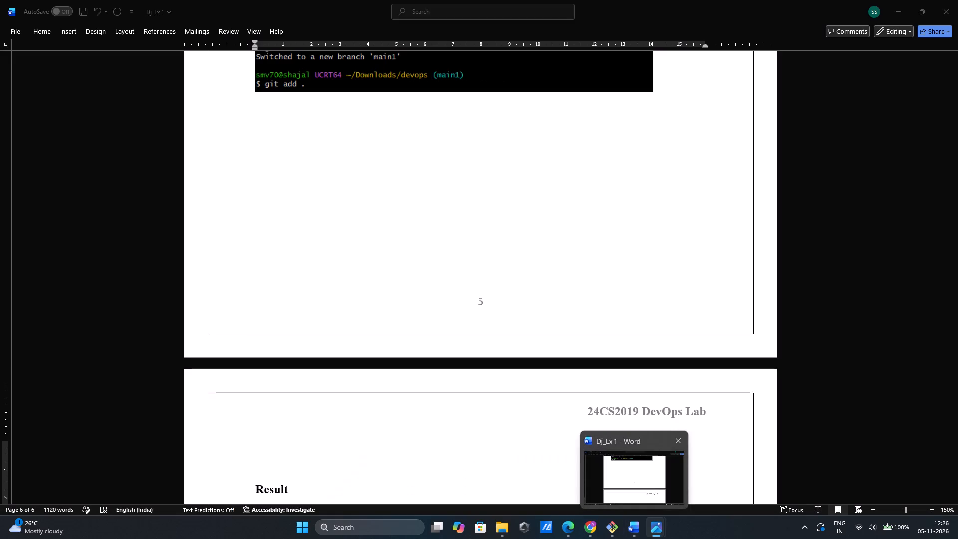
{"action": "left_click", "coordinate": [641, 480]}
{"action": "scroll", "coordinate": [567, 333], "scroll_direction": "up", "scroll_amount": 8}
{"action": "left_click", "coordinate": [525, 370]}
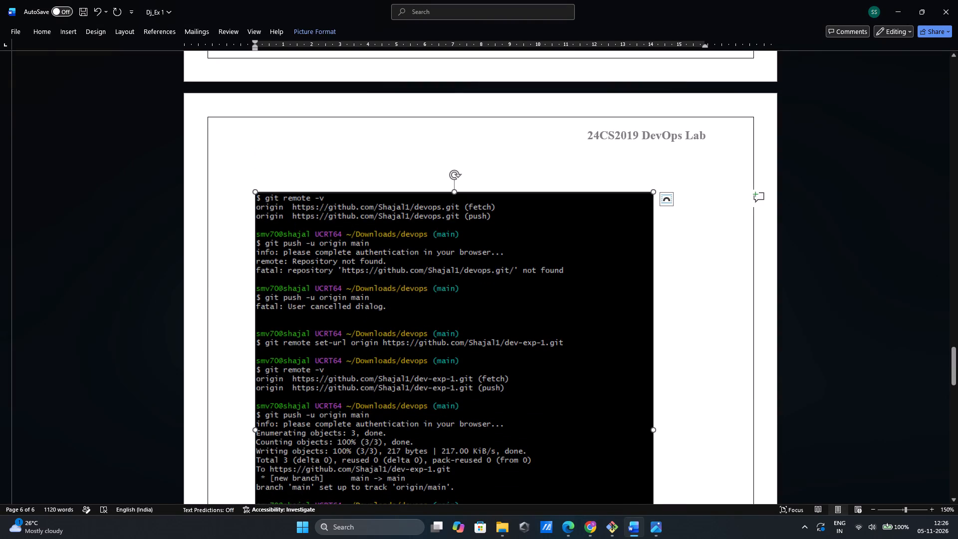
{"action": "key", "text": "BackSpace"}
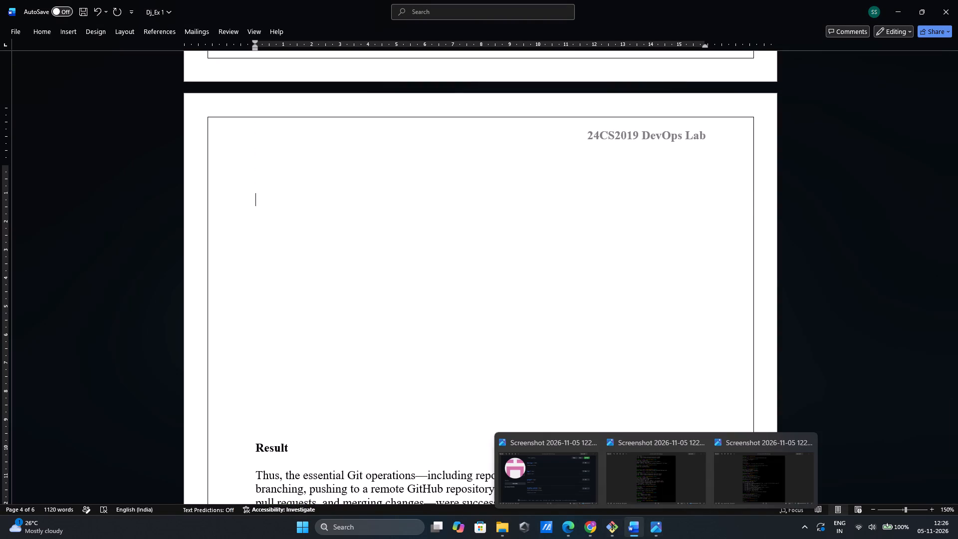
{"action": "left_click", "coordinate": [510, 527]}
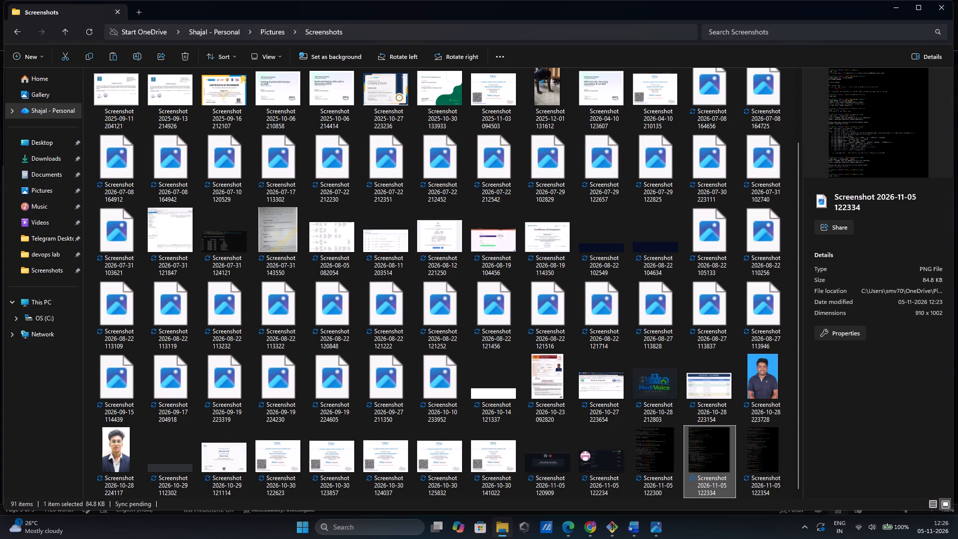
{"action": "double_click", "coordinate": [703, 464]}
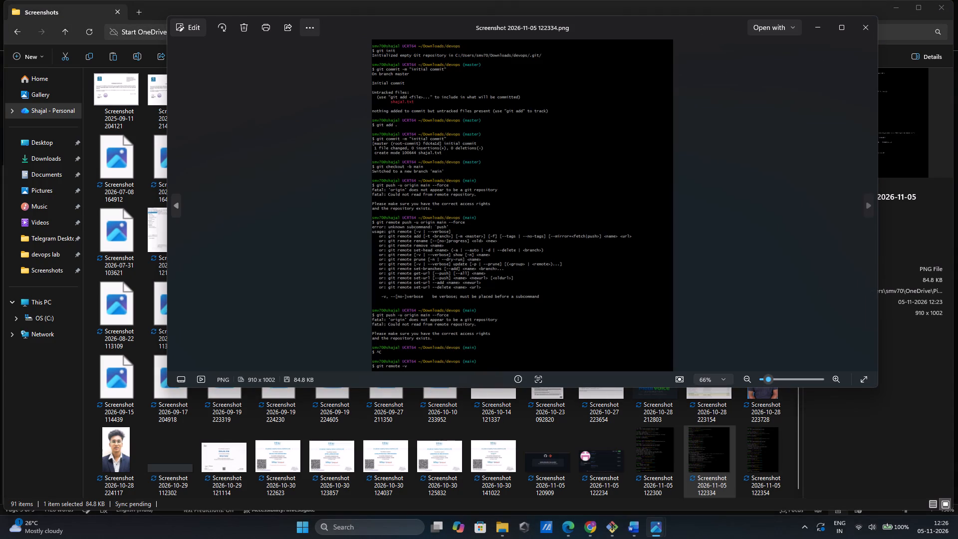
{"action": "left_click", "coordinate": [316, 32]}
{"action": "left_click", "coordinate": [280, 64]}
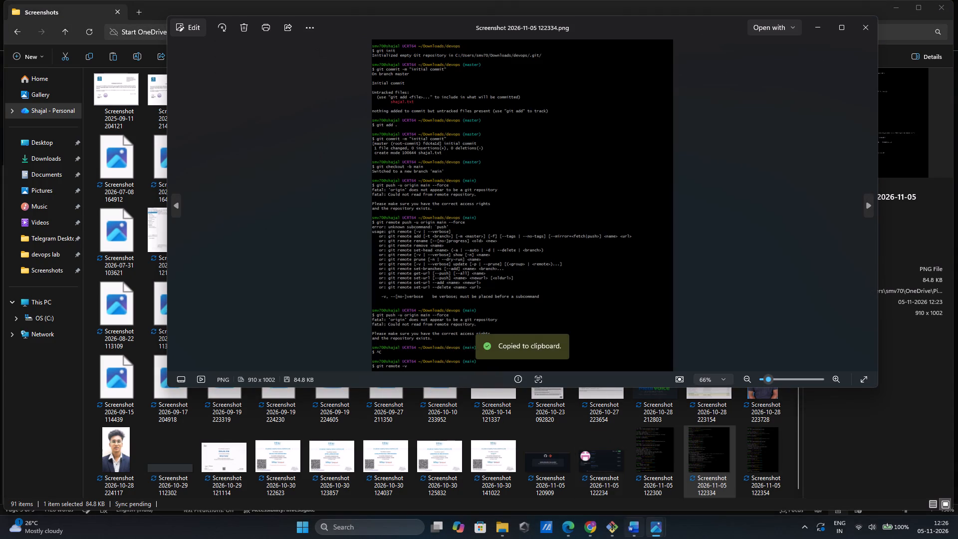
{"action": "left_click", "coordinate": [632, 529]}
{"action": "scroll", "coordinate": [420, 288], "scroll_direction": "up", "scroll_amount": 5}
{"action": "scroll", "coordinate": [419, 287], "scroll_direction": "down", "scroll_amount": 4}
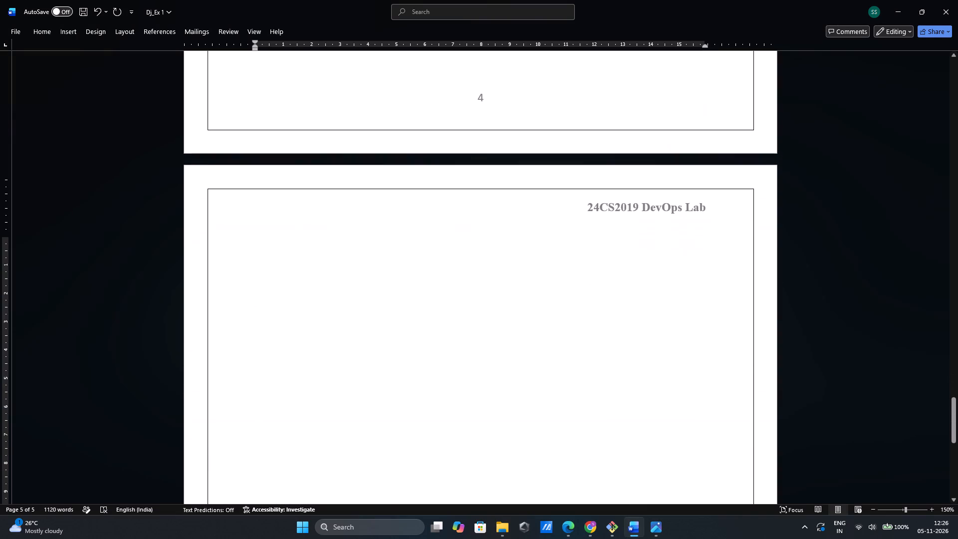
{"action": "key", "text": "ctrl+v"}
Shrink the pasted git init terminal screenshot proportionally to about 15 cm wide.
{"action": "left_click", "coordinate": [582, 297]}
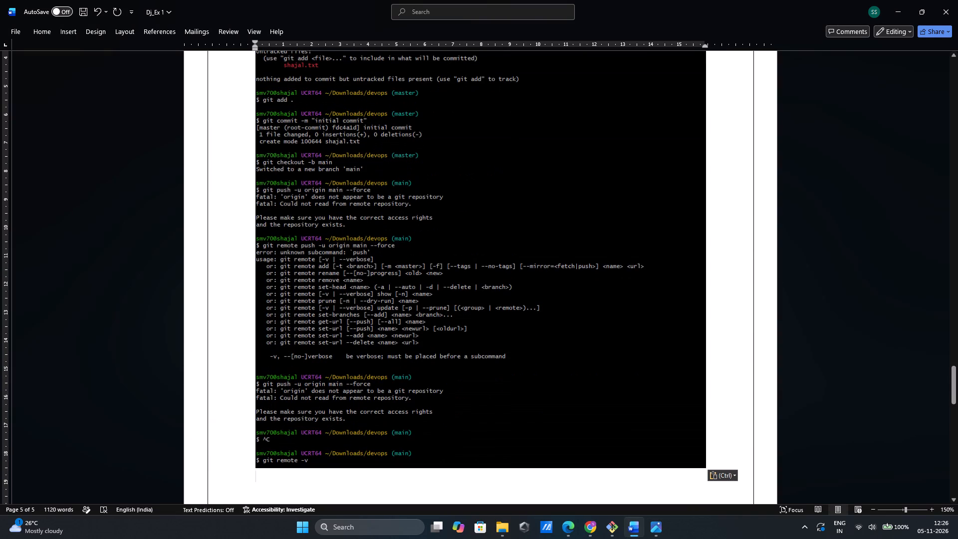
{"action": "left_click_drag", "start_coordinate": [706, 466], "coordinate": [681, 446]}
{"action": "scroll", "coordinate": [715, 403], "scroll_direction": "down", "scroll_amount": 4}
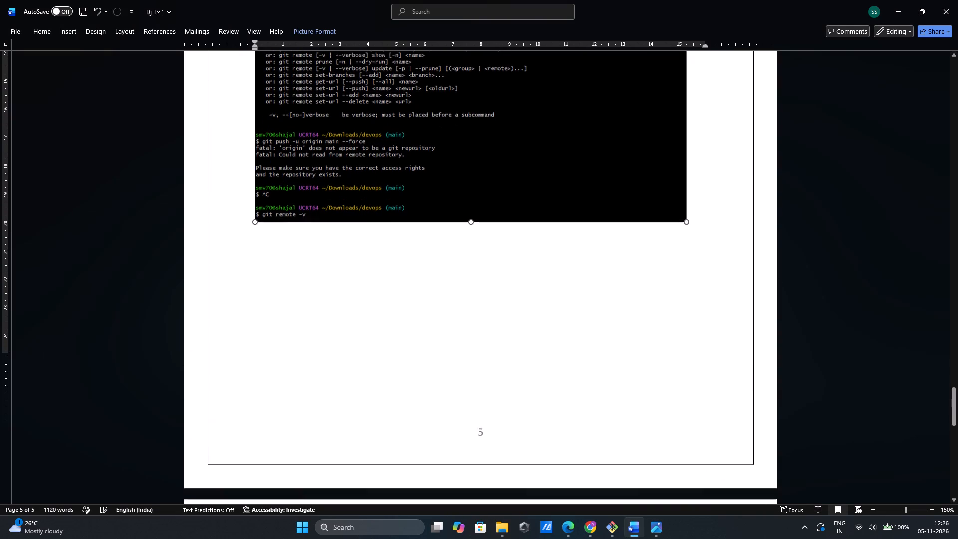
{"action": "scroll", "coordinate": [426, 353], "scroll_direction": "down", "scroll_amount": 2}
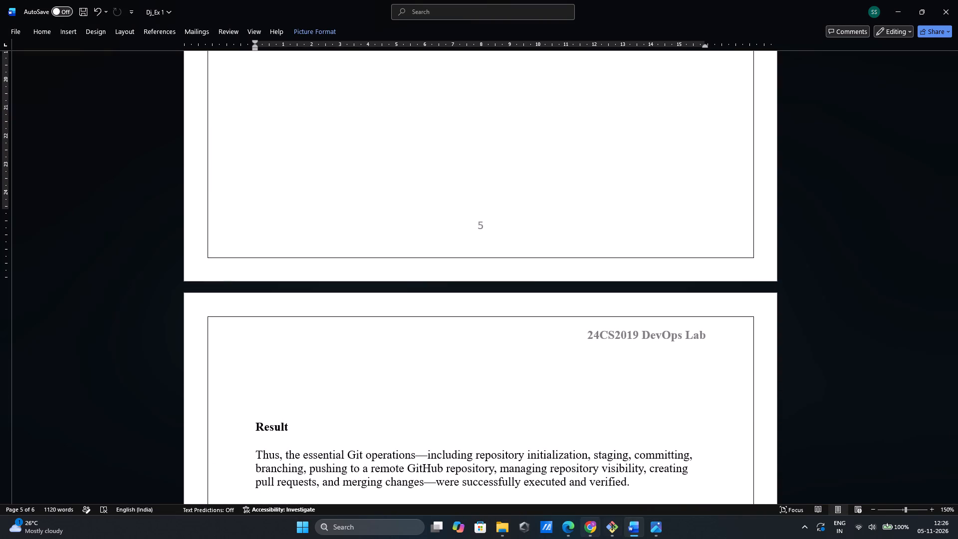
{"action": "left_click", "coordinate": [502, 527]}
{"action": "double_click", "coordinate": [766, 454]}
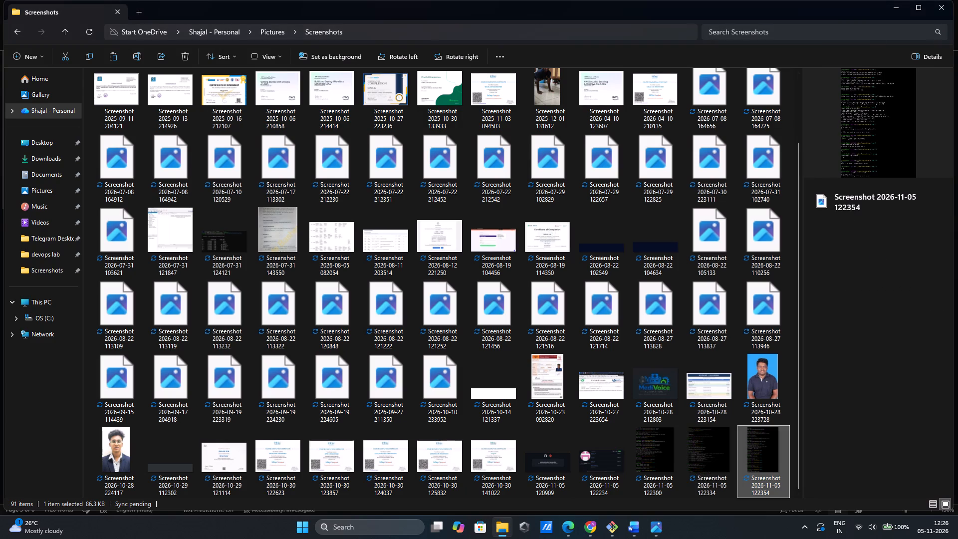
{"action": "left_click", "coordinate": [331, 40]}
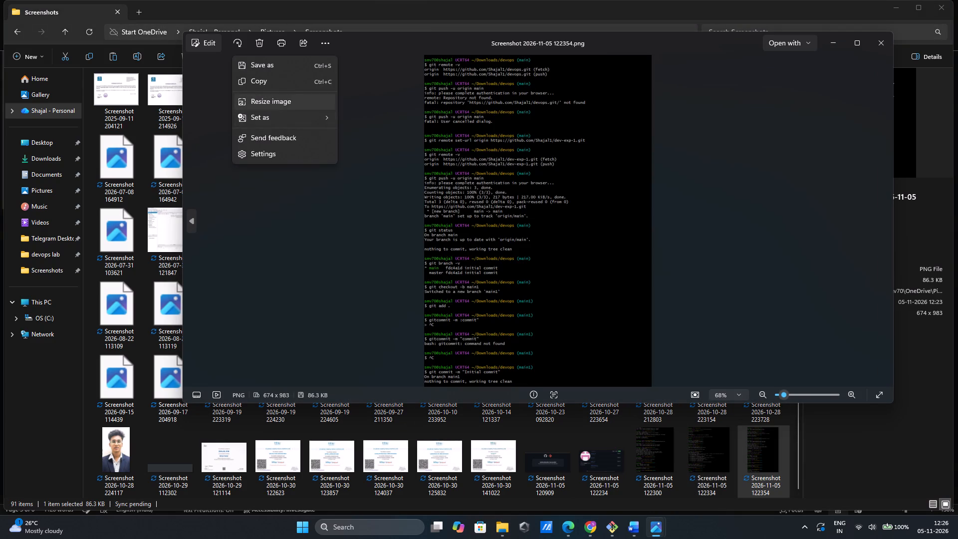
{"action": "left_click", "coordinate": [273, 78]}
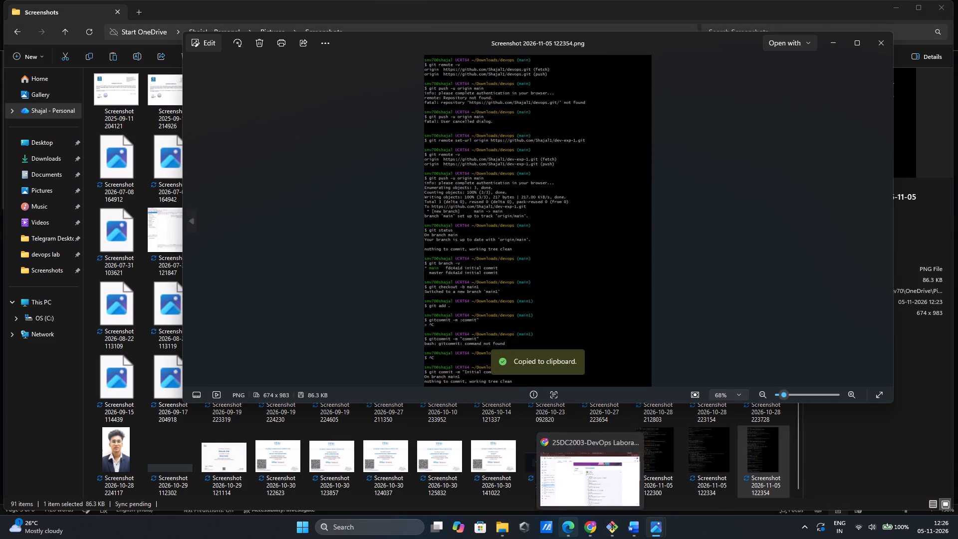
{"action": "left_click", "coordinate": [631, 527]}
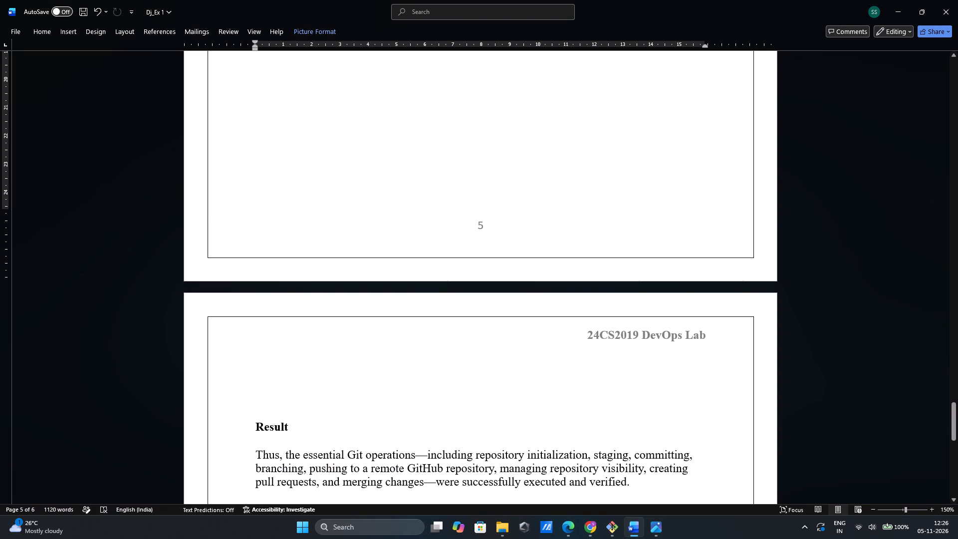
{"action": "left_click", "coordinate": [283, 369]}
{"action": "key", "text": "ctrl+v"}
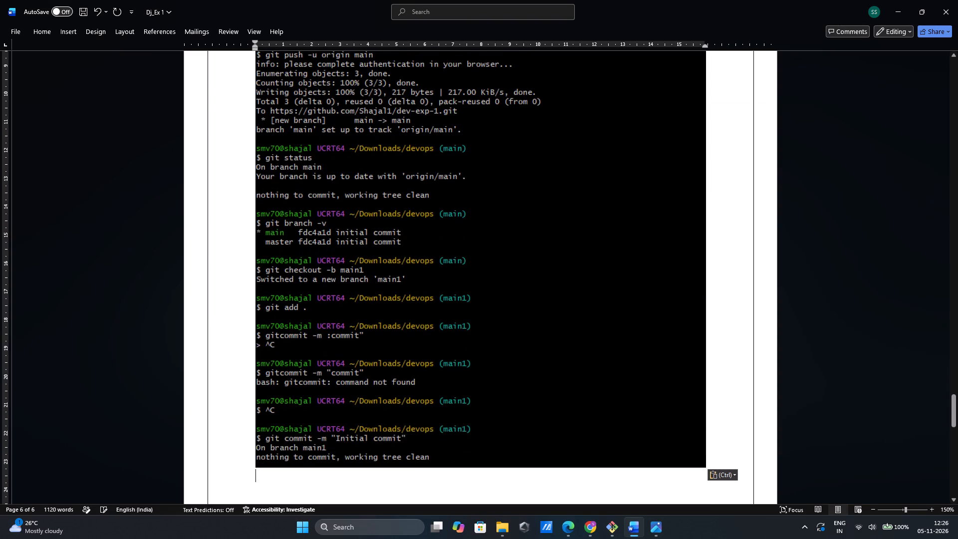
Shrink the page 6 terminal screenshot proportionally to about 13 cm wide so the whole Result section fits beneath it without a trailing blank page.
{"action": "scroll", "coordinate": [308, 368], "scroll_direction": "down", "scroll_amount": 4}
{"action": "scroll", "coordinate": [374, 297], "scroll_direction": "up", "scroll_amount": 9}
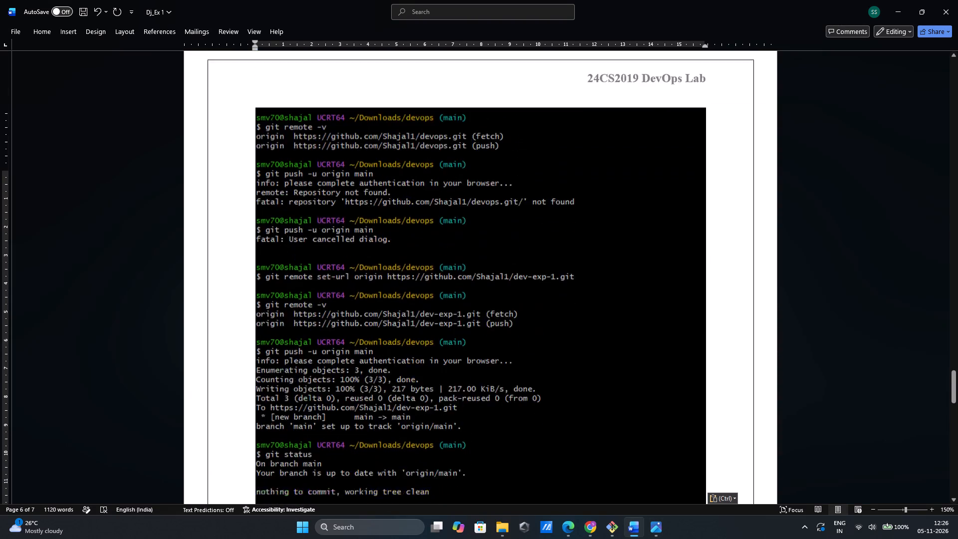
{"action": "scroll", "coordinate": [374, 294], "scroll_direction": "up", "scroll_amount": 4}
{"action": "scroll", "coordinate": [374, 294], "scroll_direction": "down", "scroll_amount": 11}
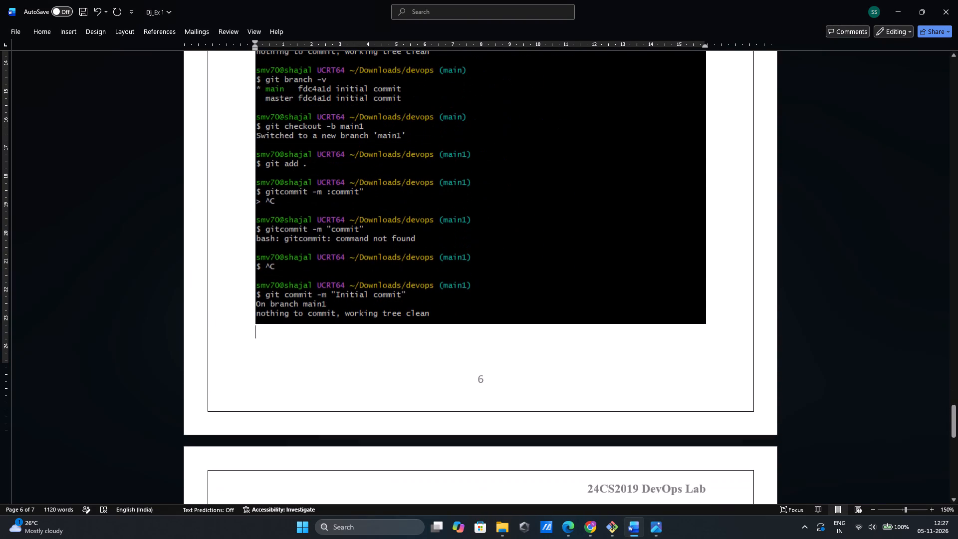
{"action": "left_click", "coordinate": [555, 255]}
{"action": "left_click_drag", "start_coordinate": [707, 323], "coordinate": [637, 281]}
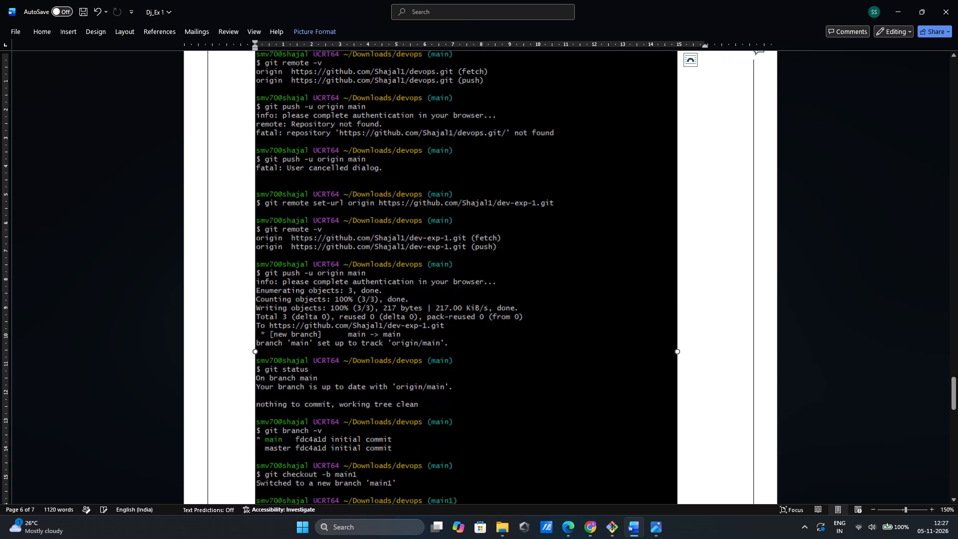
{"action": "scroll", "coordinate": [624, 250], "scroll_direction": "down", "scroll_amount": 5}
{"action": "left_click_drag", "start_coordinate": [675, 308], "coordinate": [668, 303]}
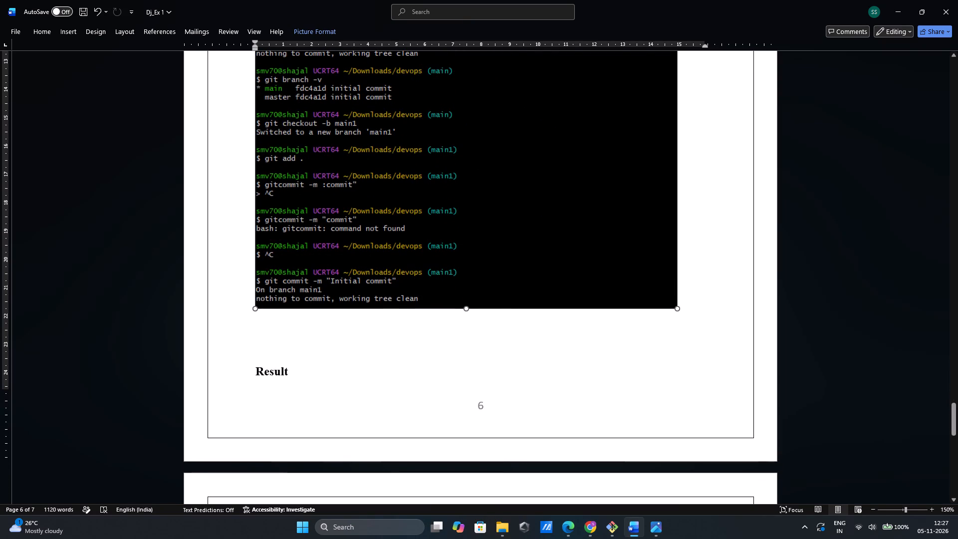
{"action": "left_click_drag", "start_coordinate": [668, 303], "coordinate": [614, 253]}
{"action": "scroll", "coordinate": [689, 266], "scroll_direction": "down", "scroll_amount": 6}
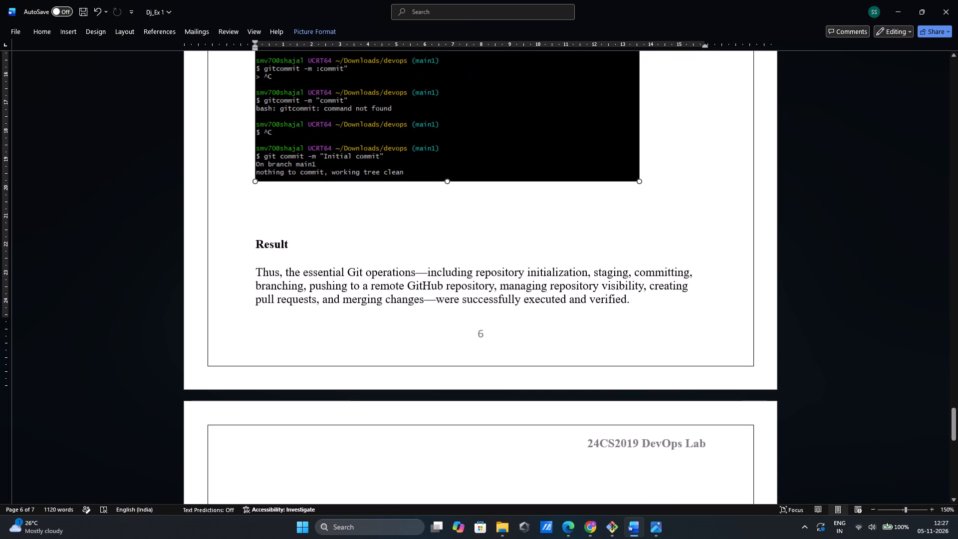
{"action": "scroll", "coordinate": [690, 264], "scroll_direction": "down", "scroll_amount": 11}
{"action": "scroll", "coordinate": [685, 263], "scroll_direction": "up", "scroll_amount": 9}
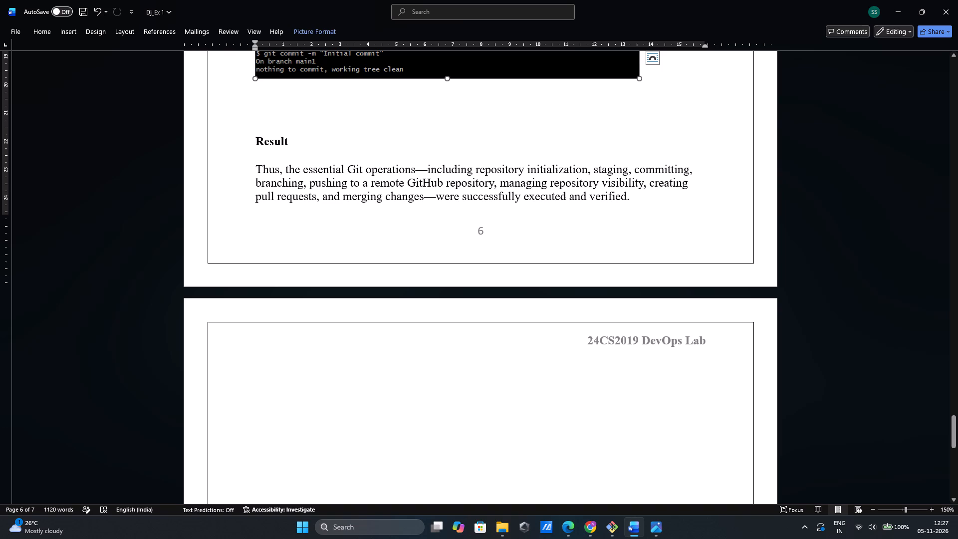
{"action": "scroll", "coordinate": [626, 212], "scroll_direction": "up", "scroll_amount": 1}
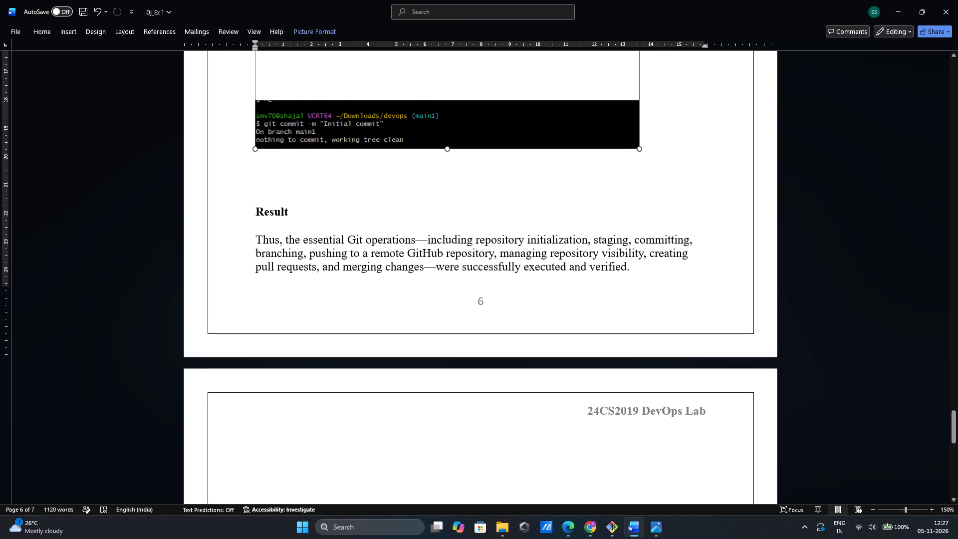
{"action": "left_click_drag", "start_coordinate": [638, 149], "coordinate": [623, 134]}
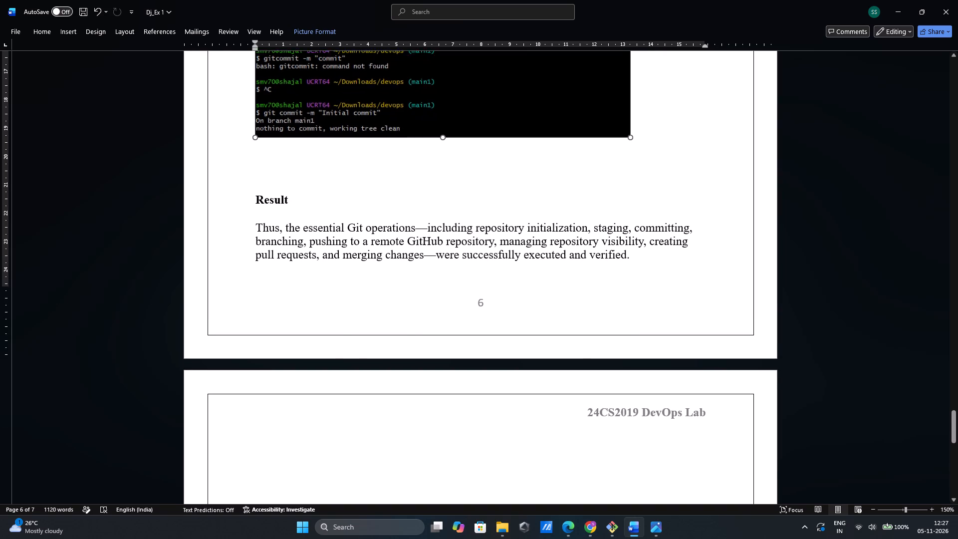
{"action": "left_click_drag", "start_coordinate": [623, 134], "coordinate": [622, 134]}
{"action": "scroll", "coordinate": [796, 296], "scroll_direction": "down", "scroll_amount": 10}
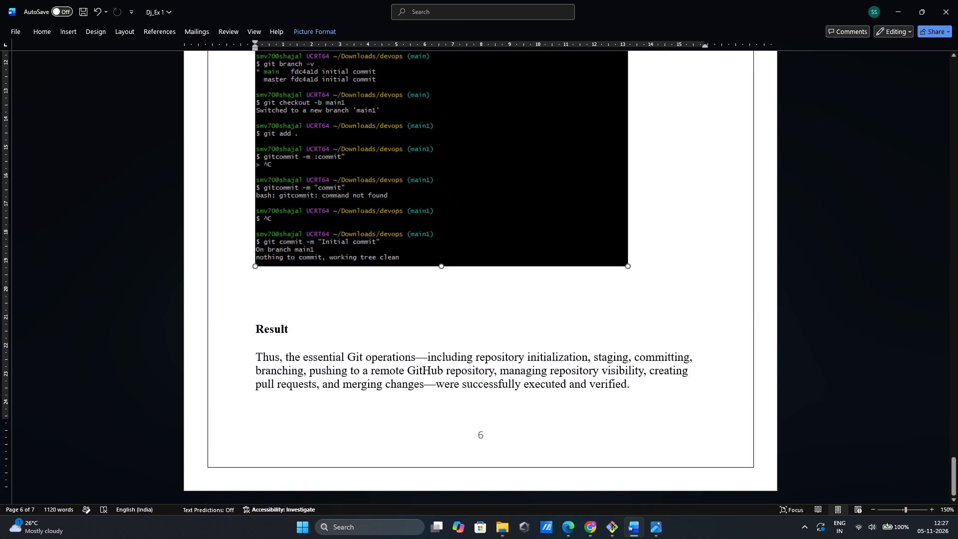
{"action": "scroll", "coordinate": [672, 295], "scroll_direction": "down", "scroll_amount": 3}
Shrink the git init terminal screenshot on page 5 proportionally to about 13 cm wide.
{"action": "scroll", "coordinate": [674, 335], "scroll_direction": "up", "scroll_amount": 2}
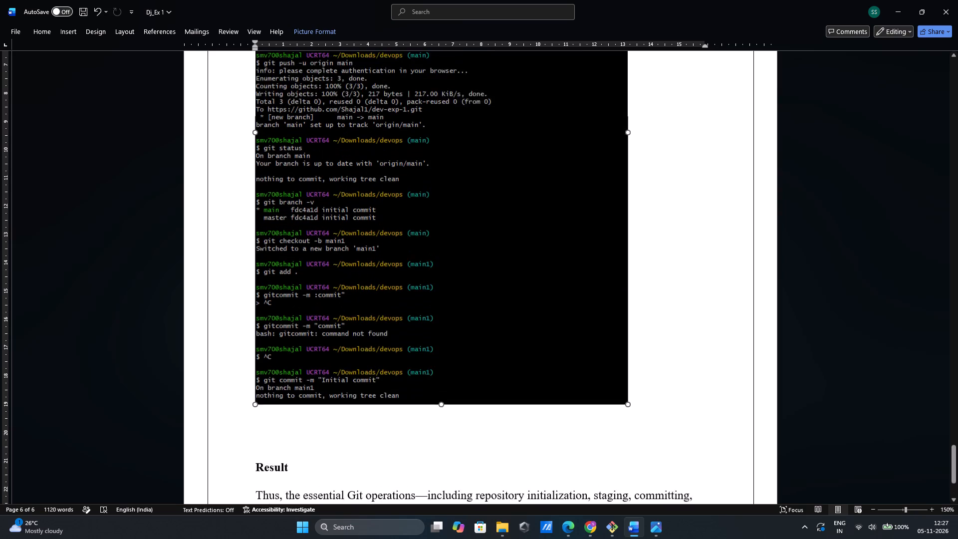
{"action": "scroll", "coordinate": [673, 335], "scroll_direction": "up", "scroll_amount": 5}
{"action": "scroll", "coordinate": [530, 325], "scroll_direction": "up", "scroll_amount": 8}
{"action": "left_click", "coordinate": [597, 325]}
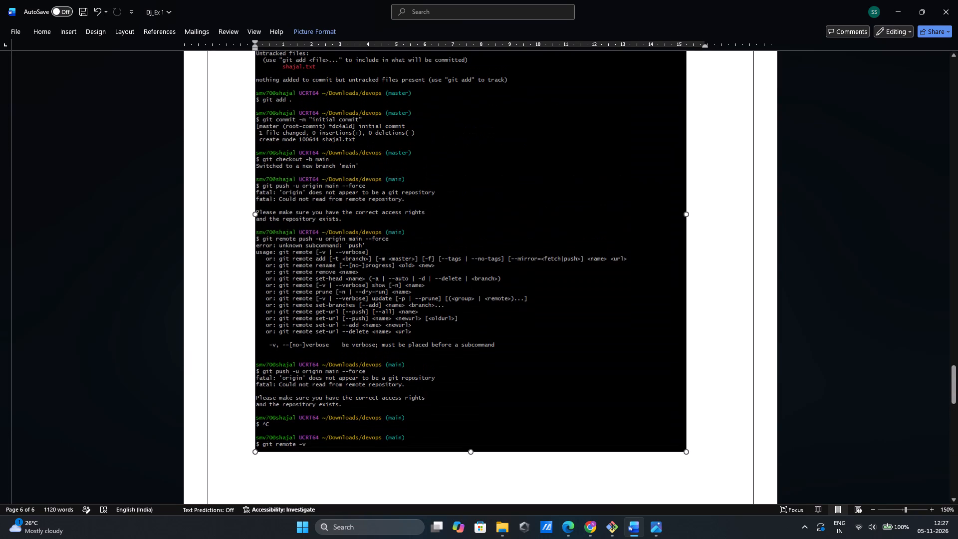
{"action": "left_click_drag", "start_coordinate": [686, 449], "coordinate": [553, 375]}
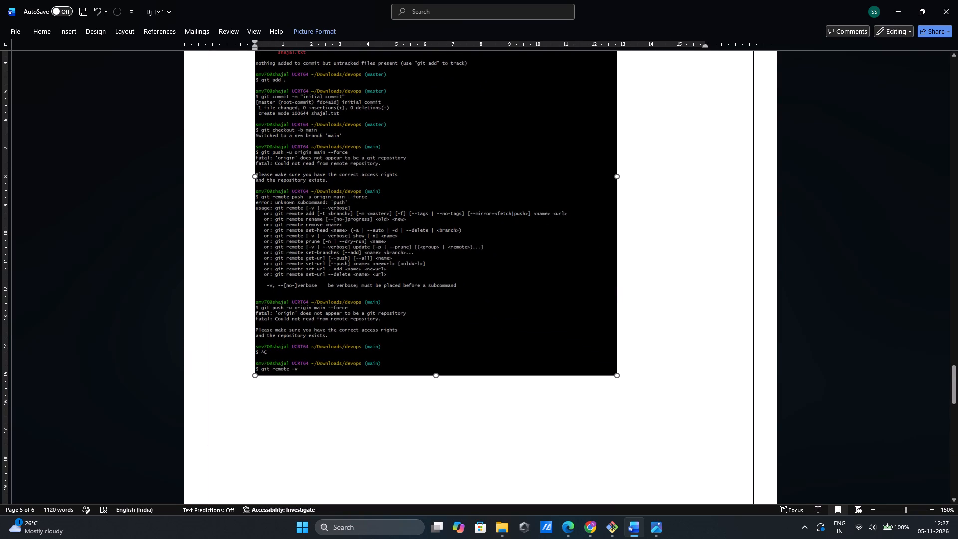
Move the git init terminal screenshot slightly down, leaving a blank line above it at the top of page 5.
{"action": "scroll", "coordinate": [611, 321], "scroll_direction": "up", "scroll_amount": 3}
{"action": "right_click", "coordinate": [404, 327]}
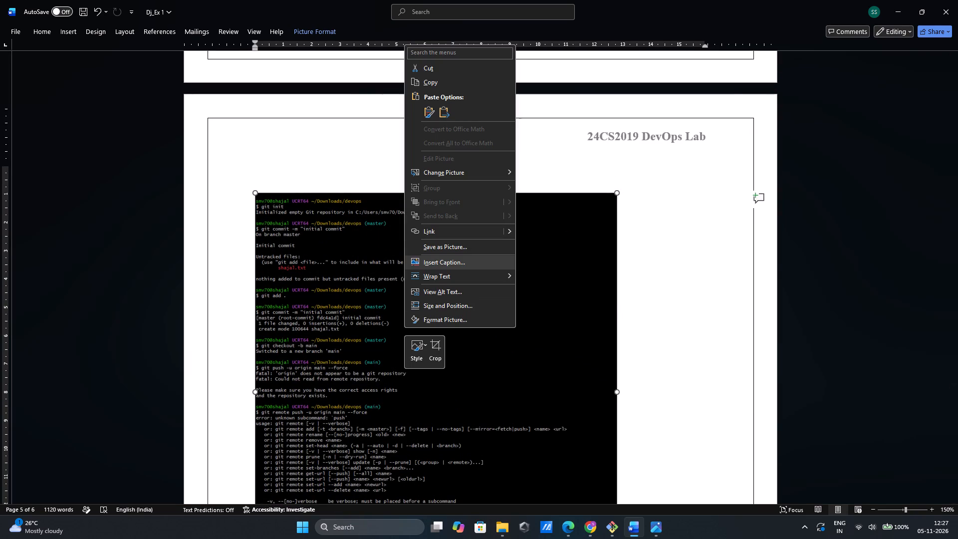
{"action": "left_click", "coordinate": [546, 362]}
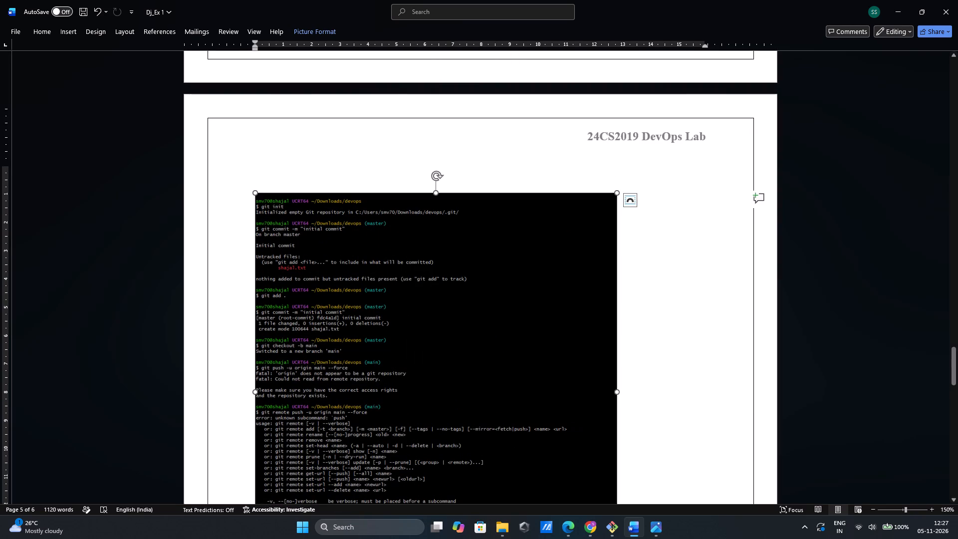
{"action": "left_click_drag", "start_coordinate": [458, 306], "coordinate": [450, 332]}
{"action": "scroll", "coordinate": [484, 289], "scroll_direction": "down", "scroll_amount": 3}
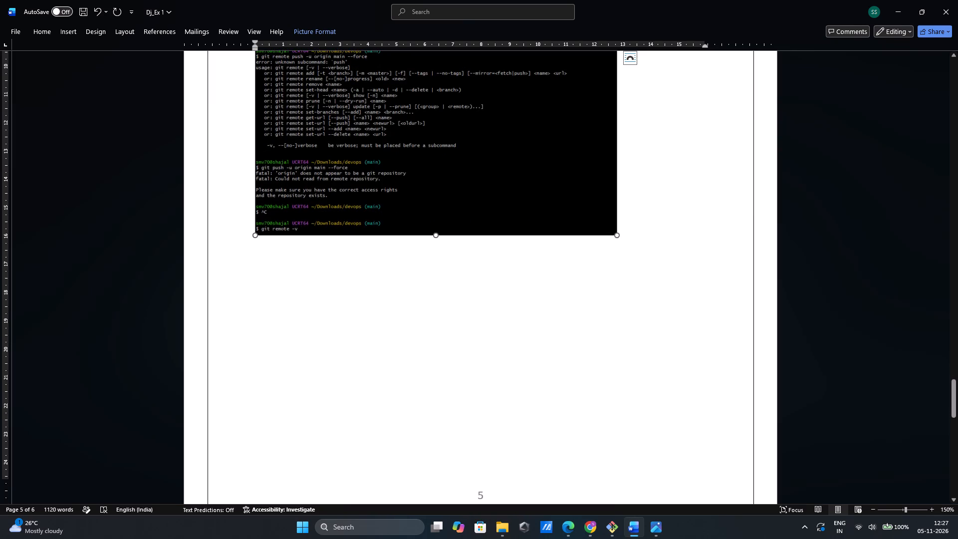
{"action": "scroll", "coordinate": [545, 331], "scroll_direction": "up", "scroll_amount": 5}
{"action": "left_click", "coordinate": [666, 325]}
Review the finished report from the resized screenshots on page 5 back to the header table on page 1.
{"action": "scroll", "coordinate": [666, 325], "scroll_direction": "down", "scroll_amount": 4}
{"action": "scroll", "coordinate": [664, 337], "scroll_direction": "up", "scroll_amount": 4}
{"action": "scroll", "coordinate": [664, 337], "scroll_direction": "down", "scroll_amount": 5}
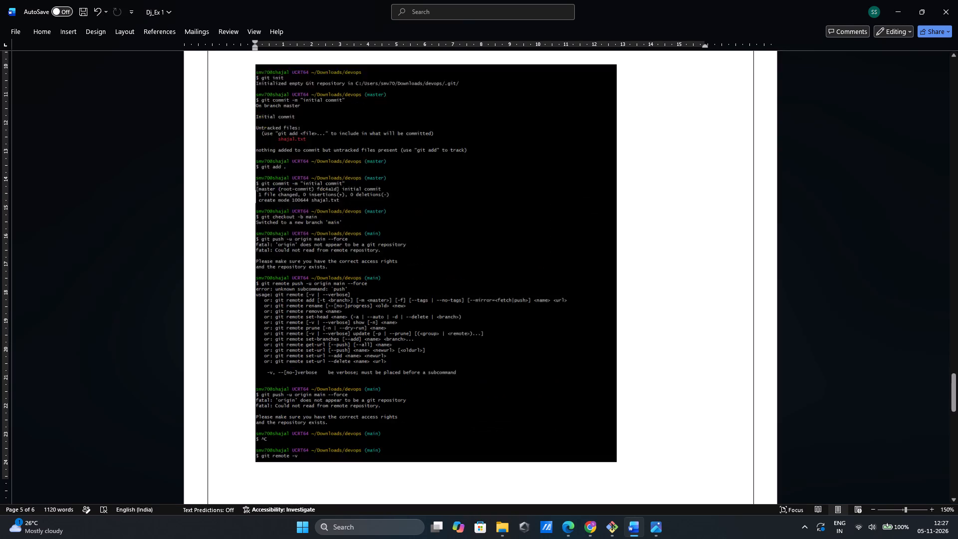
{"action": "scroll", "coordinate": [664, 336], "scroll_direction": "down", "scroll_amount": 5}
{"action": "scroll", "coordinate": [662, 337], "scroll_direction": "up", "scroll_amount": 13}
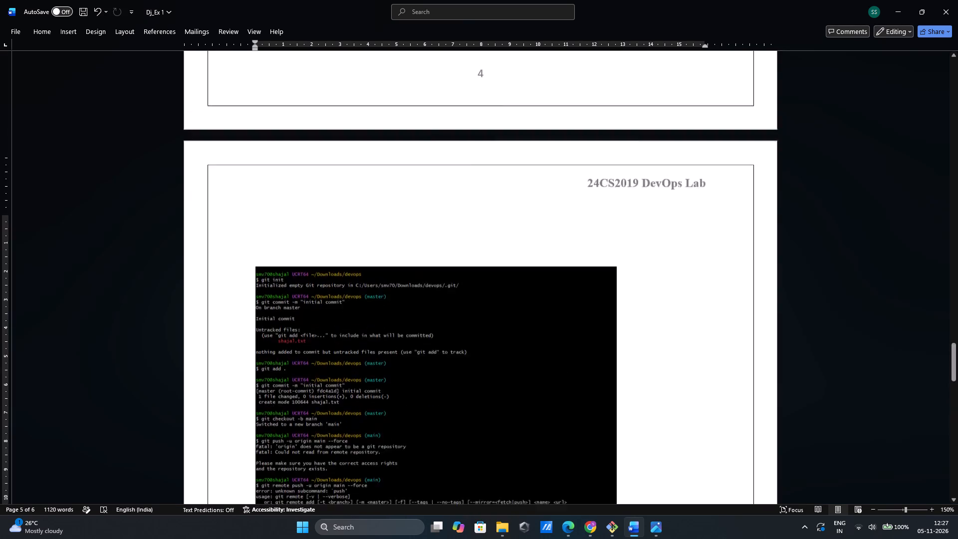
{"action": "scroll", "coordinate": [662, 337], "scroll_direction": "up", "scroll_amount": 5}
{"action": "scroll", "coordinate": [662, 337], "scroll_direction": "down", "scroll_amount": 1}
{"action": "scroll", "coordinate": [662, 337], "scroll_direction": "up", "scroll_amount": 2}
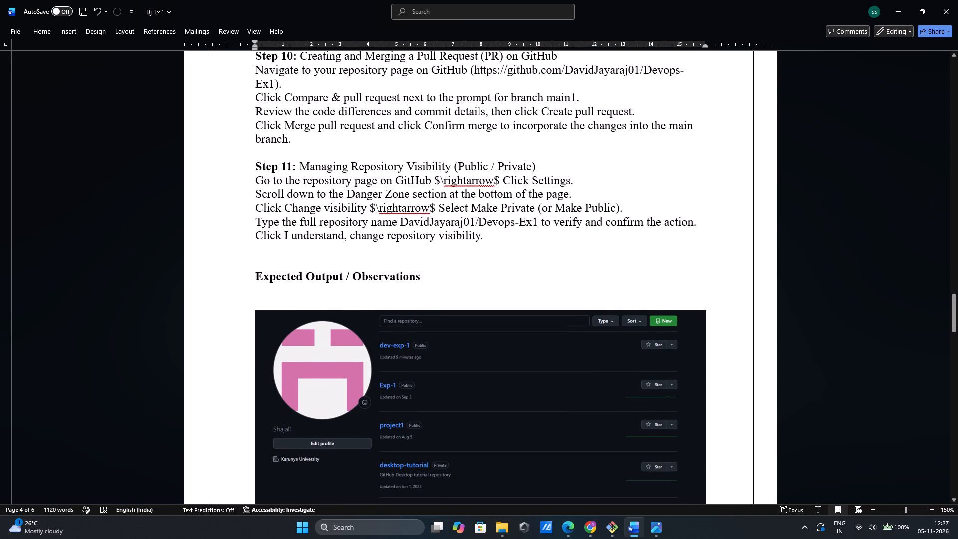
{"action": "scroll", "coordinate": [596, 407], "scroll_direction": "up", "scroll_amount": 18}
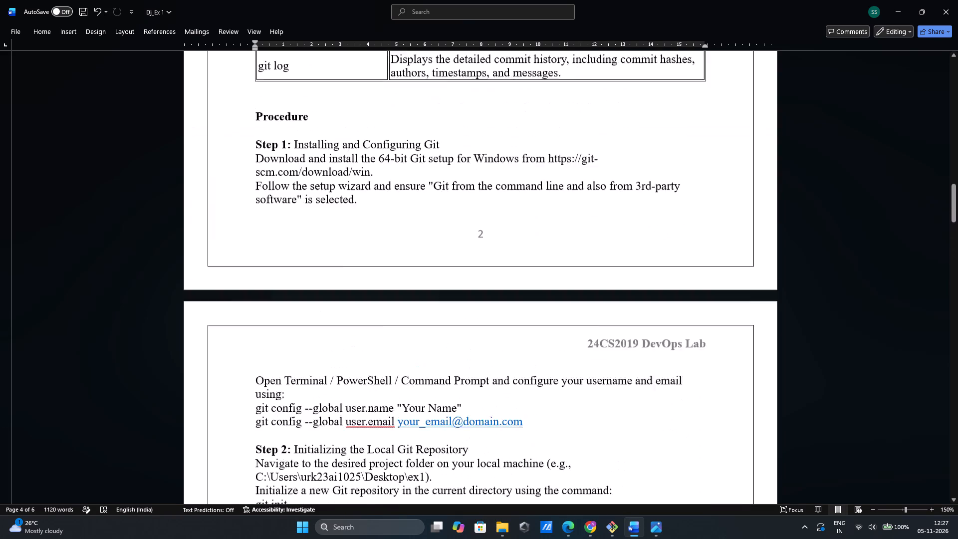
{"action": "scroll", "coordinate": [599, 405], "scroll_direction": "up", "scroll_amount": 6}
{"action": "scroll", "coordinate": [599, 405], "scroll_direction": "up", "scroll_amount": 20}
{"action": "scroll", "coordinate": [599, 405], "scroll_direction": "up", "scroll_amount": 2}
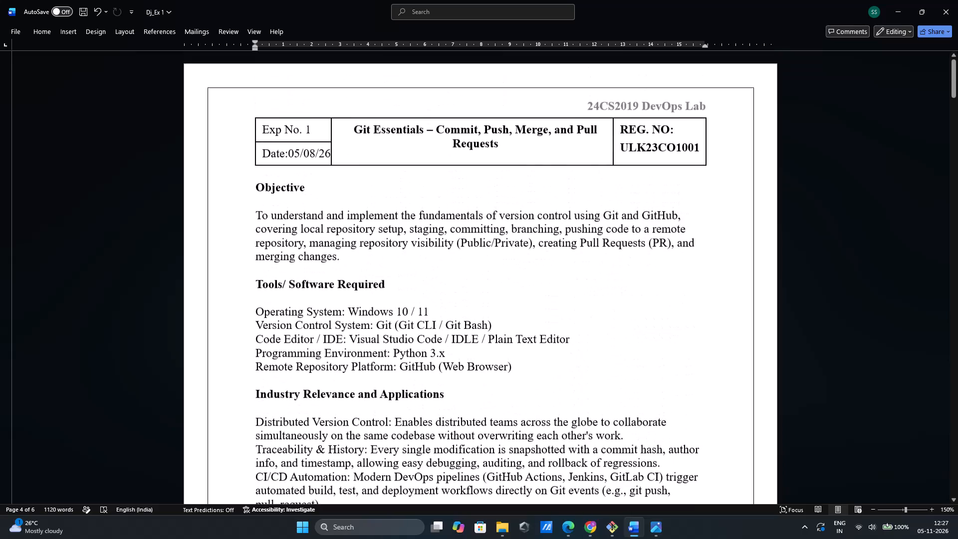
Save a copy of the report as a Word document named DEV_Ex 1 in the Downloads folder.
{"action": "left_click", "coordinate": [10, 28]}
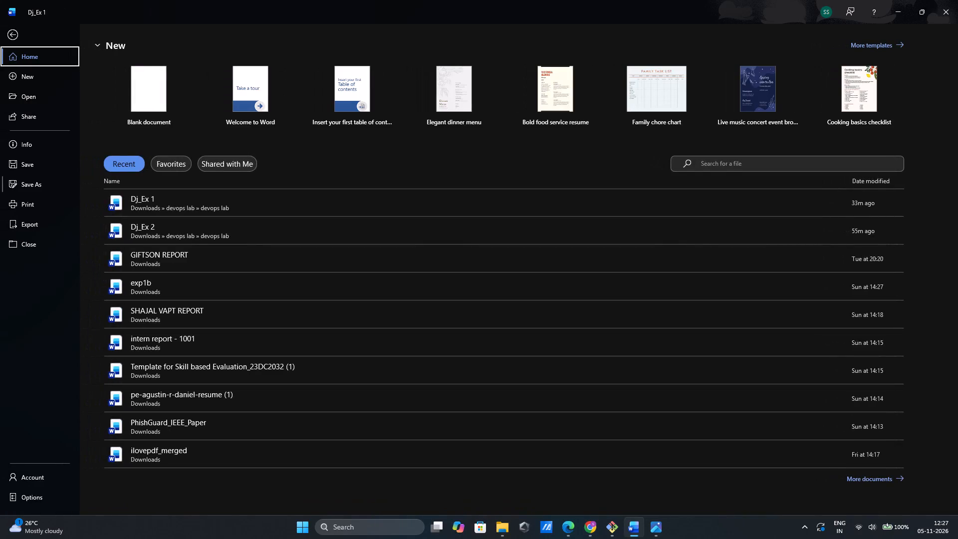
{"action": "left_click", "coordinate": [41, 188]}
{"action": "left_click", "coordinate": [130, 240]}
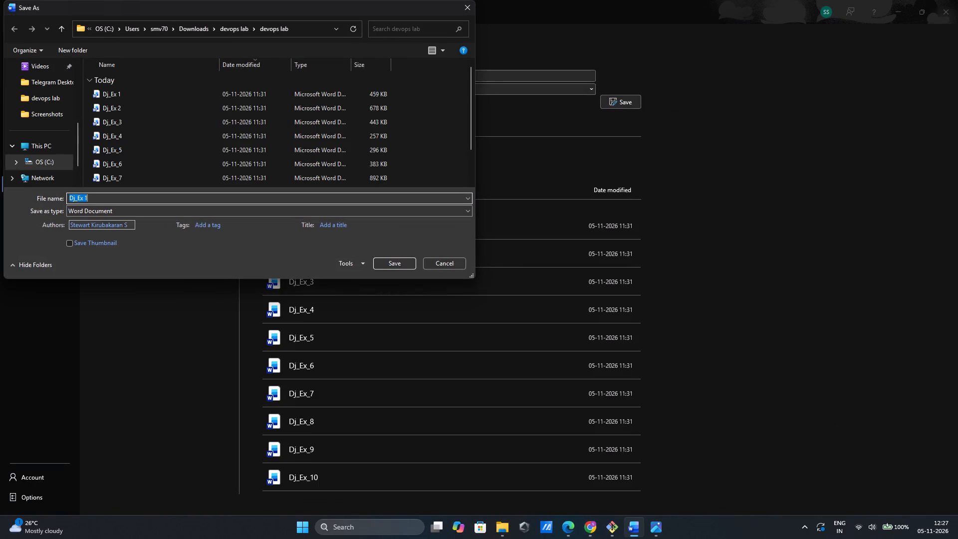
{"action": "scroll", "coordinate": [78, 153], "scroll_direction": "up", "scroll_amount": 5}
{"action": "left_click", "coordinate": [49, 145]}
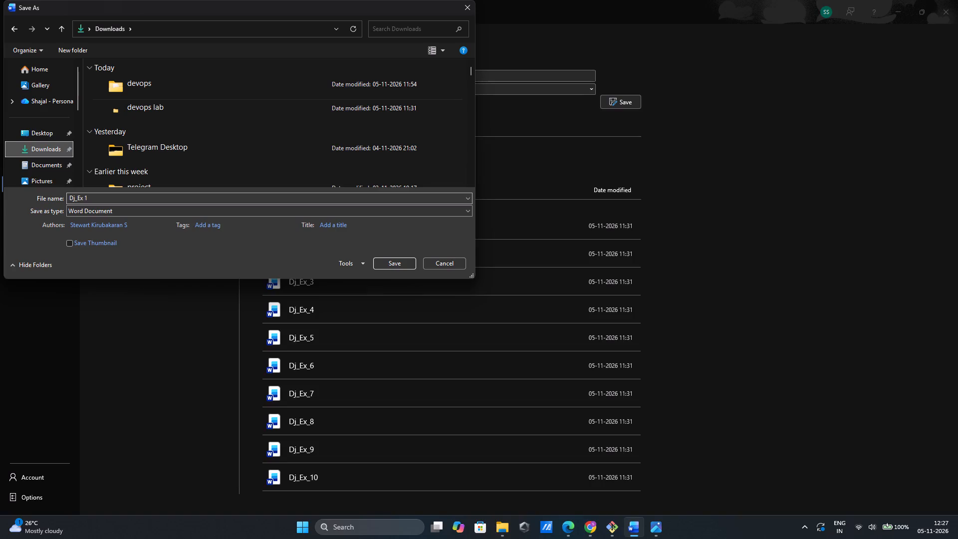
{"action": "left_click", "coordinate": [75, 198]}
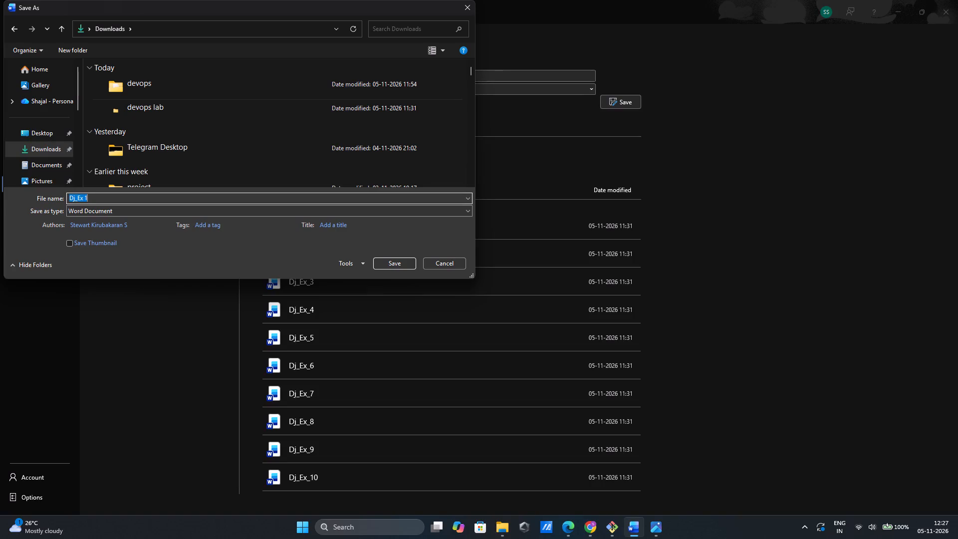
{"action": "left_click", "coordinate": [75, 199]}
{"action": "key", "text": "BackSpace"}
{"action": "key", "text": "BackSpace"}
{"action": "key", "text": "BackSpace"}
{"action": "key", "text": "BackSpace"}
{"action": "type", "text": "DEV"}
{"action": "left_click", "coordinate": [398, 263]}
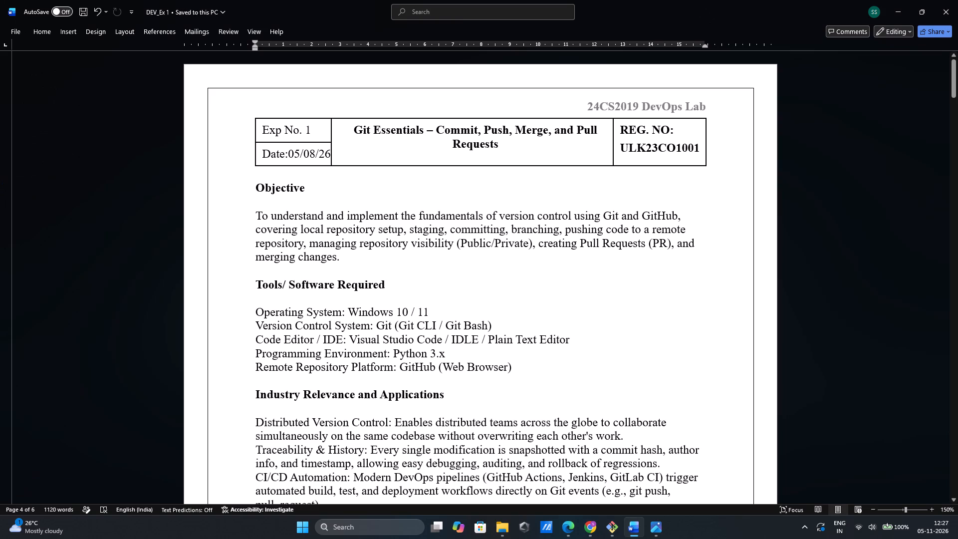
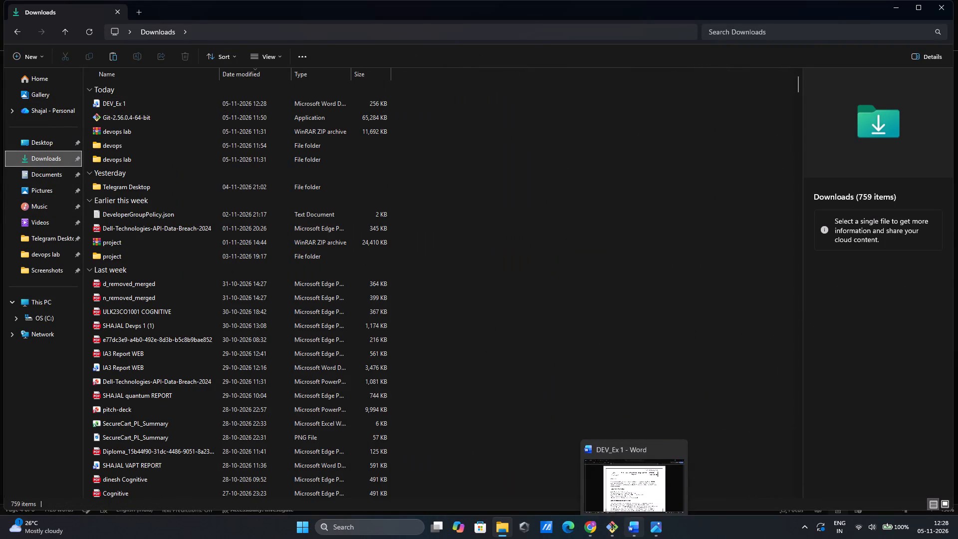
Switch to the DEV_Ex 1 report in Word and review it from page 1 through the page 5 terminal screenshot and back.
{"action": "left_click", "coordinate": [625, 484]}
{"action": "scroll", "coordinate": [389, 291], "scroll_direction": "down", "scroll_amount": 6}
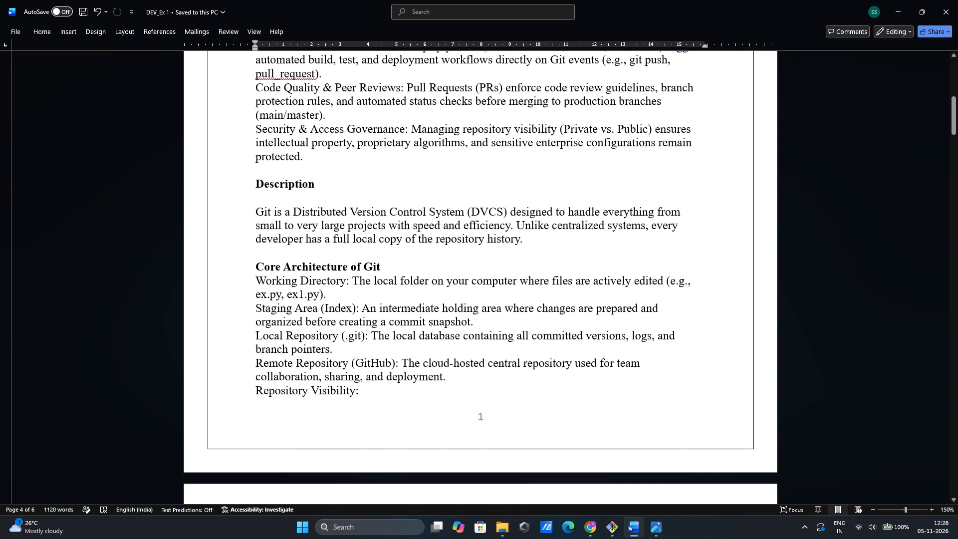
{"action": "scroll", "coordinate": [385, 293], "scroll_direction": "down", "scroll_amount": 18}
{"action": "scroll", "coordinate": [381, 291], "scroll_direction": "down", "scroll_amount": 9}
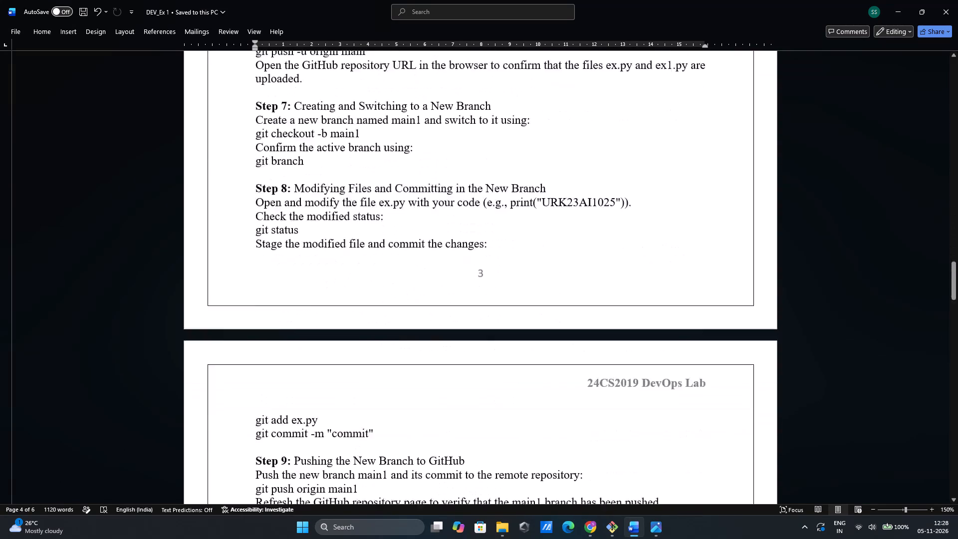
{"action": "scroll", "coordinate": [381, 291], "scroll_direction": "down", "scroll_amount": 13}
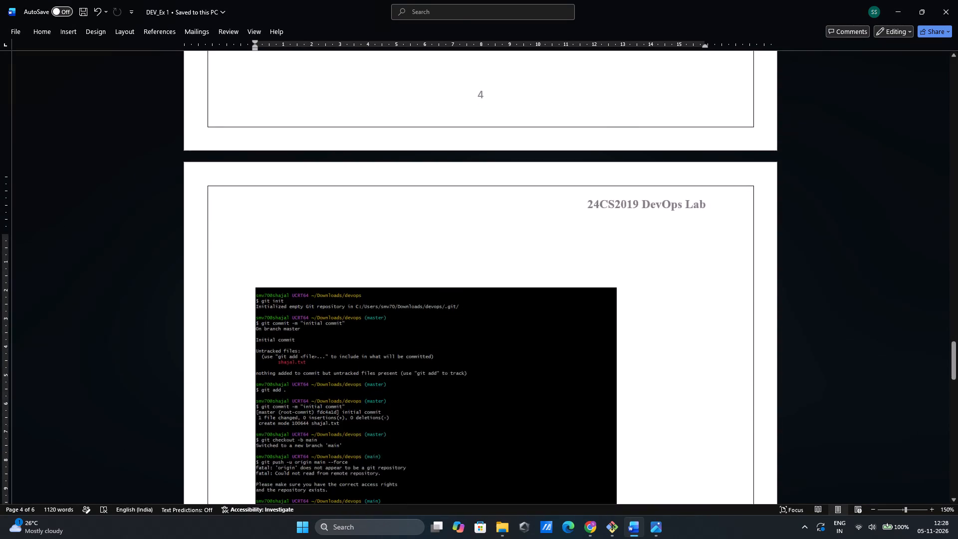
{"action": "scroll", "coordinate": [380, 291], "scroll_direction": "down", "scroll_amount": 2}
{"action": "scroll", "coordinate": [380, 291], "scroll_direction": "up", "scroll_amount": 20}
{"action": "scroll", "coordinate": [380, 291], "scroll_direction": "up", "scroll_amount": 7}
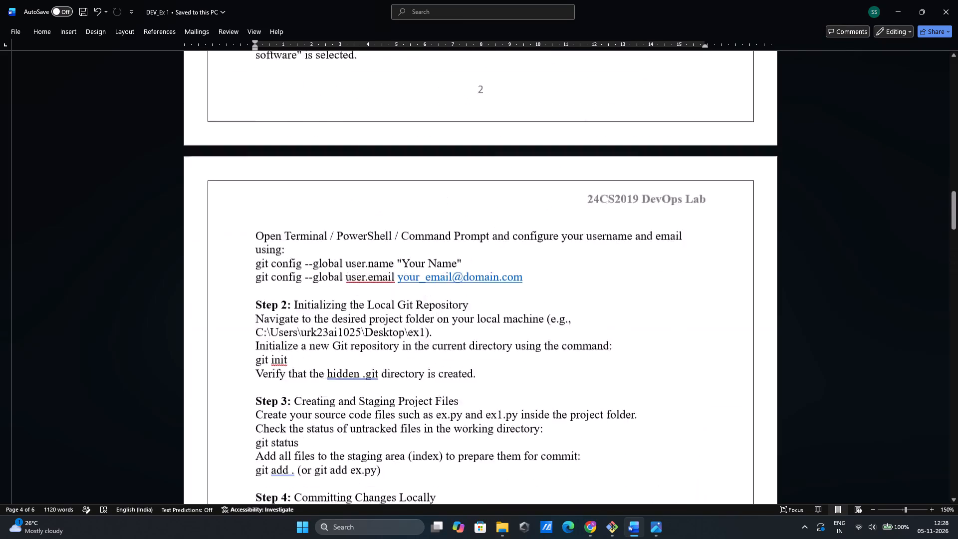
{"action": "scroll", "coordinate": [379, 291], "scroll_direction": "up", "scroll_amount": 20}
{"action": "scroll", "coordinate": [379, 291], "scroll_direction": "up", "scroll_amount": 8}
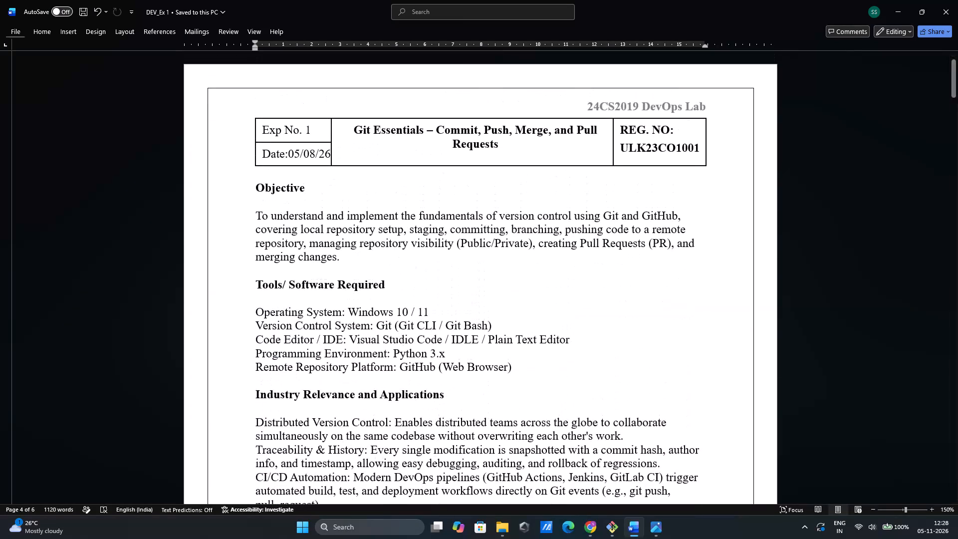
Export the report as a PDF named DEV_Ex 1 in the Downloads folder, with standard optimization and opening after publishing.
{"action": "left_click", "coordinate": [18, 31]}
{"action": "left_click", "coordinate": [28, 214]}
{"action": "left_click", "coordinate": [33, 222]}
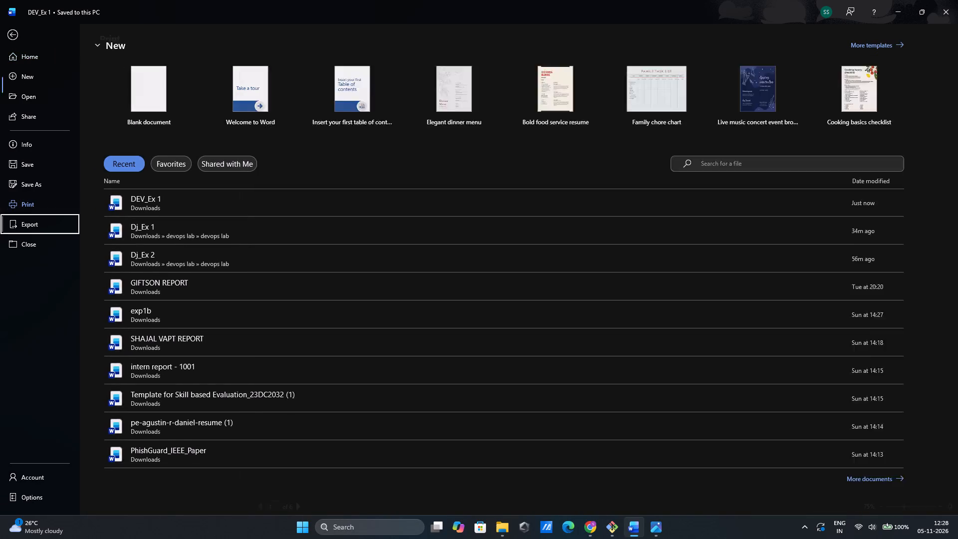
{"action": "left_click", "coordinate": [283, 139]}
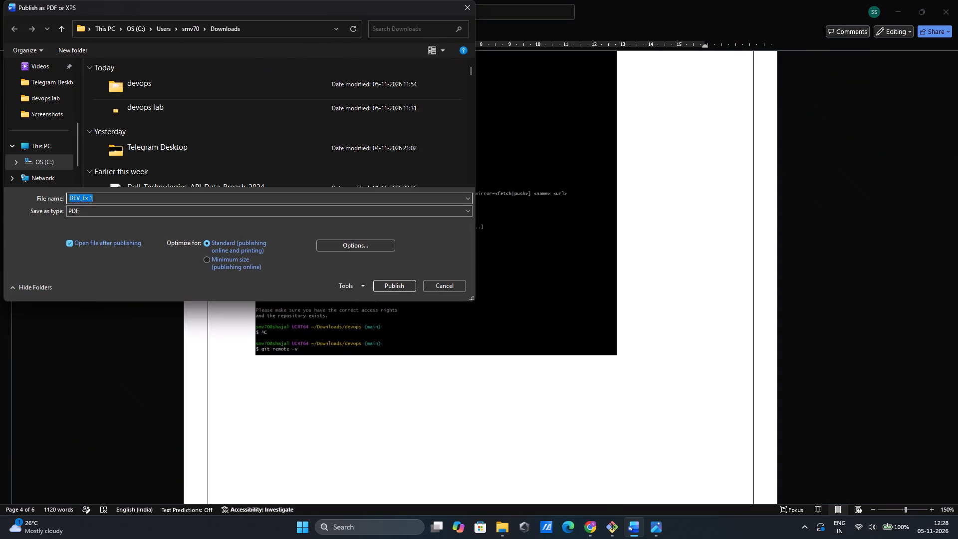
{"action": "scroll", "coordinate": [68, 165], "scroll_direction": "up", "scroll_amount": 4}
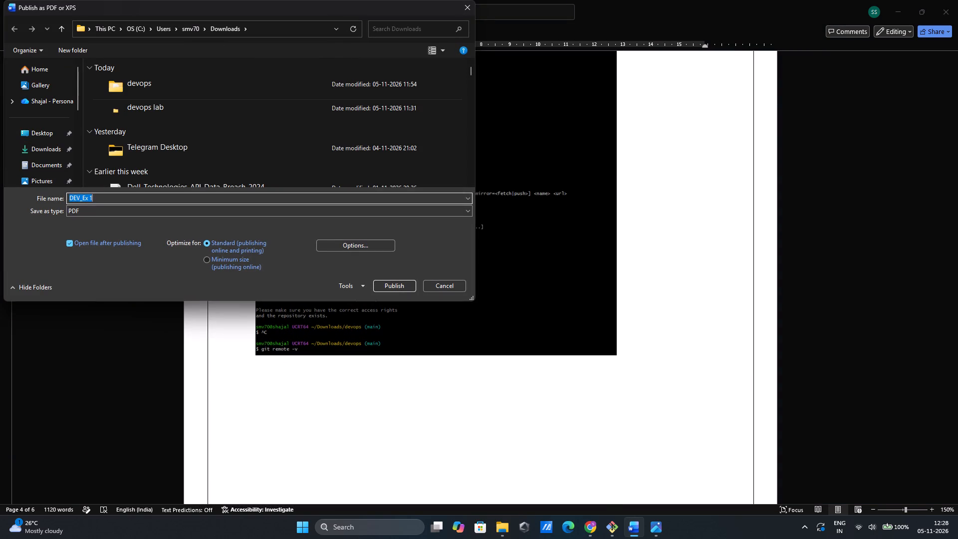
{"action": "left_click", "coordinate": [52, 149]}
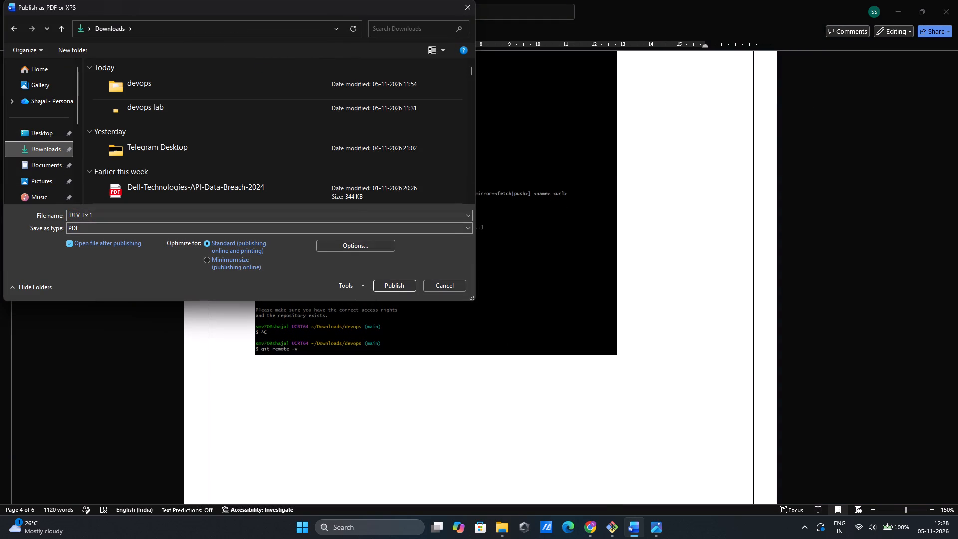
{"action": "left_click", "coordinate": [511, 525]}
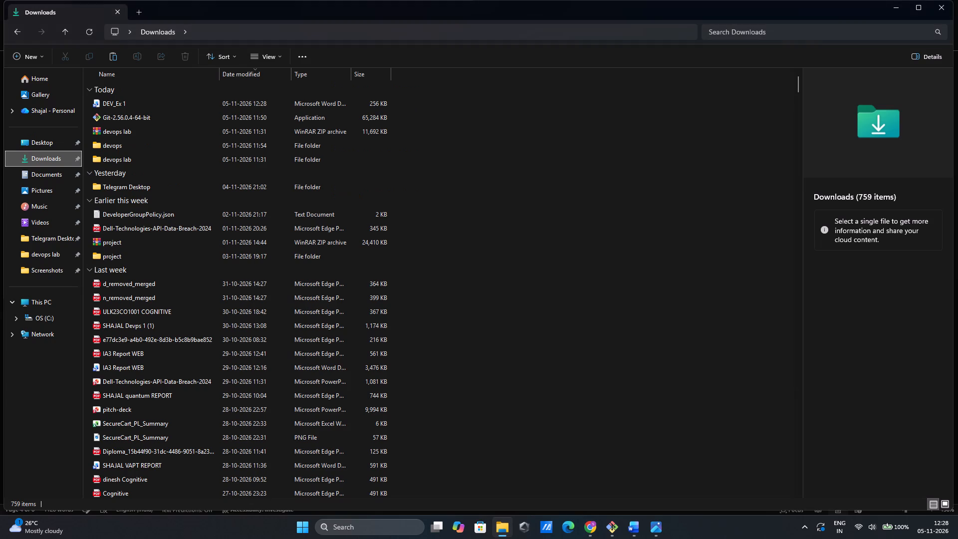
{"action": "left_click", "coordinate": [40, 170]}
{"action": "left_click", "coordinate": [47, 158]}
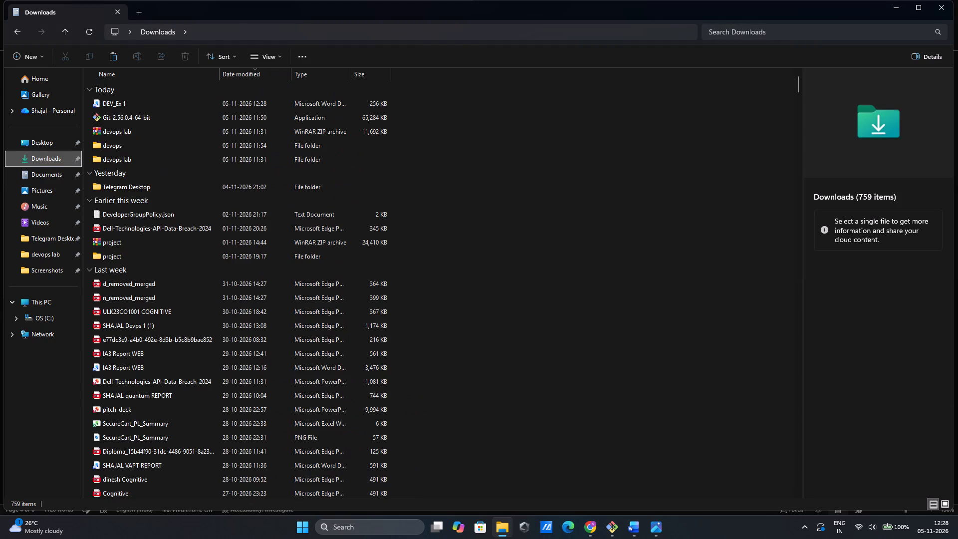
{"action": "left_click", "coordinate": [630, 526]}
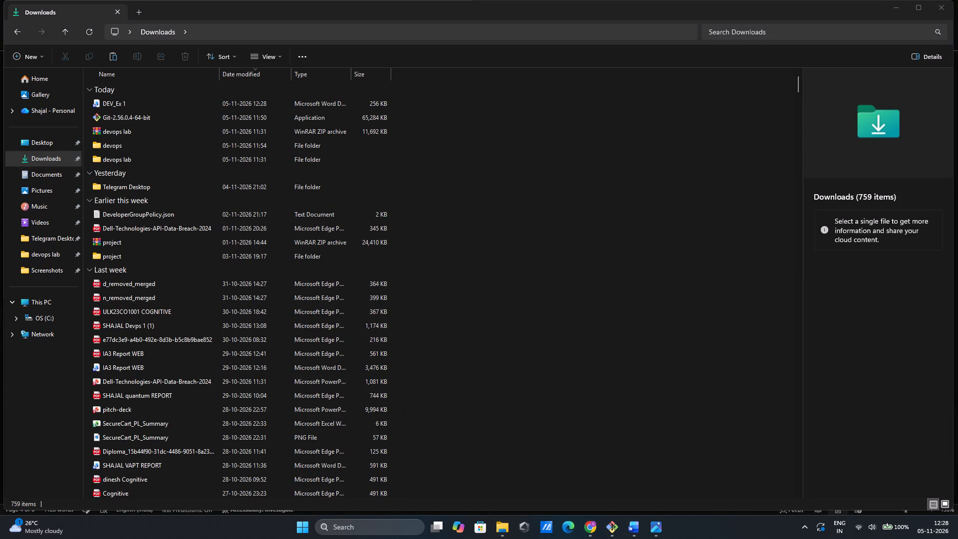
{"action": "left_click", "coordinate": [638, 529]}
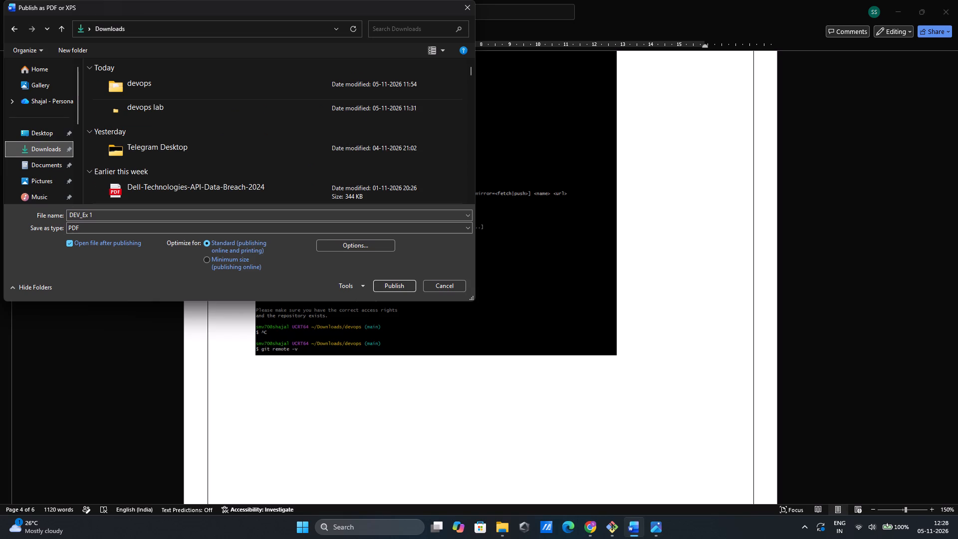
{"action": "left_click", "coordinate": [393, 285]}
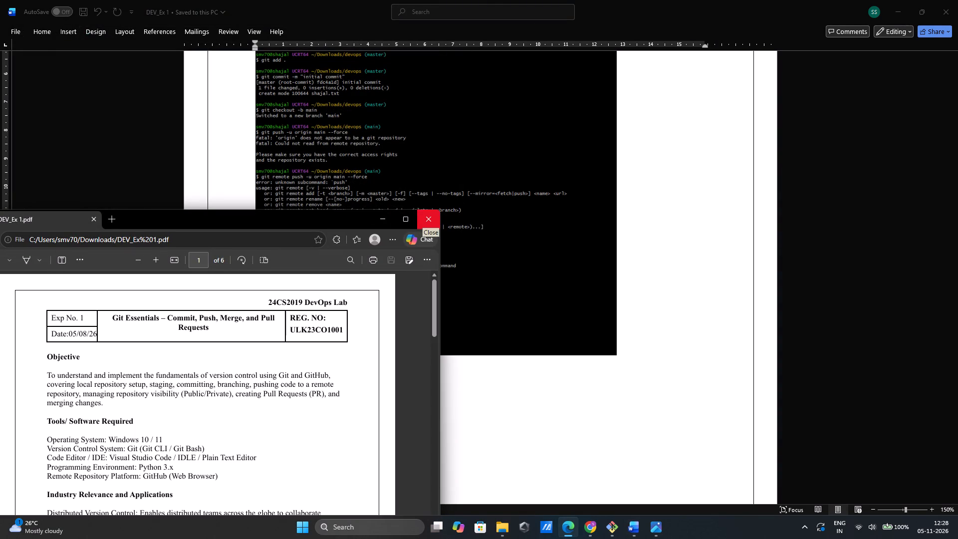
Close the published PDF in Edge, glance back through the report to page 1, and close the Word document.
{"action": "left_click", "coordinate": [422, 218]}
{"action": "scroll", "coordinate": [595, 318], "scroll_direction": "up", "scroll_amount": 5}
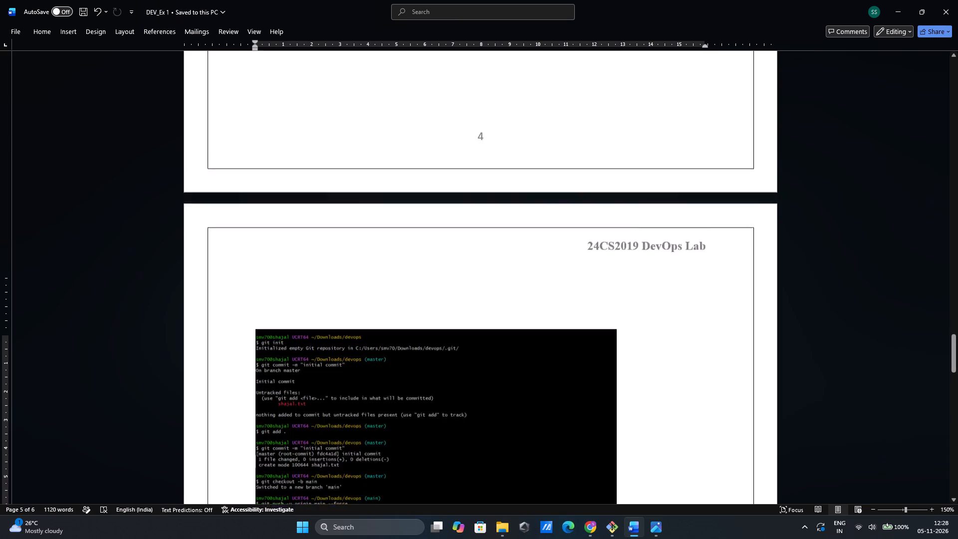
{"action": "scroll", "coordinate": [602, 305], "scroll_direction": "up", "scroll_amount": 20}
{"action": "scroll", "coordinate": [602, 305], "scroll_direction": "up", "scroll_amount": 20}
{"action": "scroll", "coordinate": [602, 305], "scroll_direction": "up", "scroll_amount": 1}
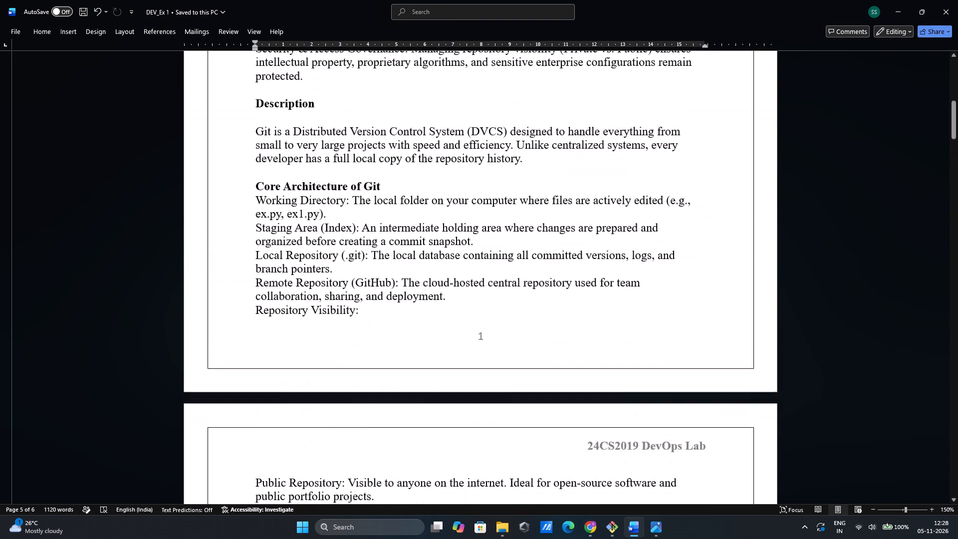
{"action": "scroll", "coordinate": [604, 290], "scroll_direction": "up", "scroll_amount": 16}
{"action": "left_click", "coordinate": [957, 0]}
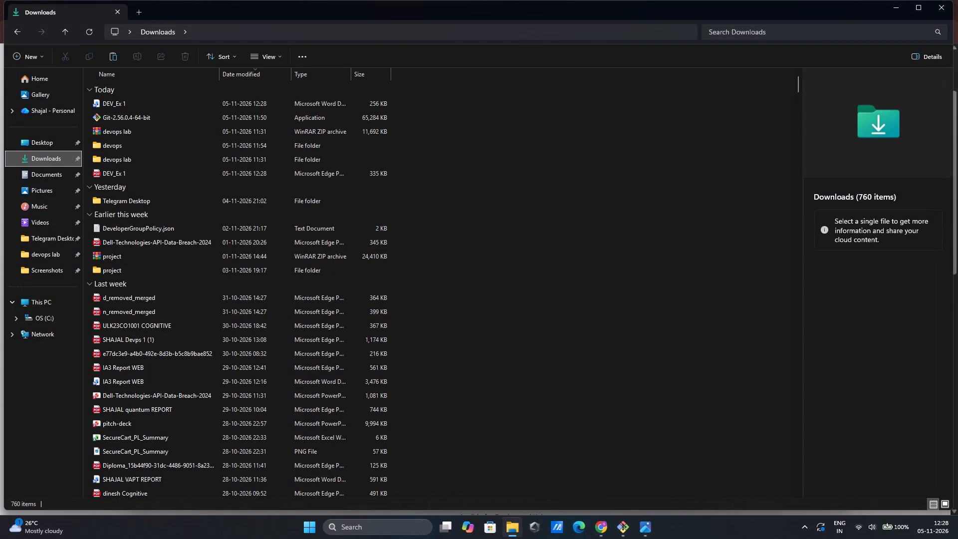
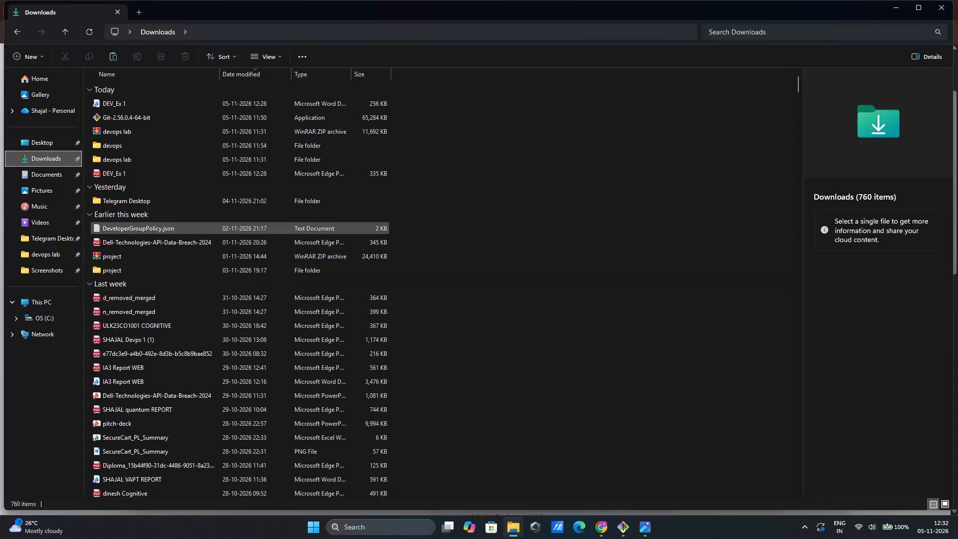
Open the Dj_Ex 2 Word report from the nested devops lab folder in Downloads and enable editing.
{"action": "scroll", "coordinate": [443, 281], "scroll_direction": "up", "scroll_amount": 1}
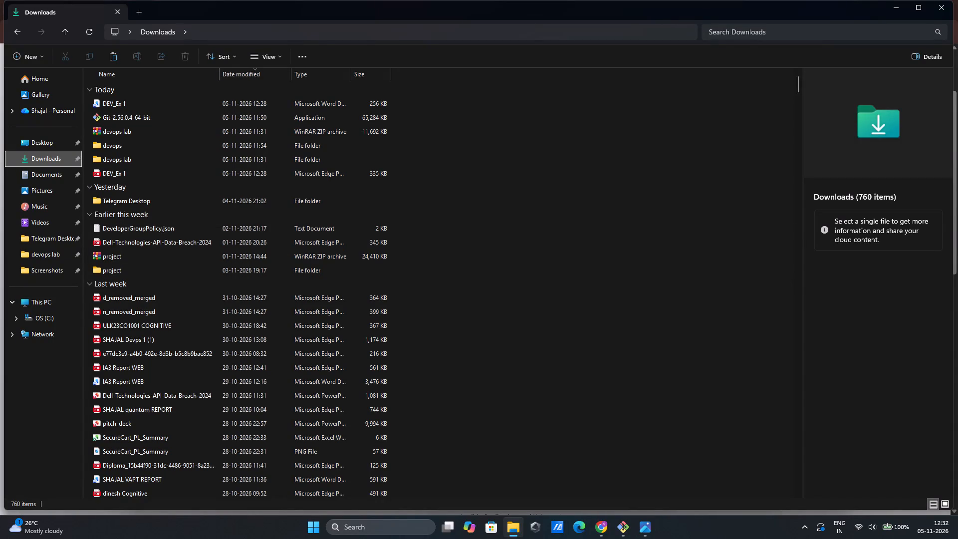
{"action": "left_click", "coordinate": [49, 183]}
{"action": "left_click", "coordinate": [50, 176]}
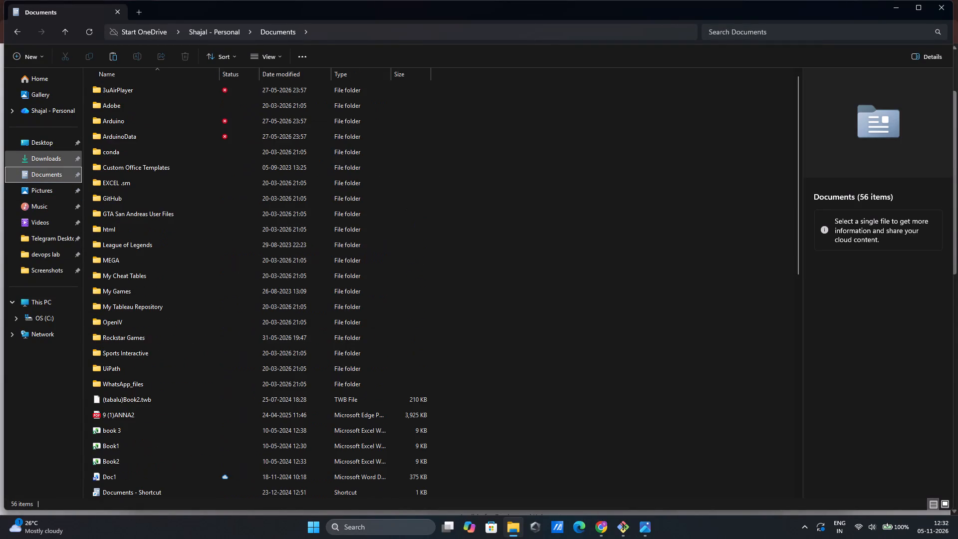
{"action": "left_click", "coordinate": [52, 158]}
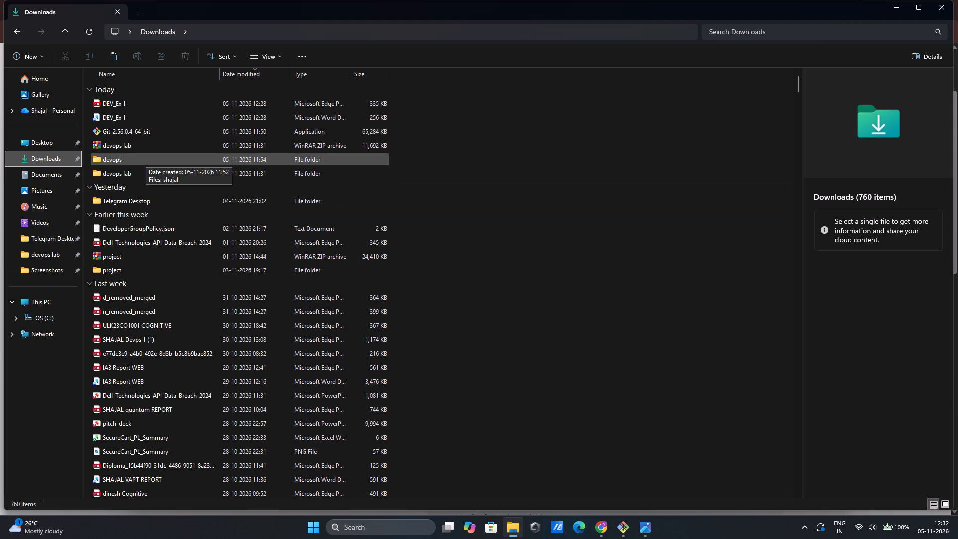
{"action": "double_click", "coordinate": [147, 177]}
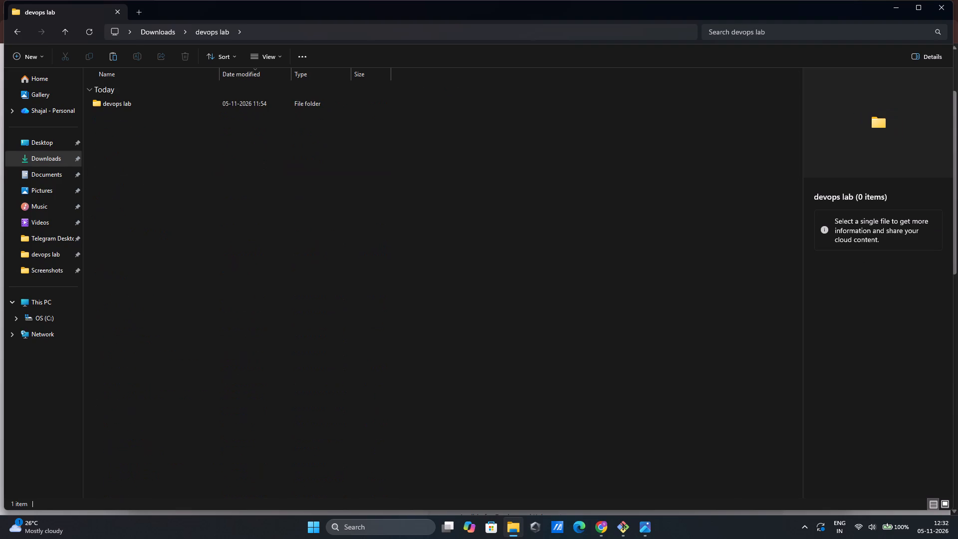
{"action": "double_click", "coordinate": [169, 107]}
{"action": "double_click", "coordinate": [170, 130]}
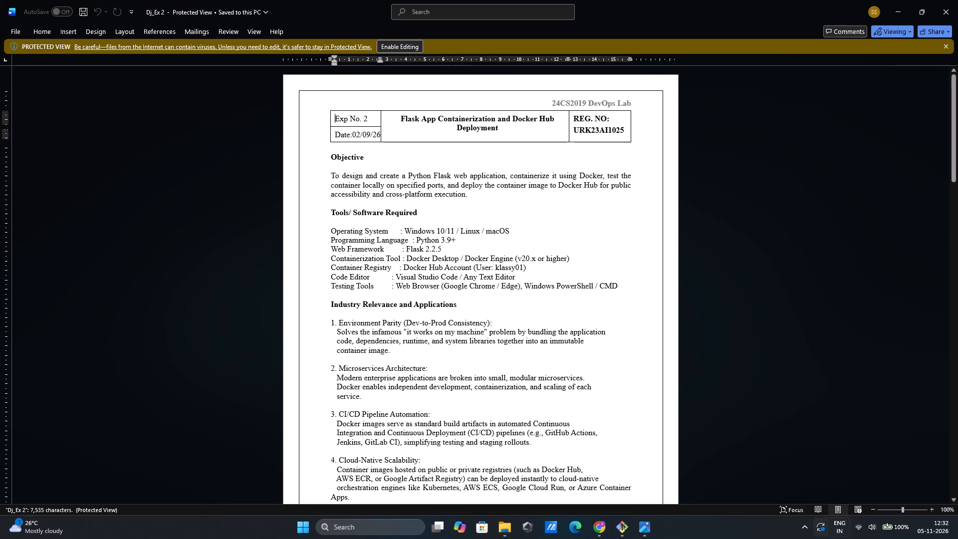
{"action": "left_click", "coordinate": [801, 534]}
{"action": "left_click", "coordinate": [718, 538]}
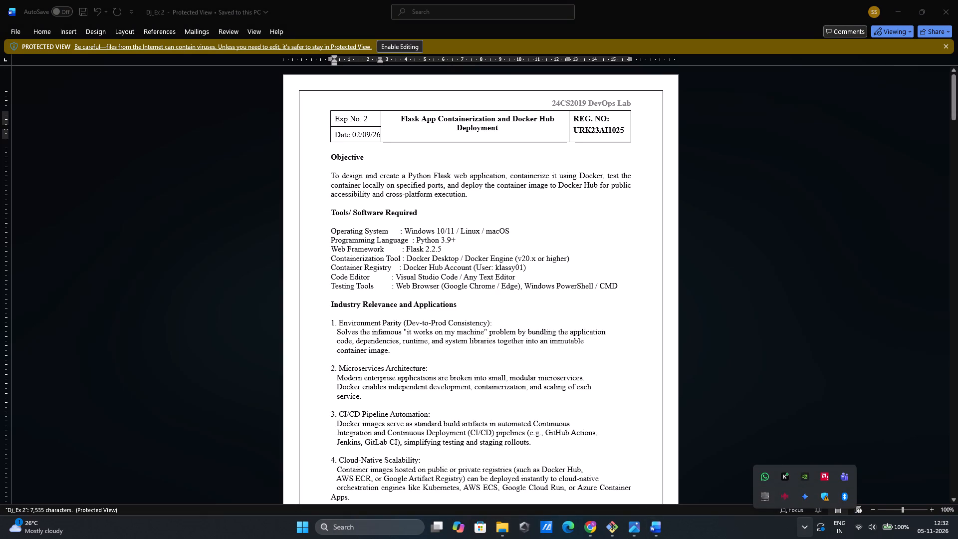
{"action": "left_click", "coordinate": [416, 39]}
{"action": "left_click", "coordinate": [416, 45]}
Review the Dj_Ex 2 report from its objective and command list through the procedure, code and expected output screenshots.
{"action": "scroll", "coordinate": [442, 206], "scroll_direction": "down", "scroll_amount": 3}
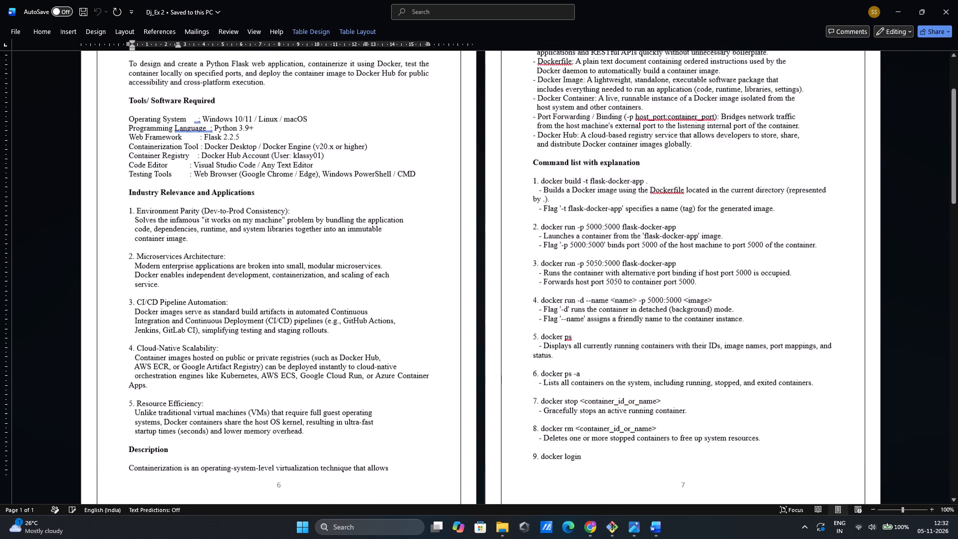
{"action": "scroll", "coordinate": [442, 206], "scroll_direction": "down", "scroll_amount": 14}
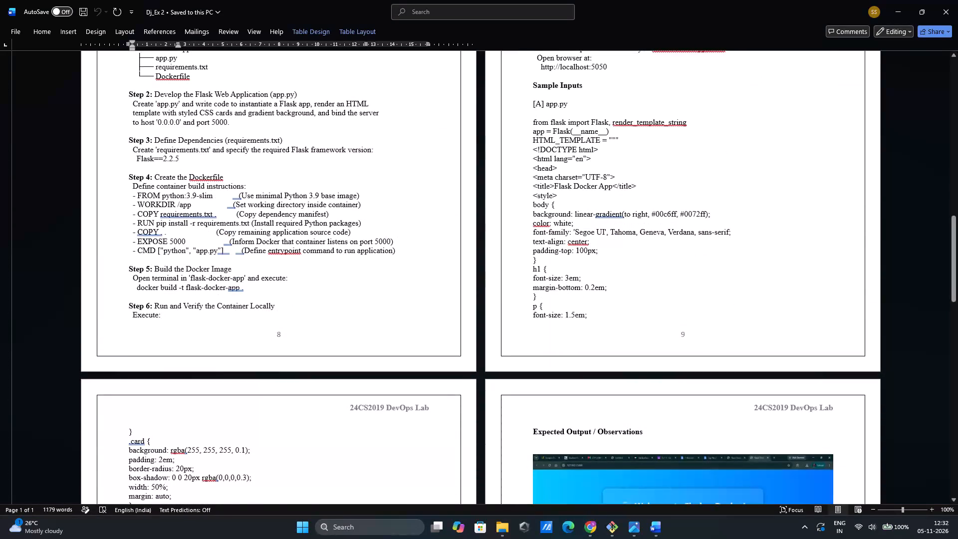
{"action": "scroll", "coordinate": [702, 178], "scroll_direction": "up", "scroll_amount": 2}
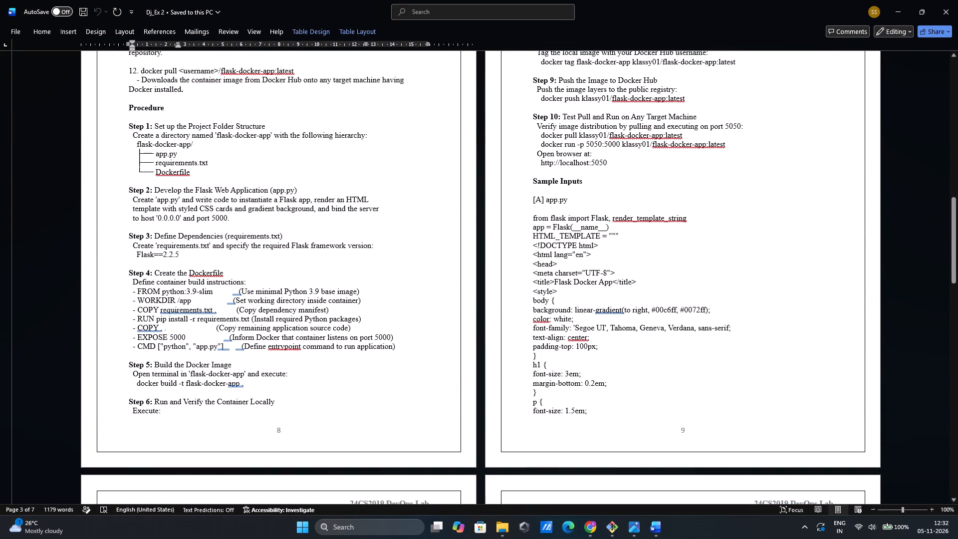
{"action": "scroll", "coordinate": [373, 254], "scroll_direction": "up", "scroll_amount": 10}
{"action": "scroll", "coordinate": [370, 213], "scroll_direction": "up", "scroll_amount": 2}
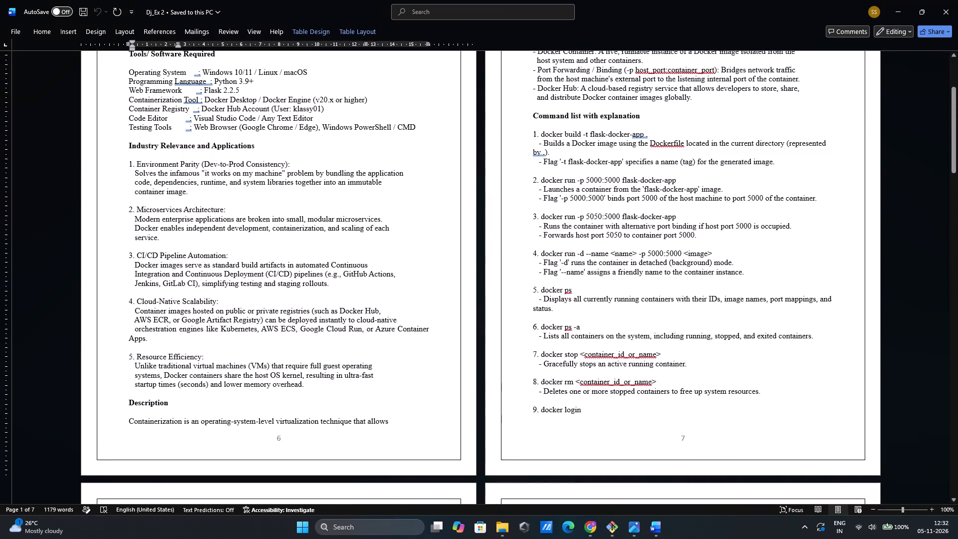
{"action": "scroll", "coordinate": [642, 310], "scroll_direction": "up", "scroll_amount": 4}
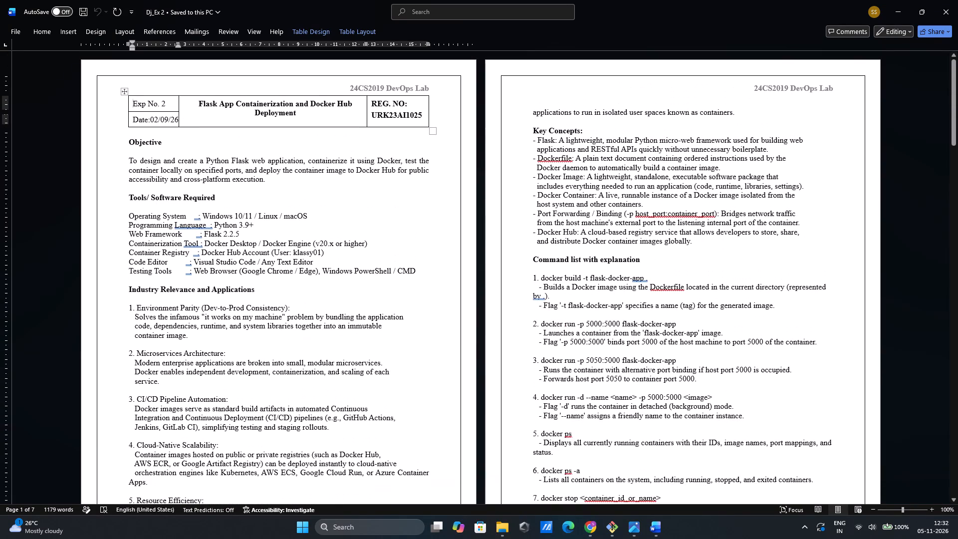
{"action": "scroll", "coordinate": [680, 261], "scroll_direction": "down", "scroll_amount": 8}
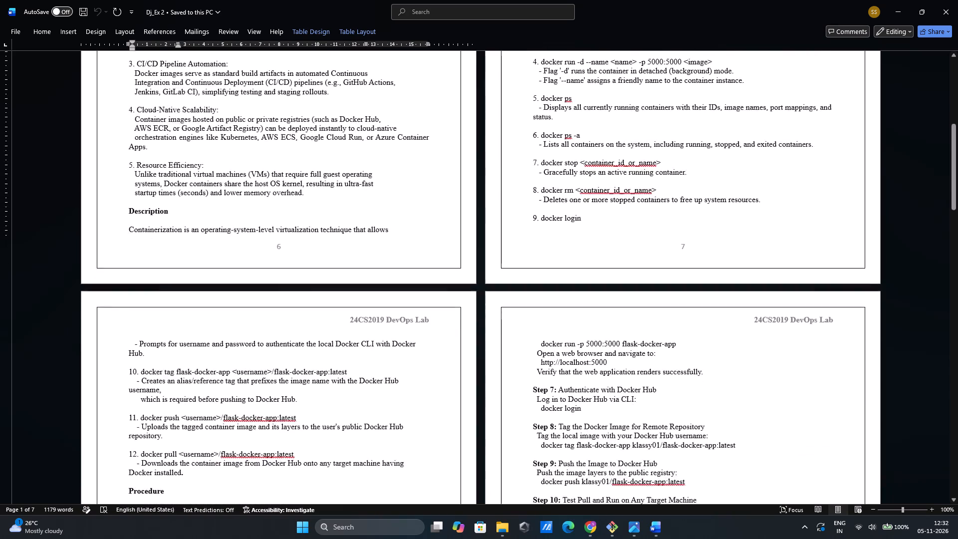
{"action": "scroll", "coordinate": [680, 261], "scroll_direction": "down", "scroll_amount": 15}
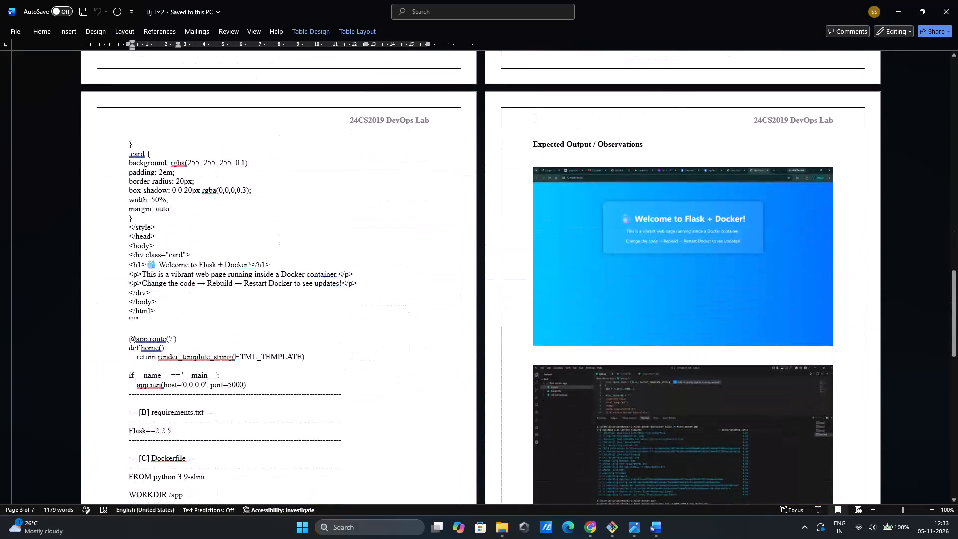
{"action": "scroll", "coordinate": [675, 258], "scroll_direction": "down", "scroll_amount": 2}
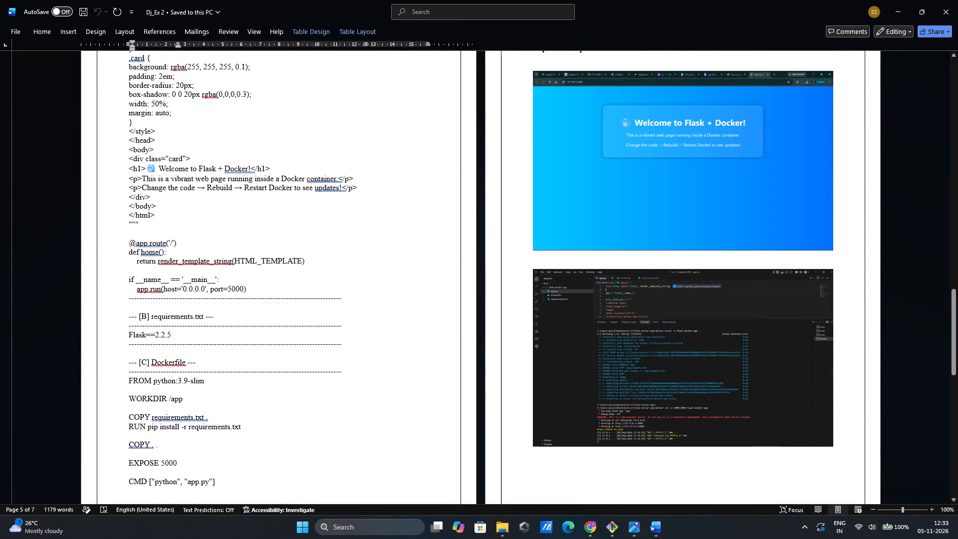
Examine the terminal output screenshots and the Result section up close, and return to the report's first page.
{"action": "left_click", "coordinate": [684, 374]}
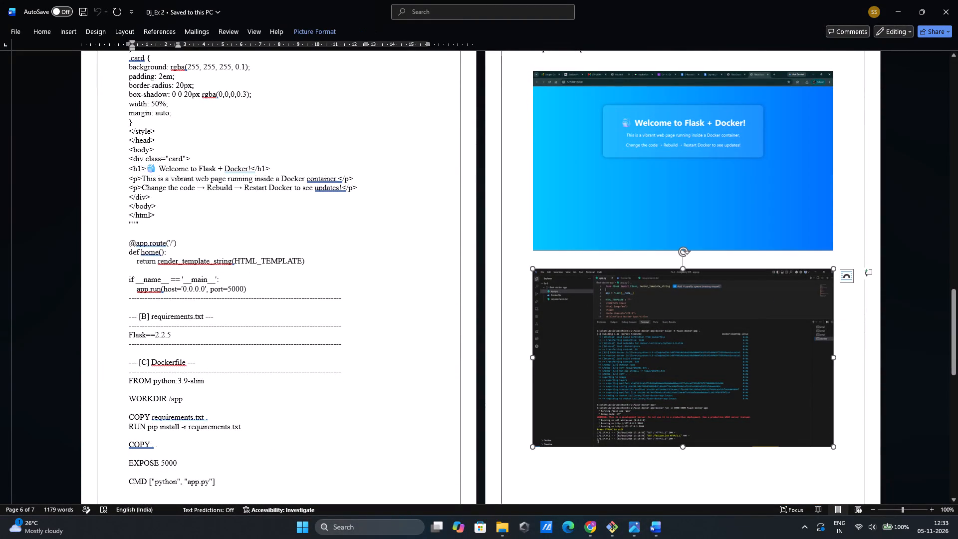
{"action": "scroll", "coordinate": [904, 414], "scroll_direction": "up", "scroll_amount": 8, "text": "ctrl"}
{"action": "scroll", "coordinate": [904, 414], "scroll_direction": "left", "scroll_amount": 1}
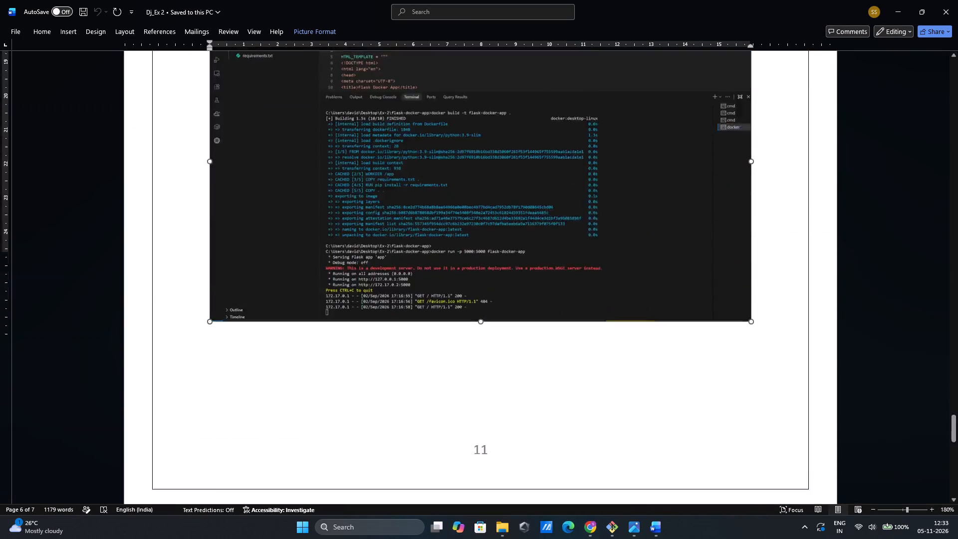
{"action": "scroll", "coordinate": [904, 414], "scroll_direction": "left", "scroll_amount": 1}
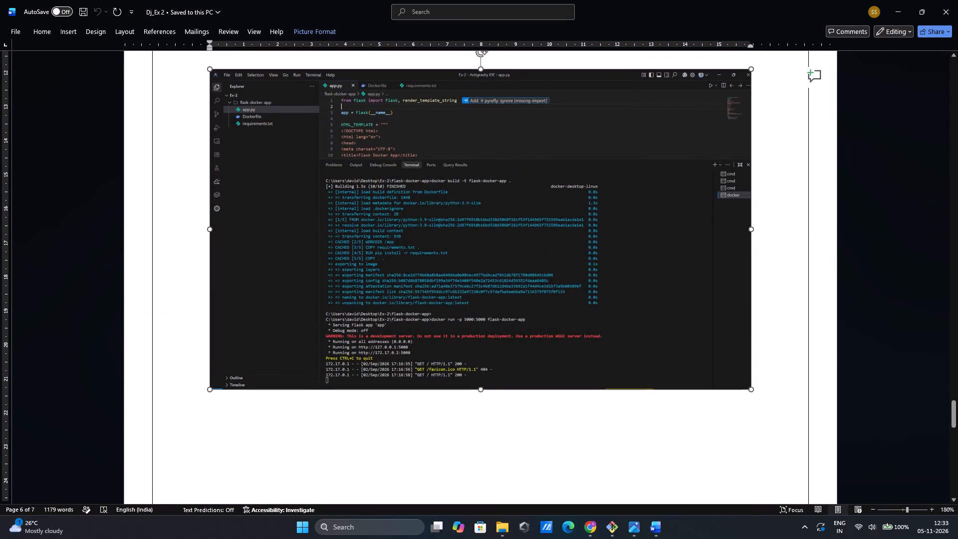
{"action": "scroll", "coordinate": [904, 414], "scroll_direction": "left", "scroll_amount": 2}
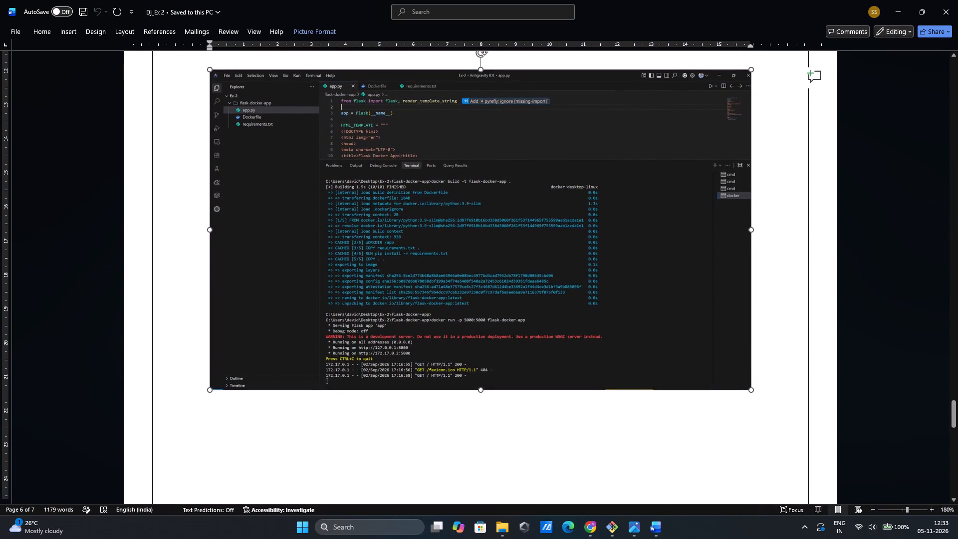
{"action": "scroll", "coordinate": [904, 414], "scroll_direction": "down", "scroll_amount": 1}
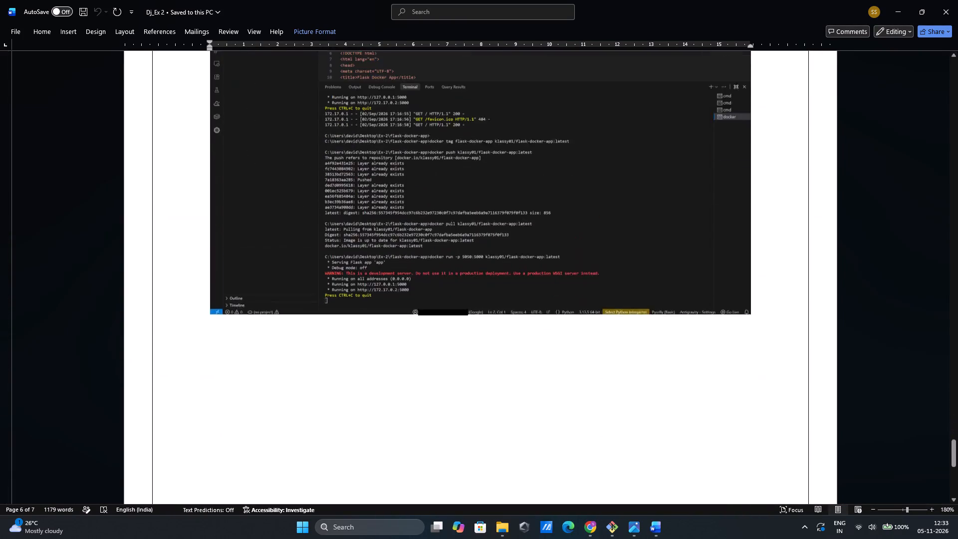
{"action": "scroll", "coordinate": [904, 414], "scroll_direction": "down", "scroll_amount": 1}
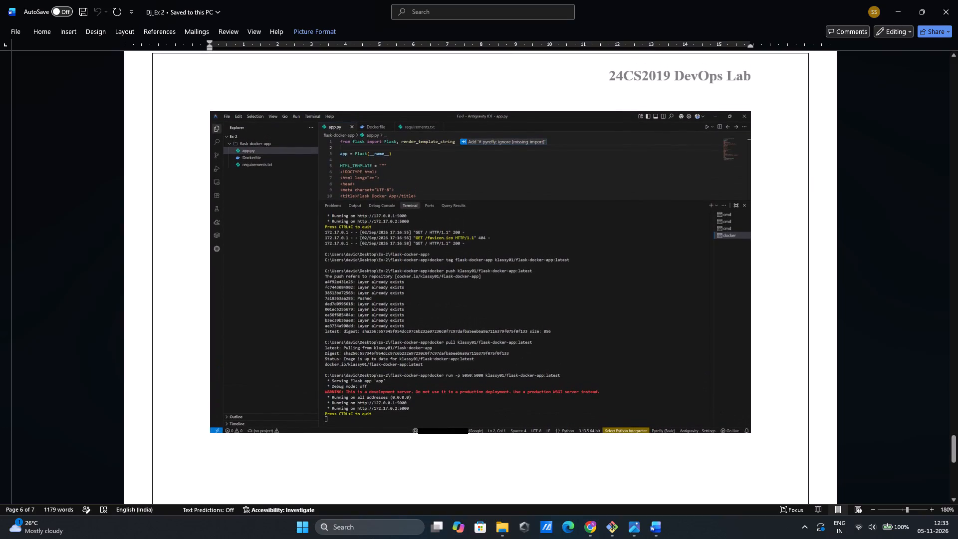
{"action": "scroll", "coordinate": [904, 414], "scroll_direction": "down", "scroll_amount": 2}
{"action": "scroll", "coordinate": [904, 414], "scroll_direction": "down", "scroll_amount": 3, "text": "ctrl"}
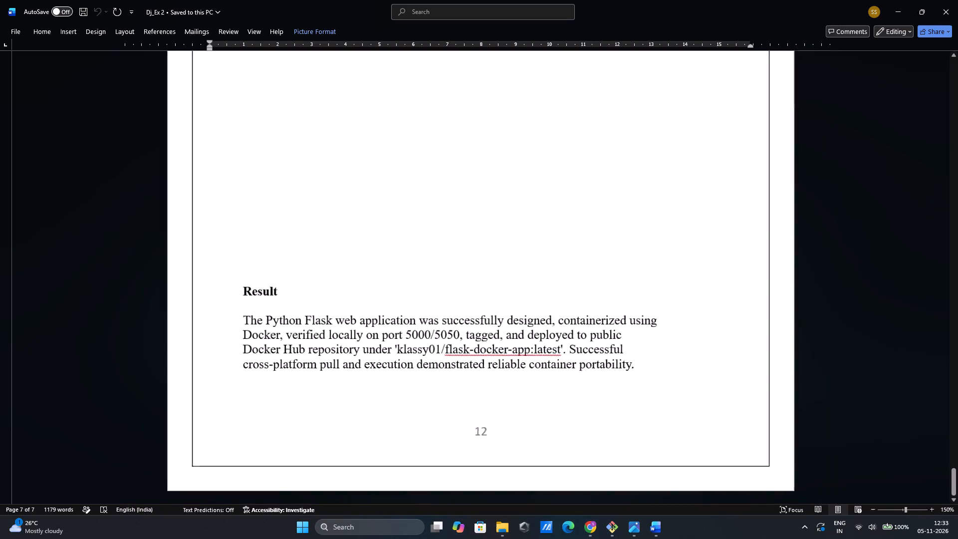
{"action": "scroll", "coordinate": [904, 414], "scroll_direction": "down", "scroll_amount": 5, "text": "ctrl"}
{"action": "scroll", "coordinate": [904, 414], "scroll_direction": "up", "scroll_amount": 10}
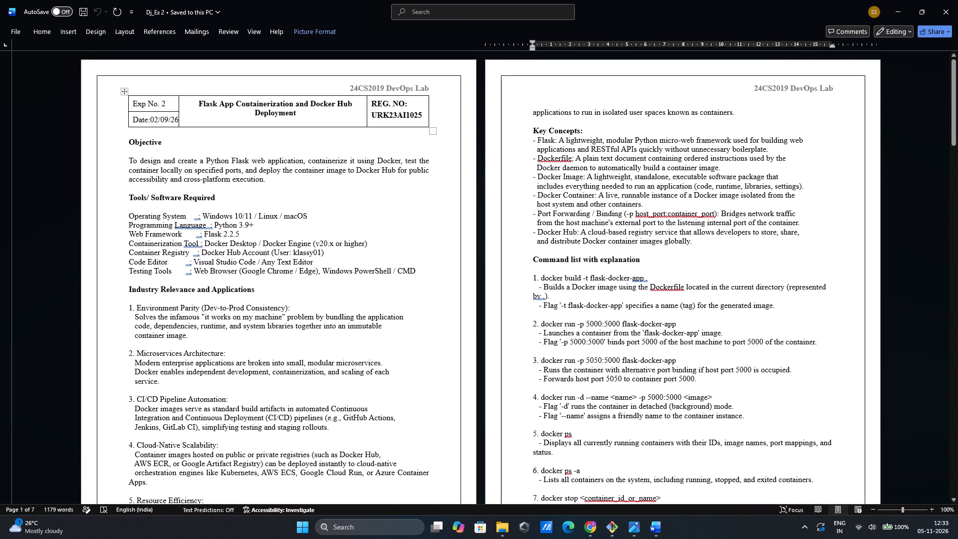
Replace the existing registration number in the first page's header table with the student's own registration number.
{"action": "left_click", "coordinate": [420, 112]}
{"action": "key", "text": "Right"}
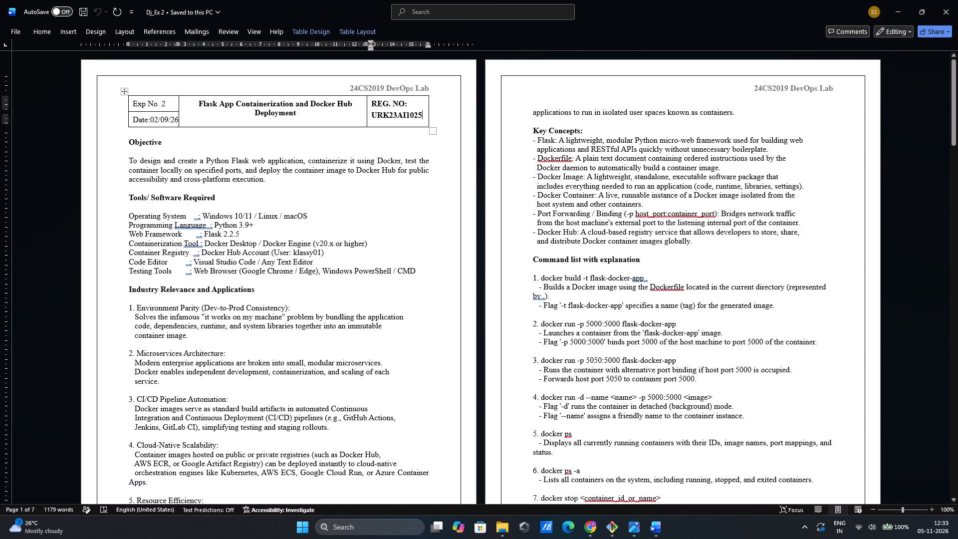
{"action": "key", "text": "BackSpace"}
{"action": "key", "text": "BackSpace"}
{"action": "key", "text": "BackSpace"}
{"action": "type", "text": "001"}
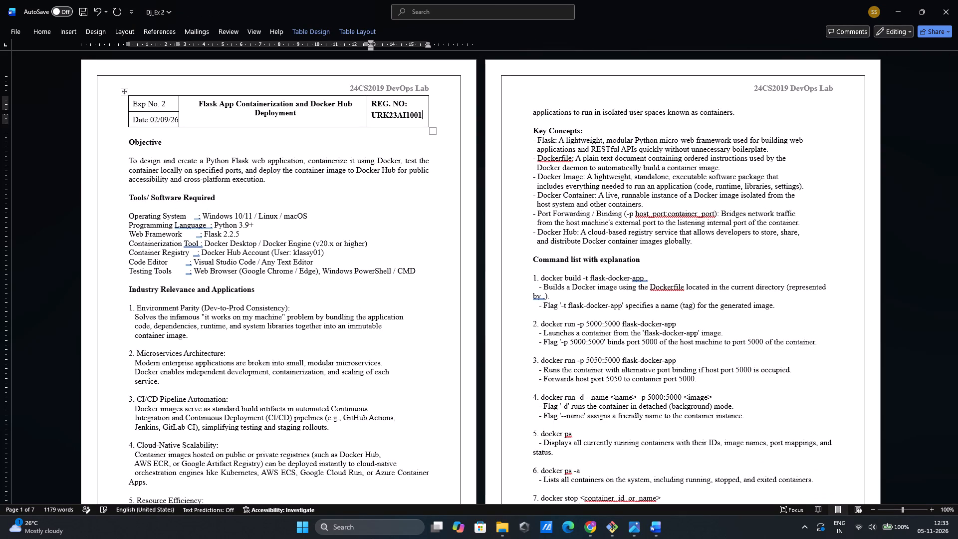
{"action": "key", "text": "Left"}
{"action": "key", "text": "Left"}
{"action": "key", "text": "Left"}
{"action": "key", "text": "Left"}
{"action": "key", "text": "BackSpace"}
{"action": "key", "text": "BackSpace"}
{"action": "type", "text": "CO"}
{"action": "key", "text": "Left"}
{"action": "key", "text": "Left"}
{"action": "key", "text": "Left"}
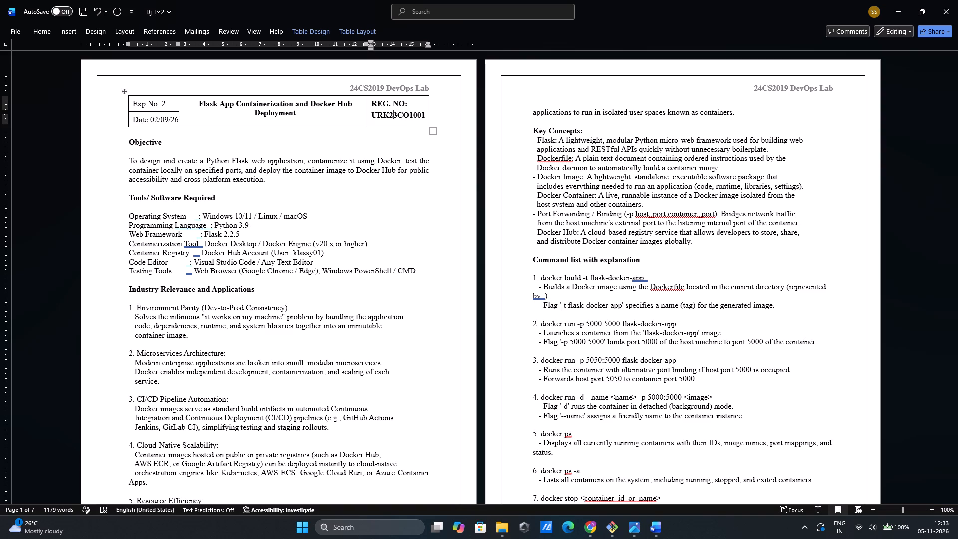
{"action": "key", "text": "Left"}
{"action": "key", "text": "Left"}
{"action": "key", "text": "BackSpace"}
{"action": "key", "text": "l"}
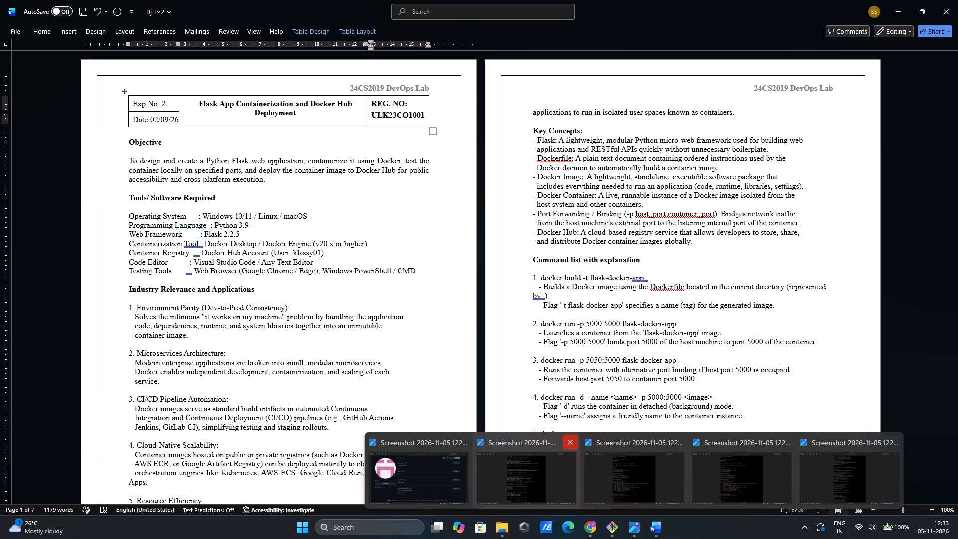
Close all the open screenshot image windows.
{"action": "left_click", "coordinate": [574, 443]}
{"action": "left_click", "coordinate": [620, 445]}
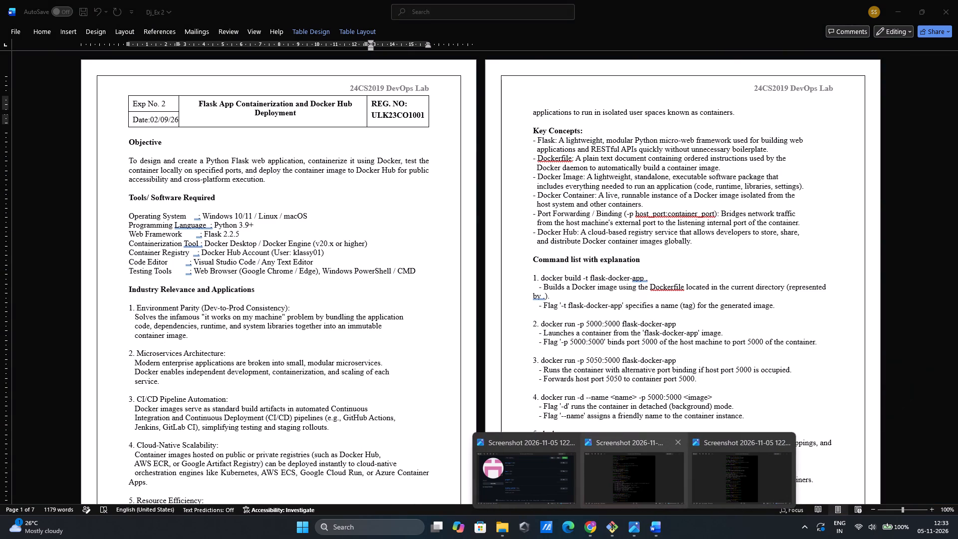
{"action": "left_click", "coordinate": [685, 442]}
{"action": "left_click", "coordinate": [736, 442]}
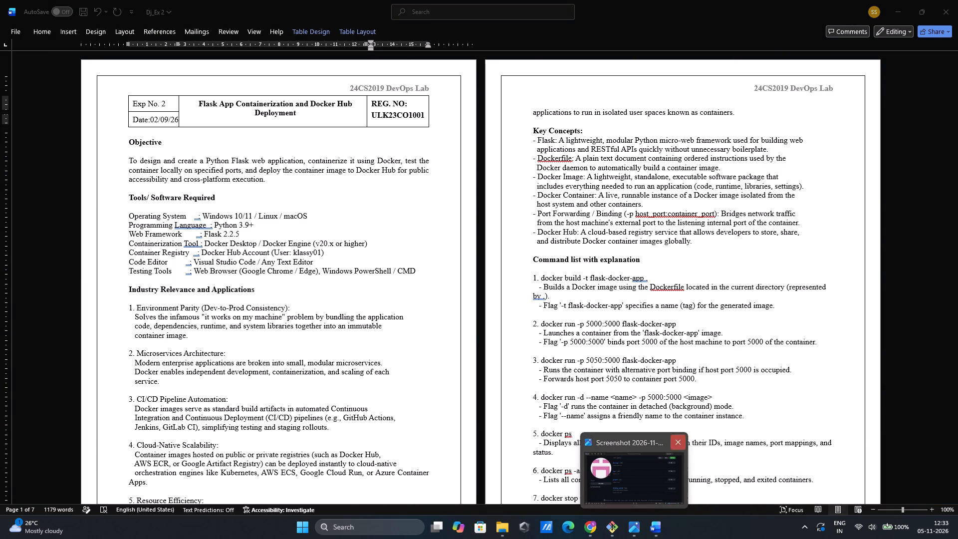
{"action": "left_click", "coordinate": [675, 438]}
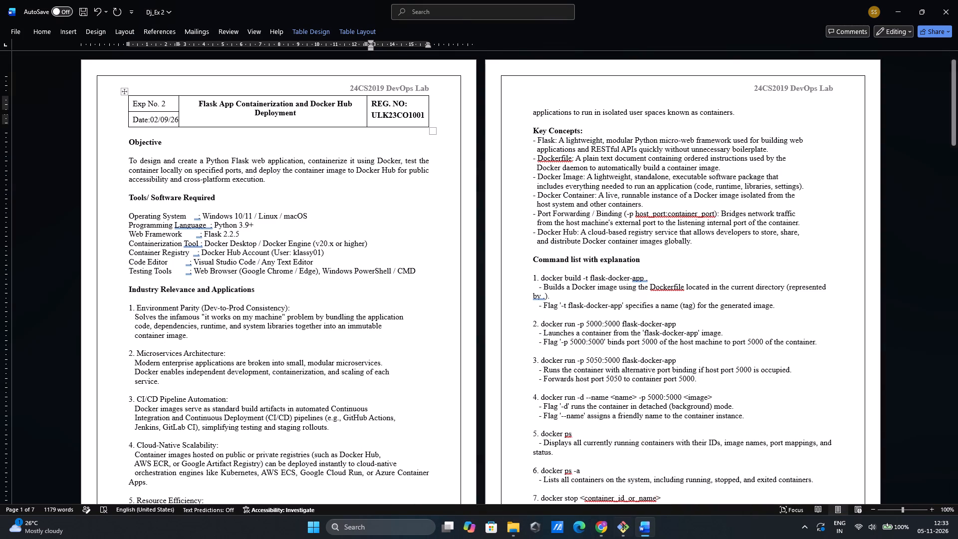
Check the Flask Docker Deployment date in the Classroom announcement and set the date in the report's header table to 19/08/26.
{"action": "left_click", "coordinate": [591, 479]}
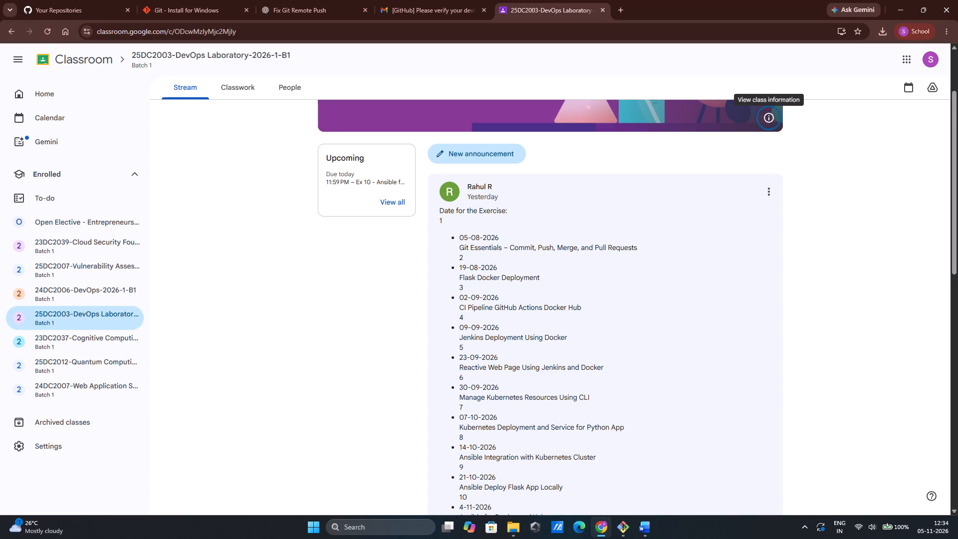
{"action": "left_click", "coordinate": [900, 12]}
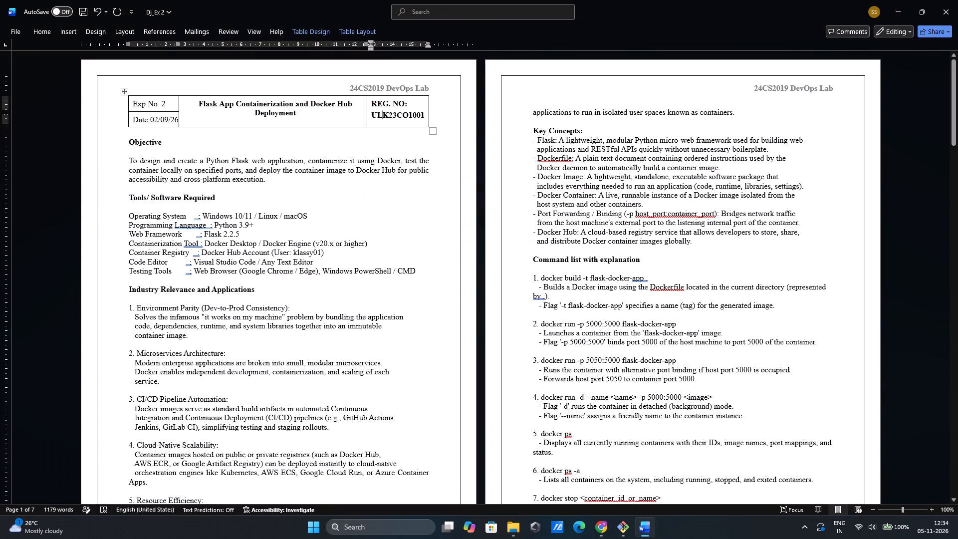
{"action": "left_click", "coordinate": [172, 118]}
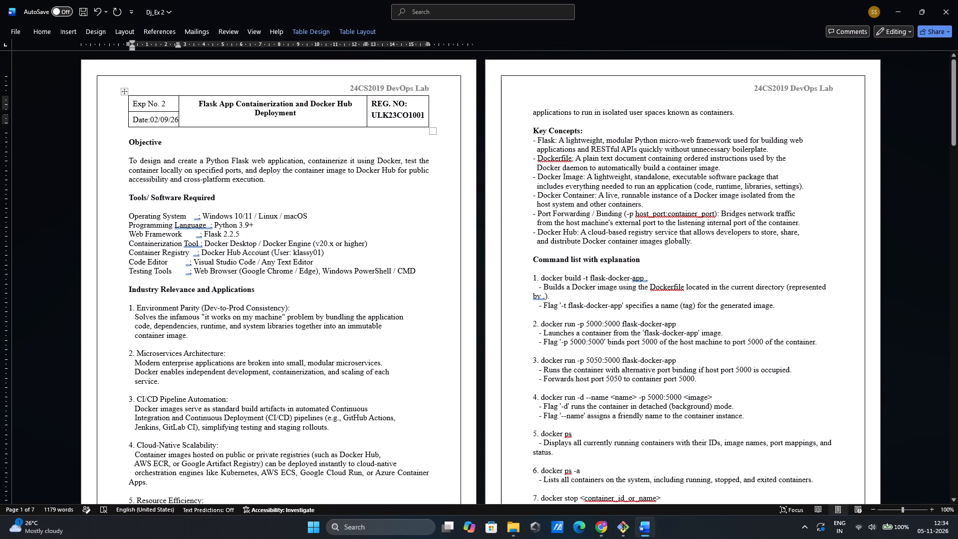
{"action": "key", "text": "Left"}
{"action": "key", "text": "Left"}
{"action": "key", "text": "Left"}
{"action": "key", "text": "Left"}
{"action": "key", "text": "BackSpace"}
{"action": "key", "text": "BackSpace"}
{"action": "key", "text": "1"}
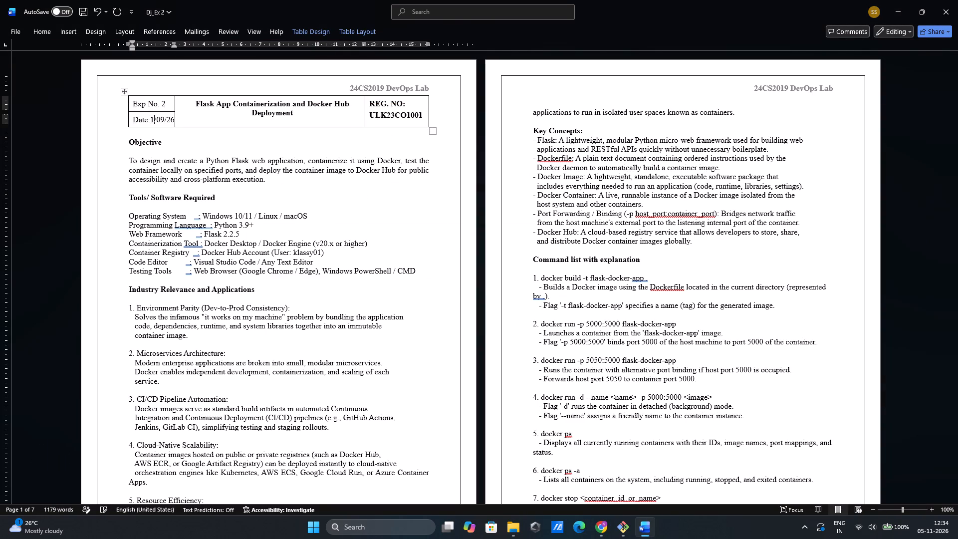
{"action": "key", "text": "9"}
{"action": "key", "text": "Right"}
{"action": "key", "text": "Right"}
{"action": "key", "text": "Right"}
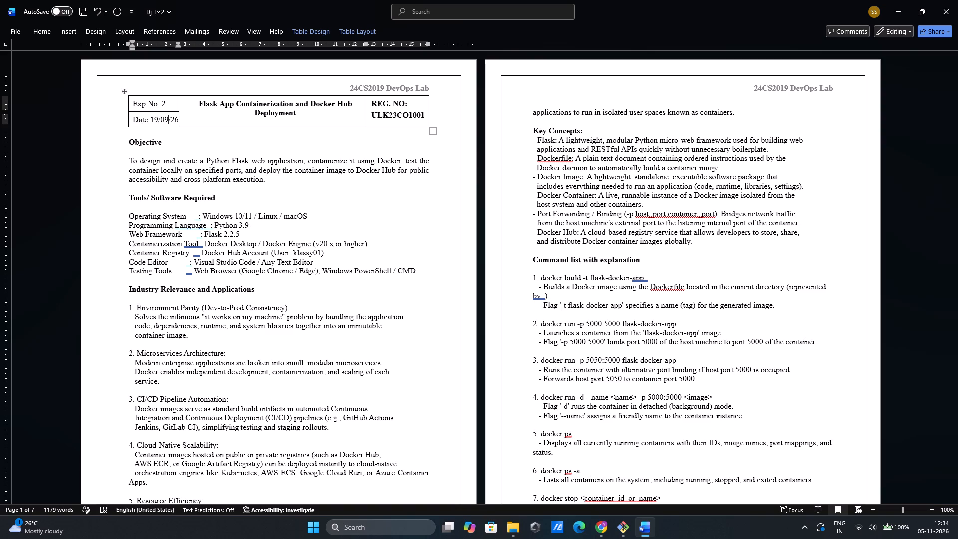
{"action": "key", "text": "BackSpace"}
{"action": "key", "text": "8"}
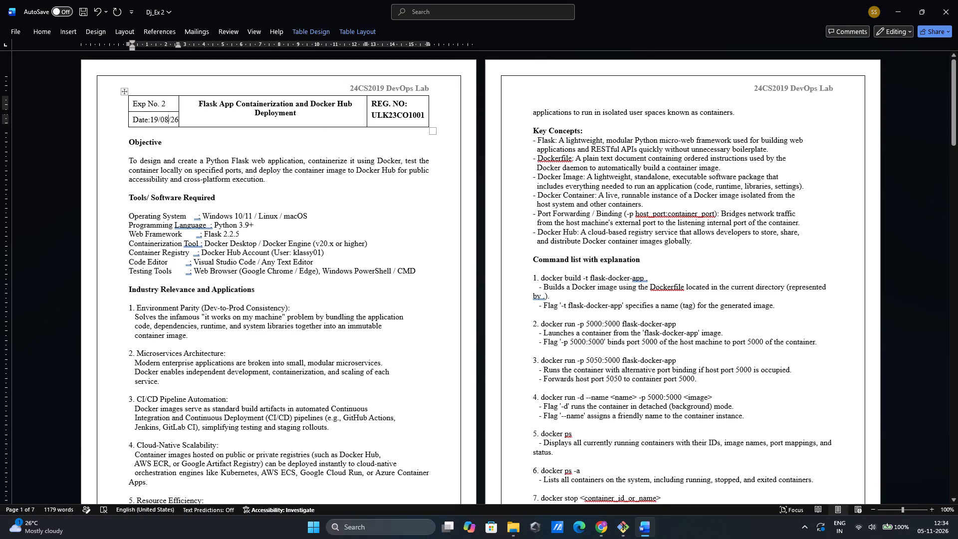
Export the report as a PDF named DEV_Ex 2 in the Downloads folder and close the opened PDF.
{"action": "left_click", "coordinate": [16, 29]}
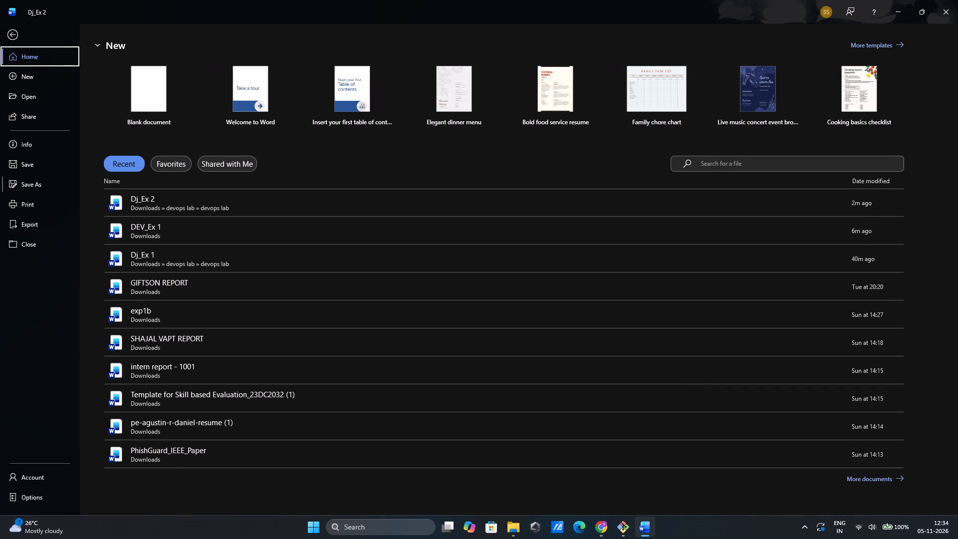
{"action": "left_click", "coordinate": [40, 184]}
{"action": "left_click", "coordinate": [138, 246]}
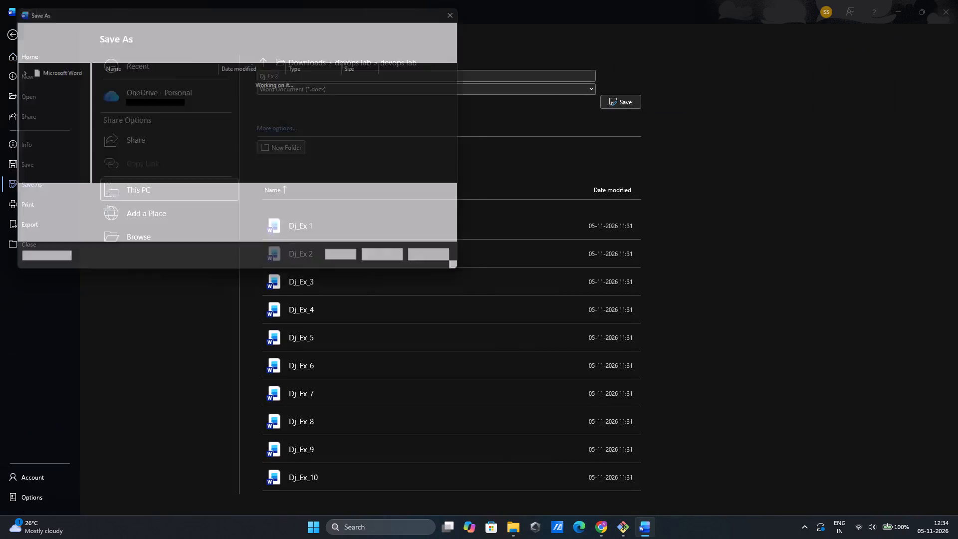
{"action": "scroll", "coordinate": [54, 155], "scroll_direction": "up", "scroll_amount": 3}
{"action": "left_click", "coordinate": [51, 152]}
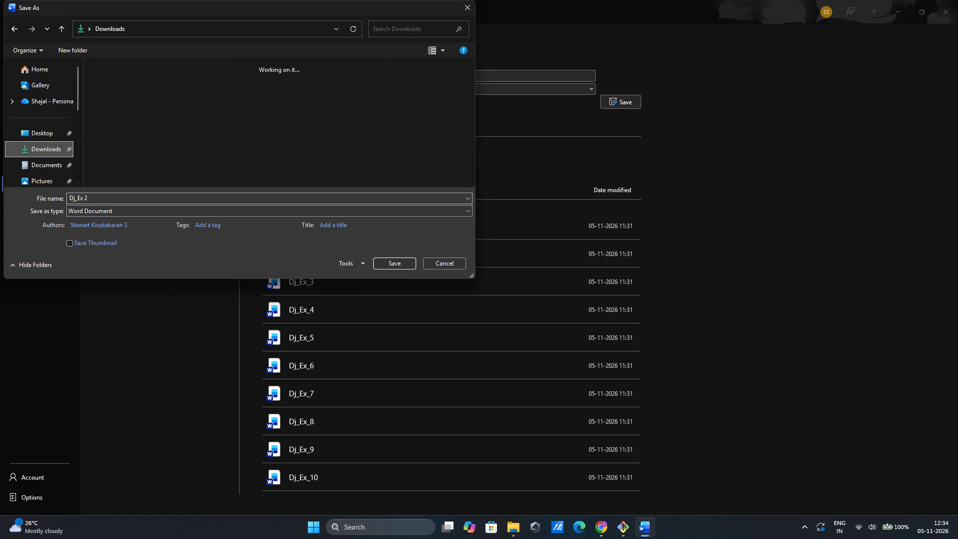
{"action": "left_click", "coordinate": [75, 197]}
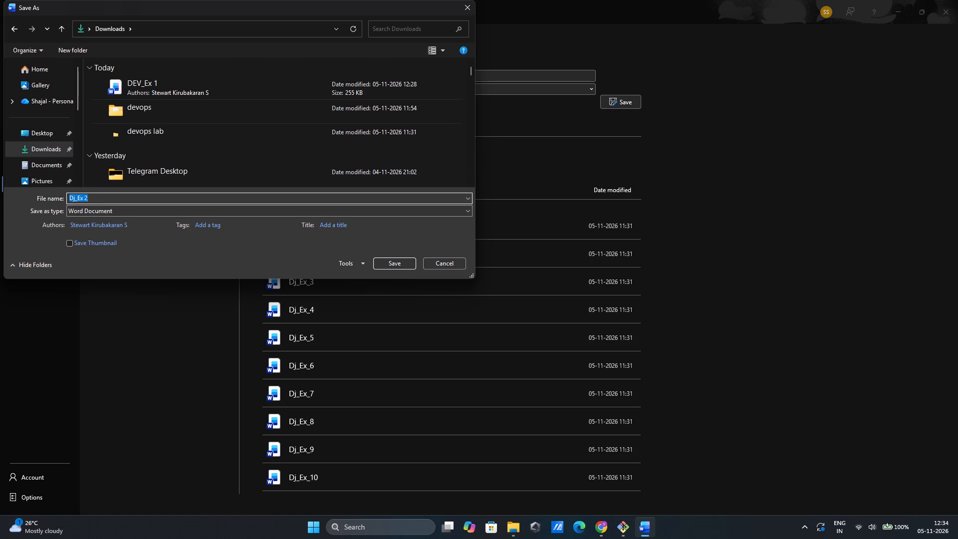
{"action": "left_click", "coordinate": [75, 198]}
{"action": "key", "text": "BackSpace"}
{"action": "key", "text": "BackSpace"}
{"action": "type", "text": "DEV"}
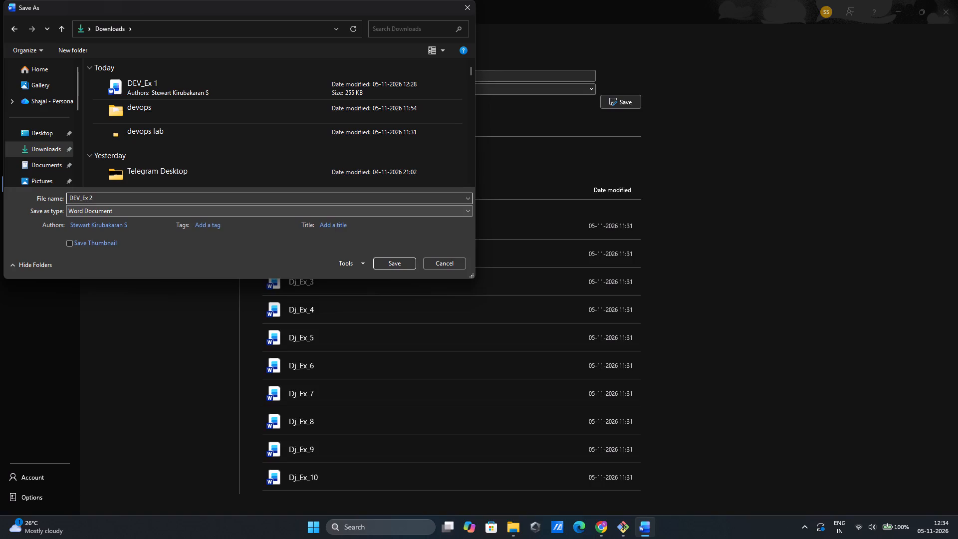
{"action": "left_click", "coordinate": [116, 210]}
{"action": "left_click", "coordinate": [91, 264]}
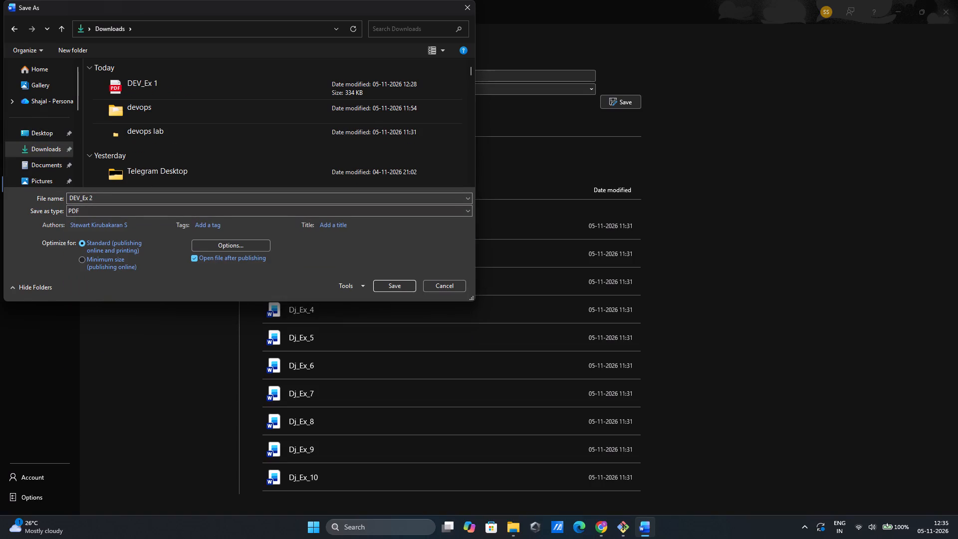
{"action": "left_click", "coordinate": [387, 288]}
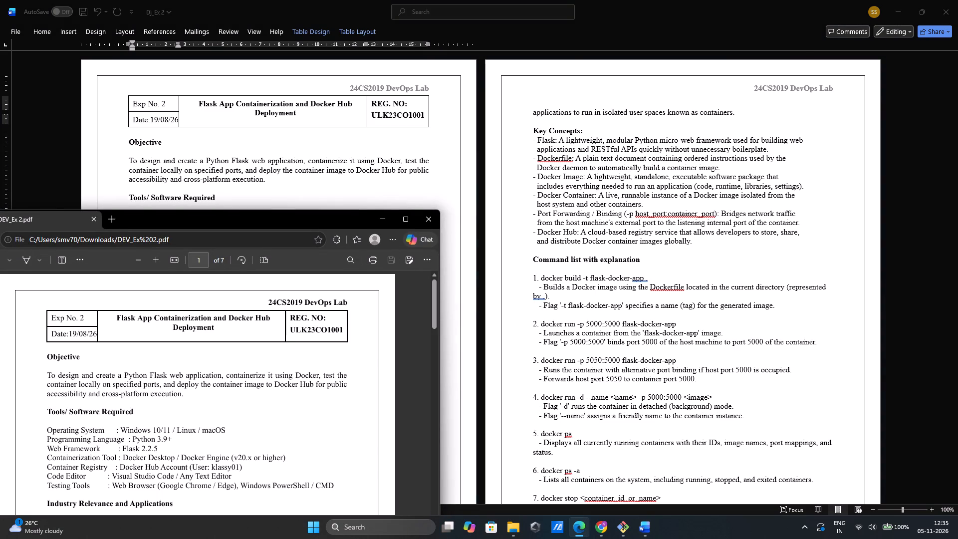
{"action": "left_click", "coordinate": [427, 221]}
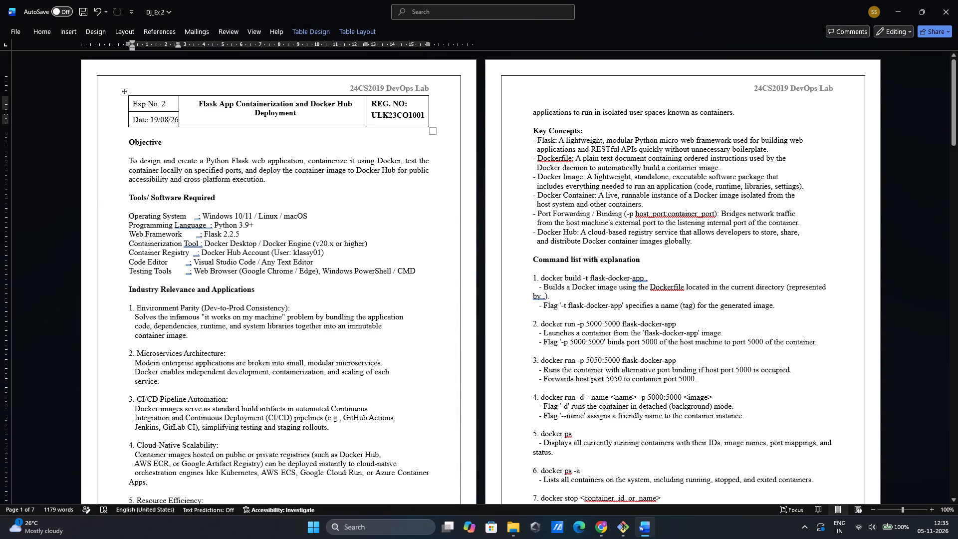
Replace the registration number in the first page's header table with the second student's registration number.
{"action": "left_click", "coordinate": [382, 117]}
{"action": "key", "text": "BackSpace"}
{"action": "key", "text": "r"}
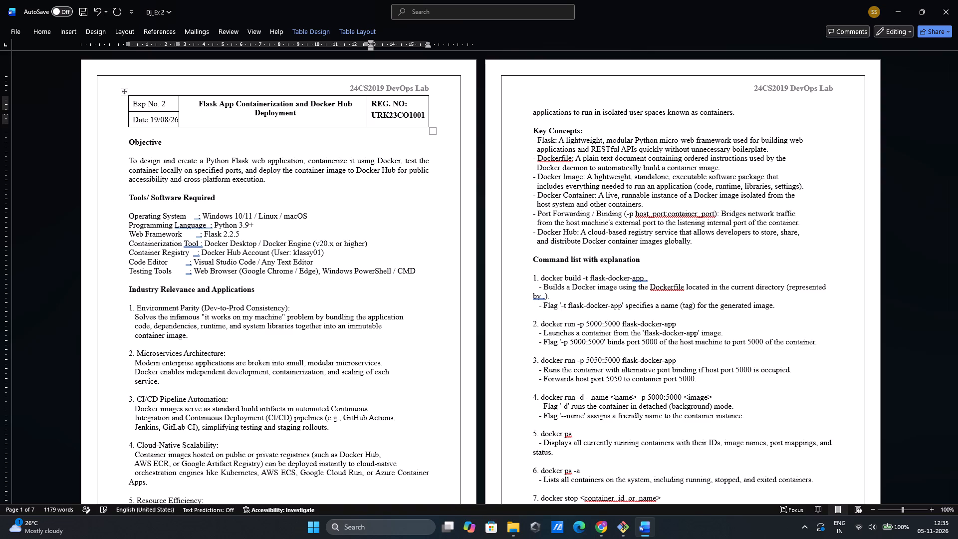
{"action": "left_click", "coordinate": [424, 115]}
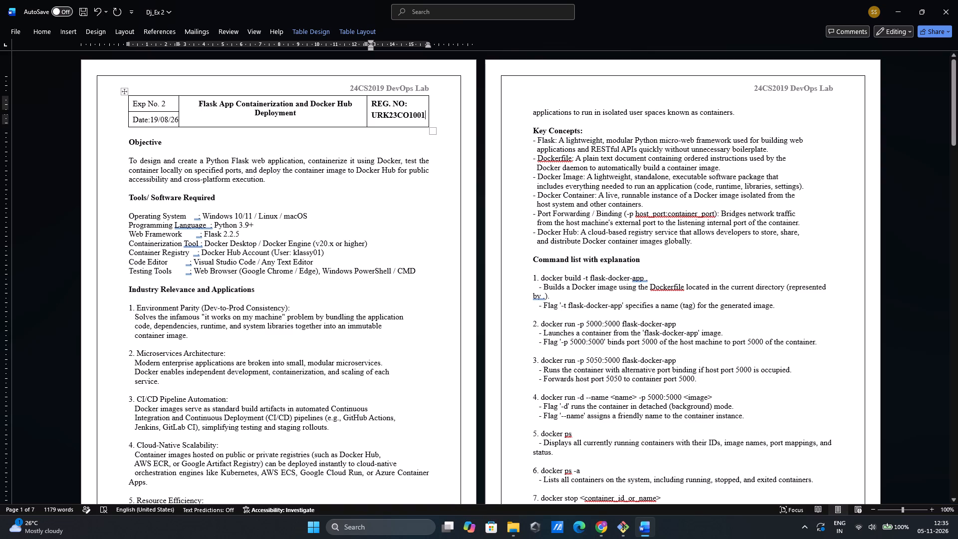
{"action": "key", "text": "BackSpace"}
{"action": "key", "text": "BackSpace"}
{"action": "key", "text": "BackSpace"}
{"action": "key", "text": "BackSpace"}
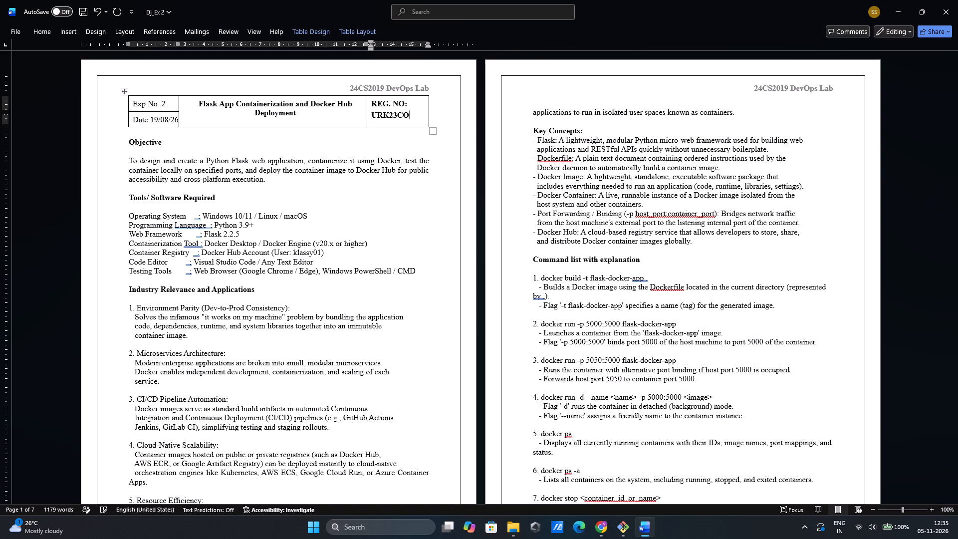
{"action": "type", "text": "201"}
{"action": "key", "text": "2"}
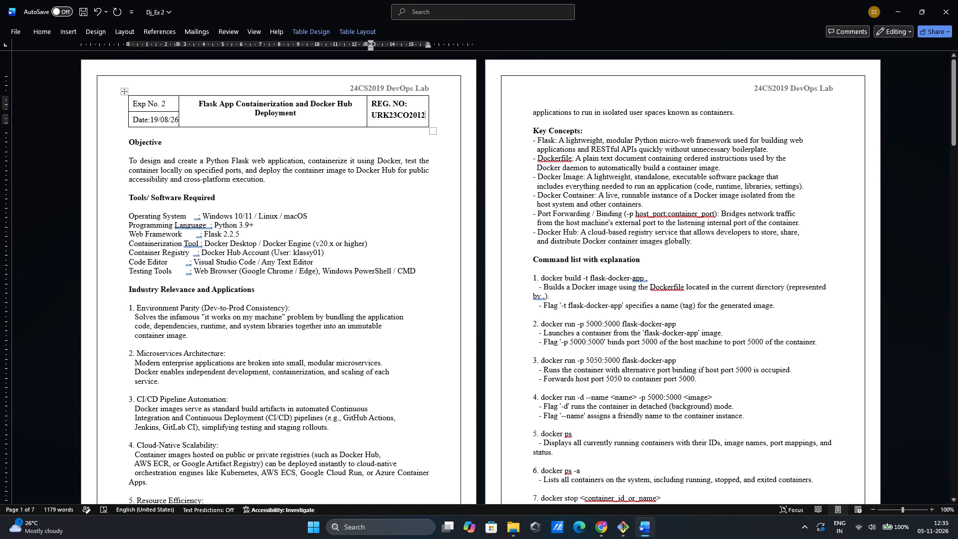
Export the report as a PDF named GIF_Ex 2 in the Downloads folder and close the opened PDF.
{"action": "left_click", "coordinate": [18, 33]}
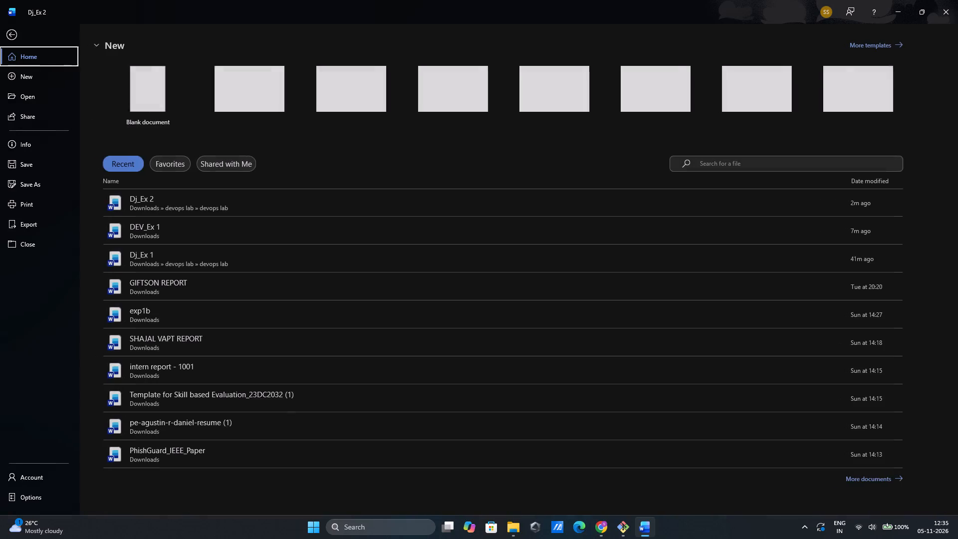
{"action": "left_click", "coordinate": [34, 185]}
{"action": "left_click", "coordinate": [151, 242]}
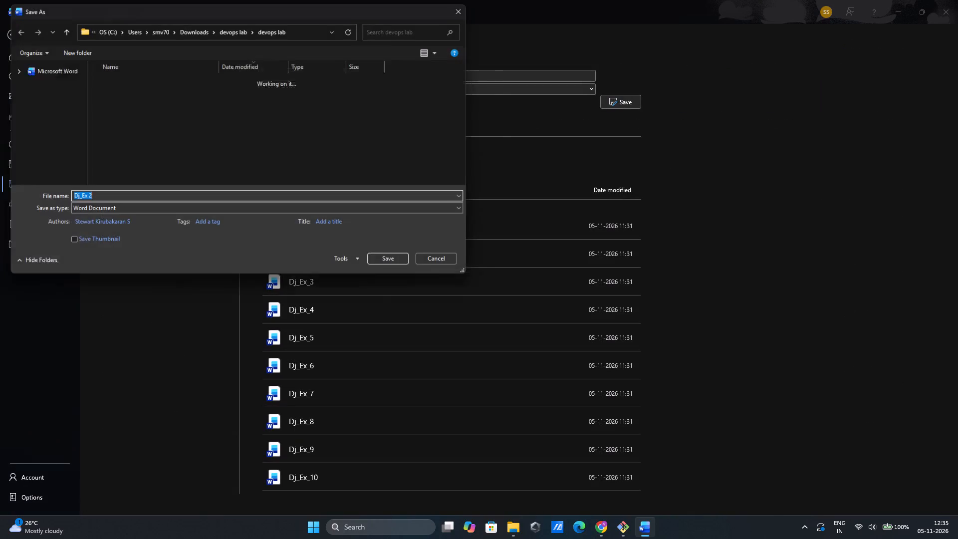
{"action": "left_click", "coordinate": [76, 197]}
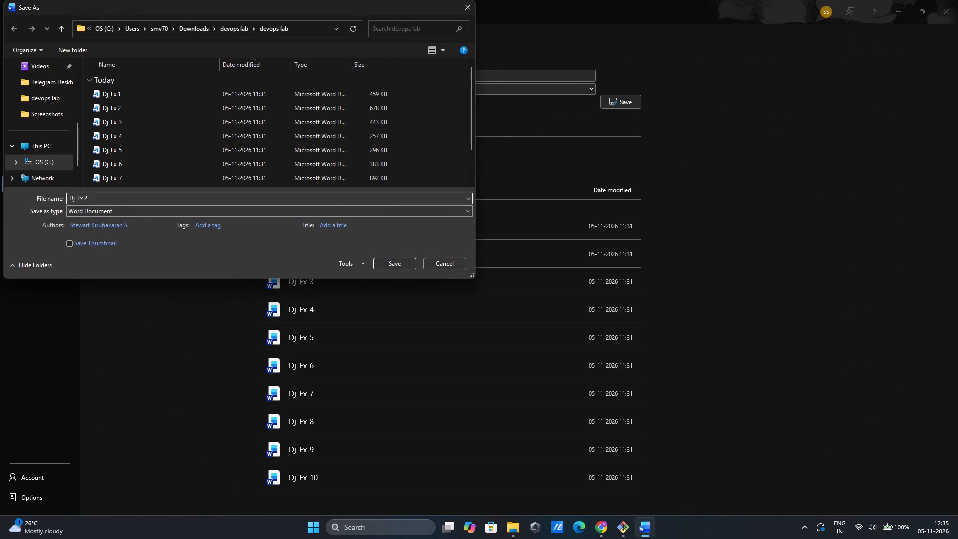
{"action": "key", "text": "BackSpace"}
{"action": "key", "text": "BackSpace"}
{"action": "type", "text": "GIF"}
{"action": "scroll", "coordinate": [54, 157], "scroll_direction": "up", "scroll_amount": 3}
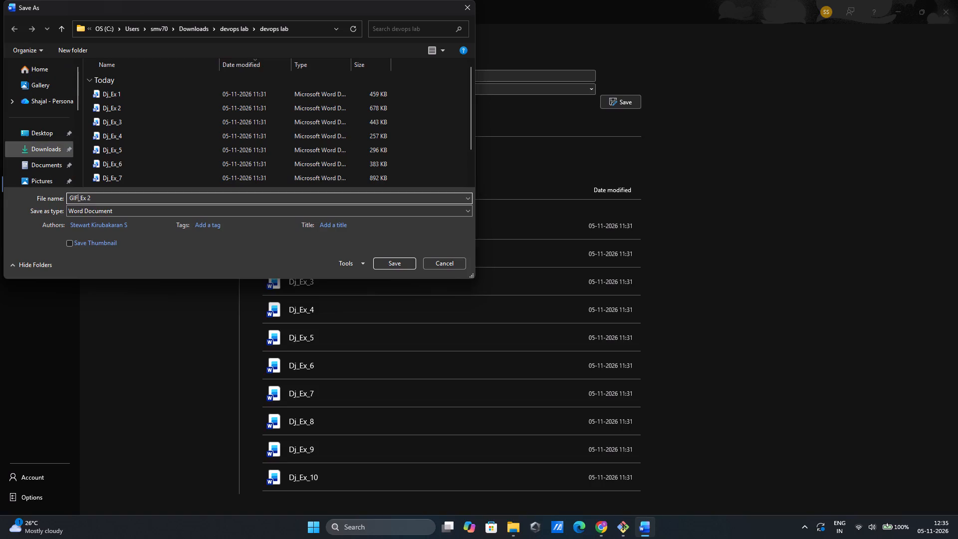
{"action": "left_click", "coordinate": [54, 155]}
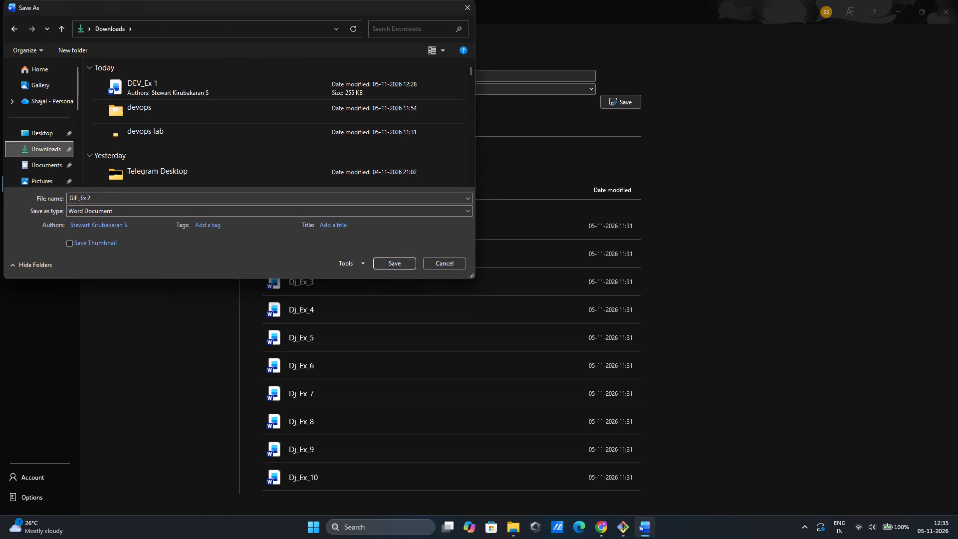
{"action": "left_click", "coordinate": [165, 211]}
{"action": "left_click", "coordinate": [101, 267]}
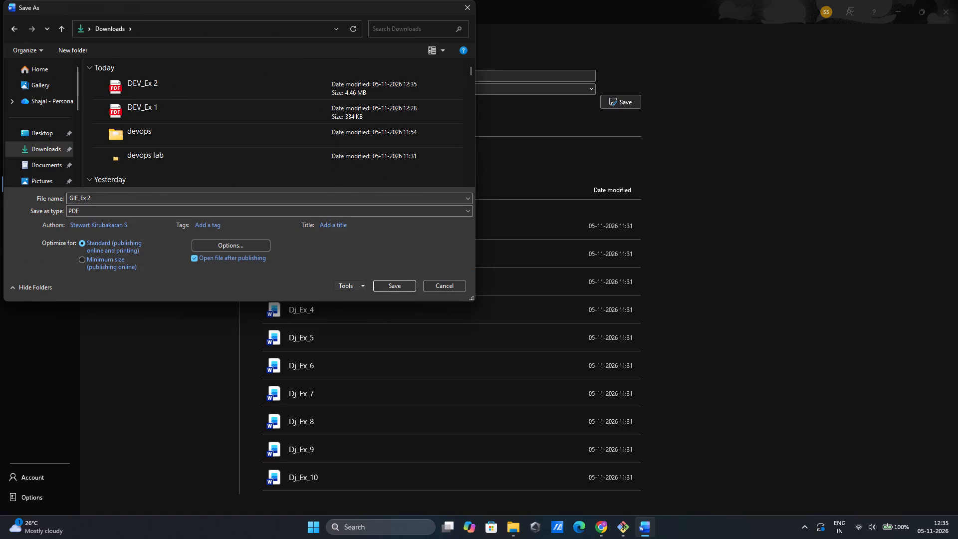
{"action": "left_click", "coordinate": [385, 286]}
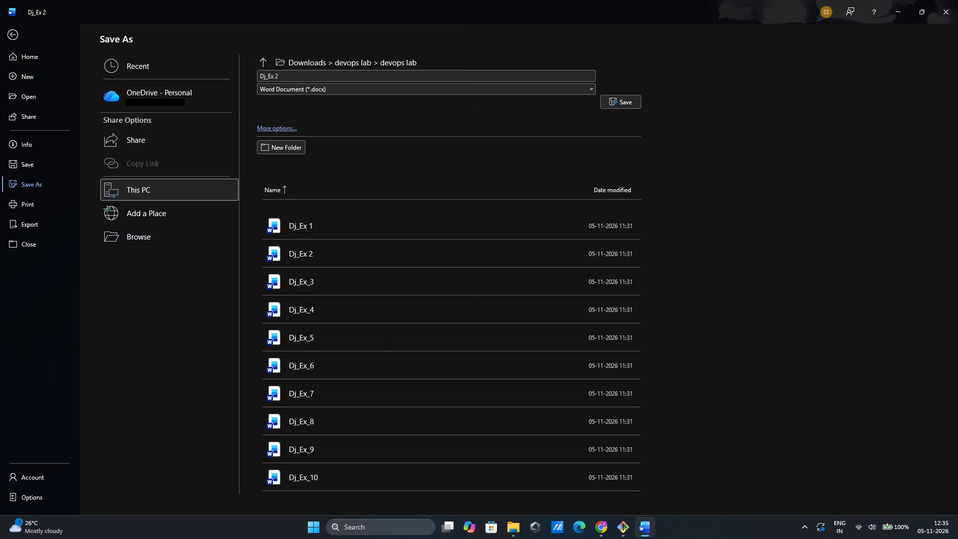
{"action": "left_click", "coordinate": [422, 219]}
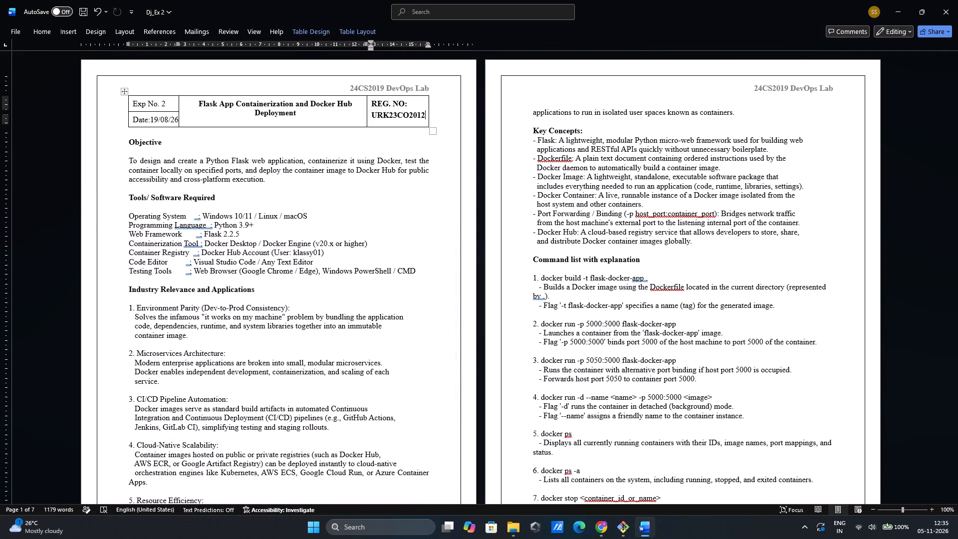
Save the edited Dj_Ex 2 document under its existing name and close it.
{"action": "left_click", "coordinate": [11, 25]}
{"action": "left_click", "coordinate": [41, 165]}
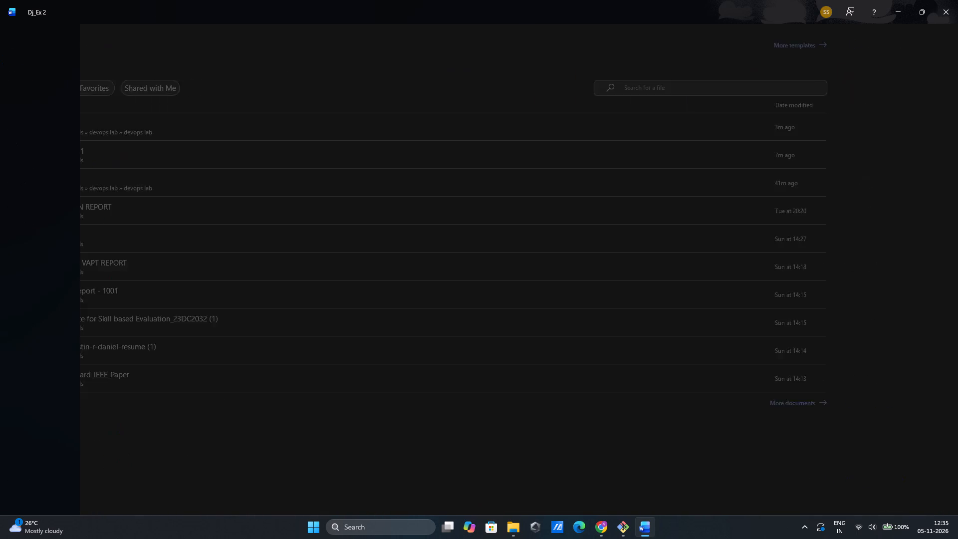
{"action": "left_click", "coordinate": [957, 0]}
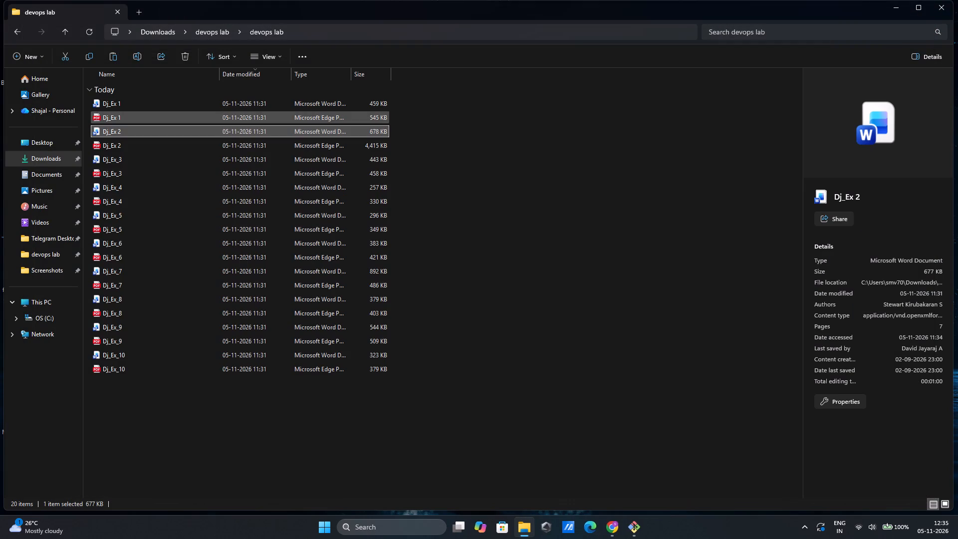
Reopen the Dj_Ex 2 Word document from the devops lab folder to check its header table, and close it.
{"action": "double_click", "coordinate": [228, 133]}
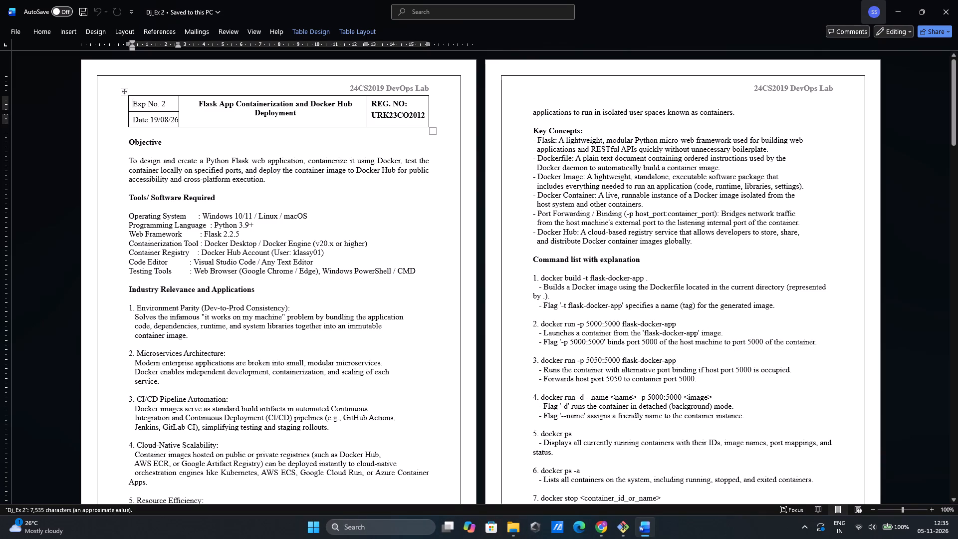
{"action": "left_click", "coordinate": [957, 4]}
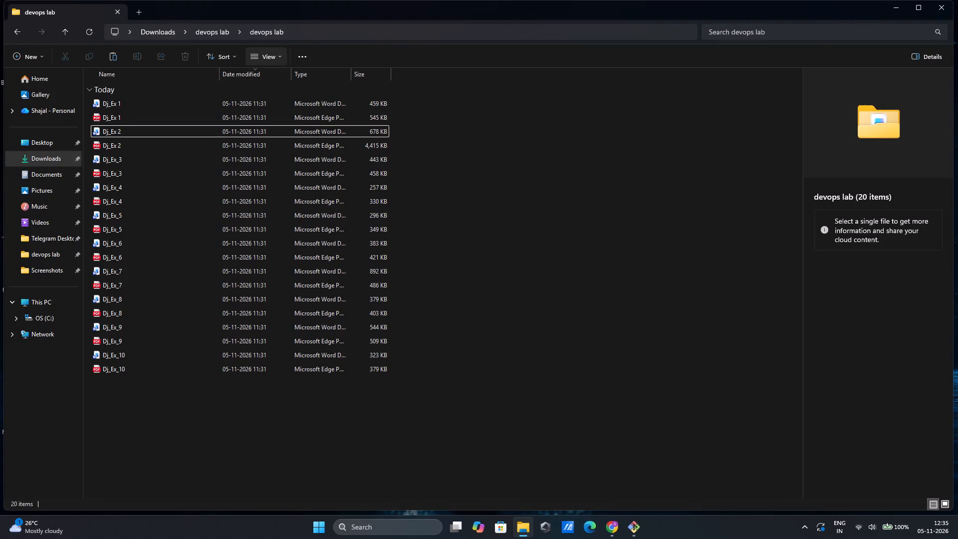
Open the Dj_Ex_3 Word document from the devops lab folder and enable editing.
{"action": "double_click", "coordinate": [167, 160]}
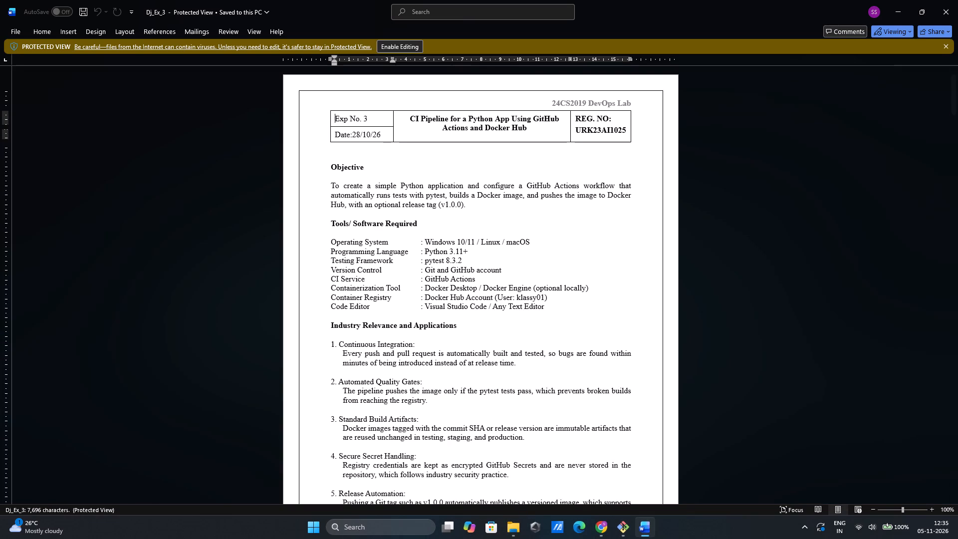
{"action": "left_click", "coordinate": [408, 51]}
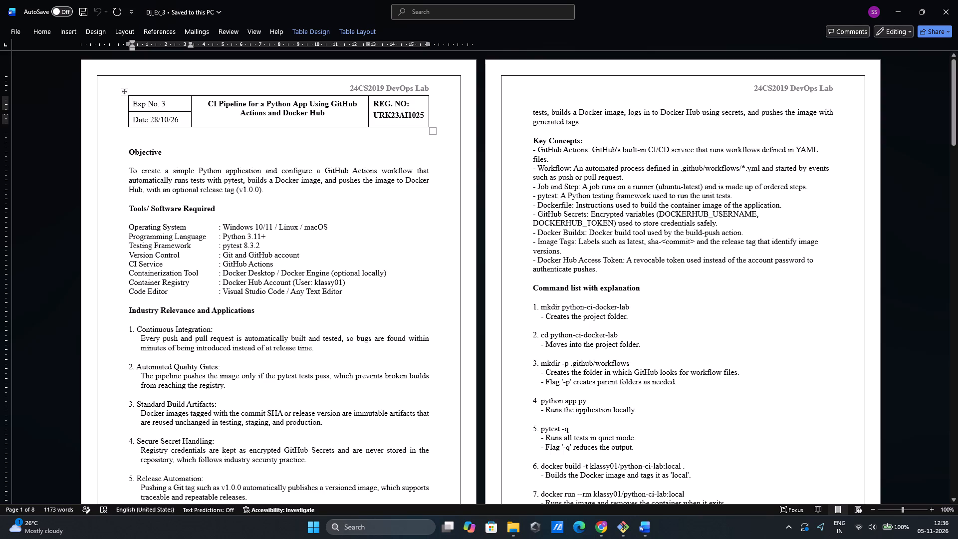
Look through all pages of the Exercise 3 report, from the header table to the Result section.
{"action": "scroll", "coordinate": [409, 266], "scroll_direction": "down", "scroll_amount": 6}
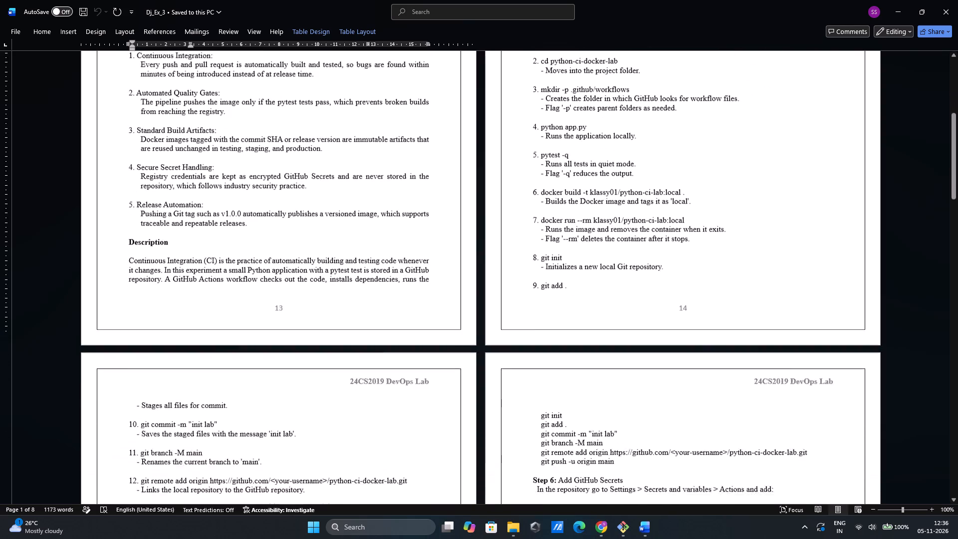
{"action": "scroll", "coordinate": [409, 262], "scroll_direction": "down", "scroll_amount": 17}
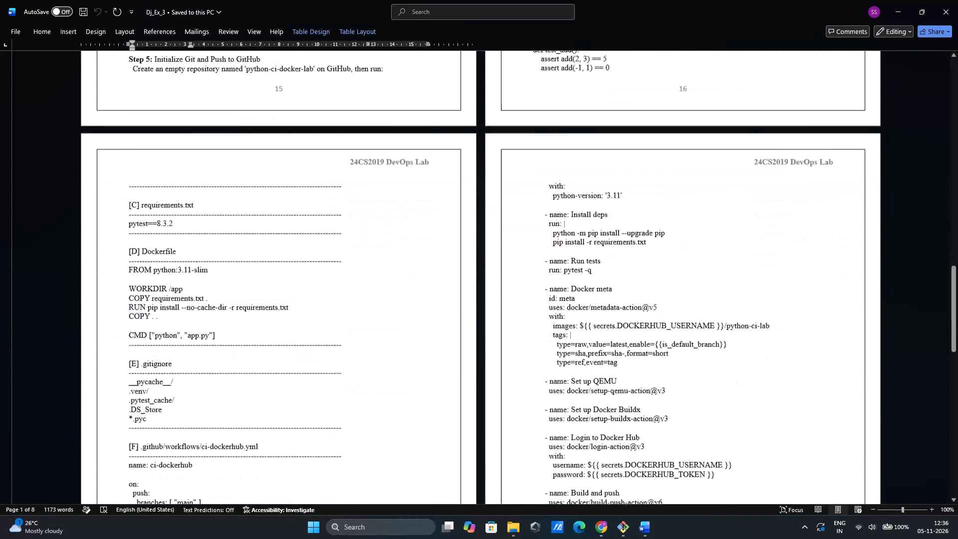
{"action": "scroll", "coordinate": [410, 259], "scroll_direction": "down", "scroll_amount": 9}
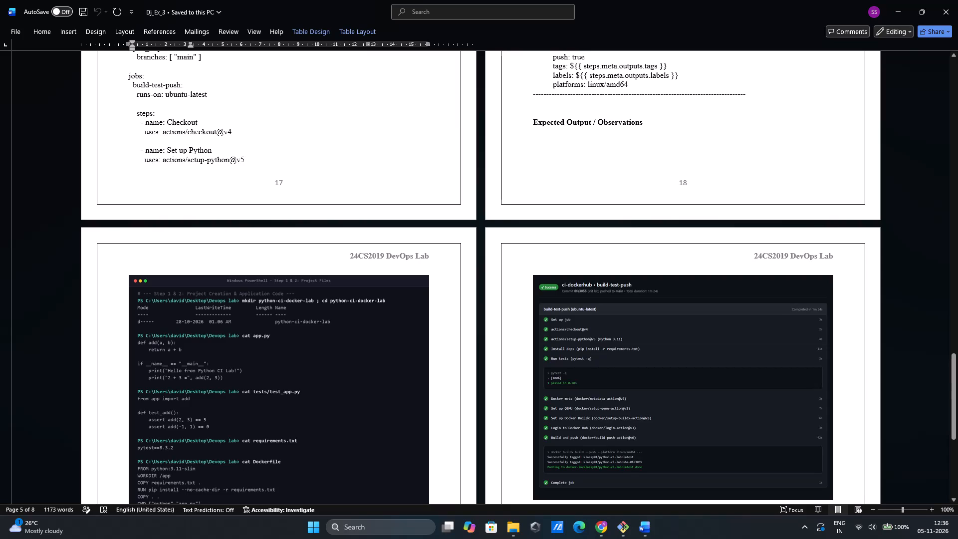
{"action": "scroll", "coordinate": [408, 251], "scroll_direction": "down", "scroll_amount": 4}
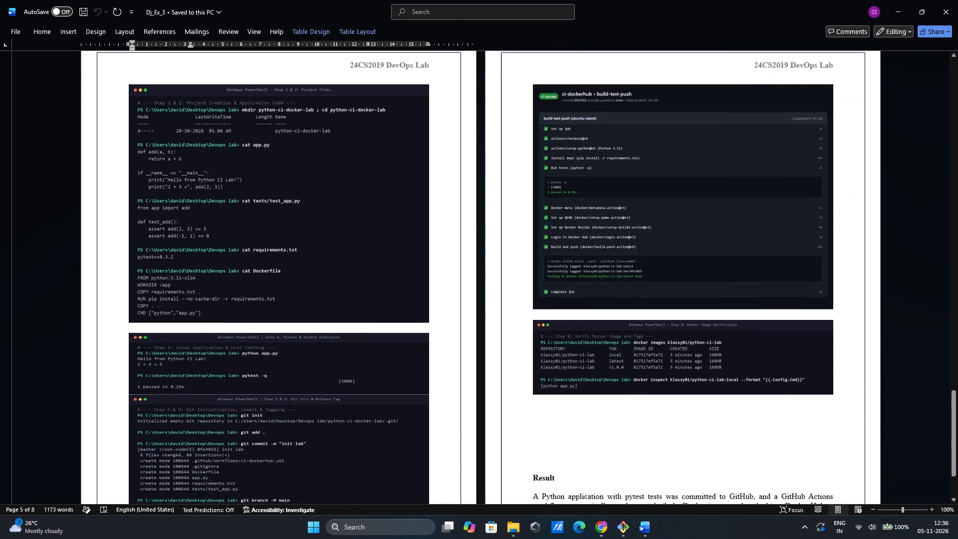
{"action": "scroll", "coordinate": [408, 250], "scroll_direction": "down", "scroll_amount": 3}
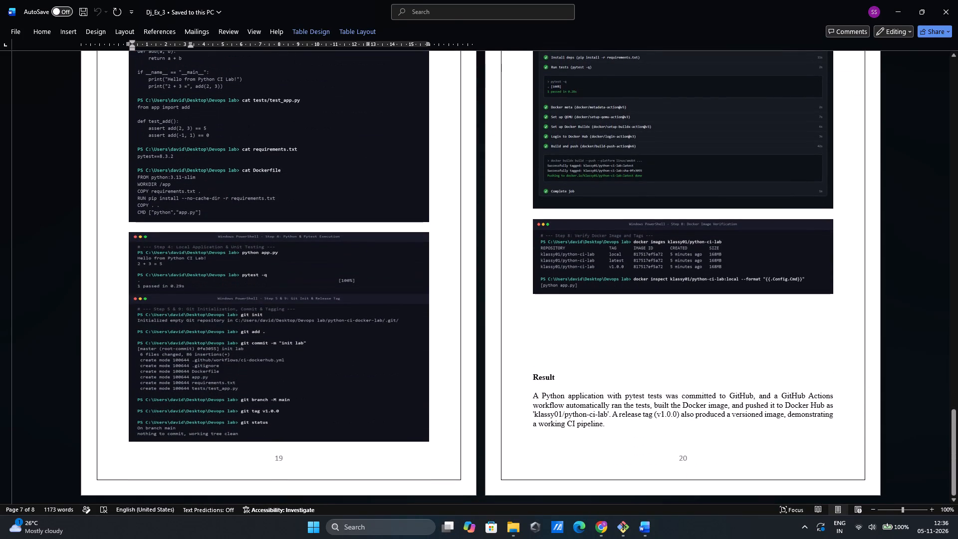
{"action": "scroll", "coordinate": [545, 275], "scroll_direction": "up", "scroll_amount": 12}
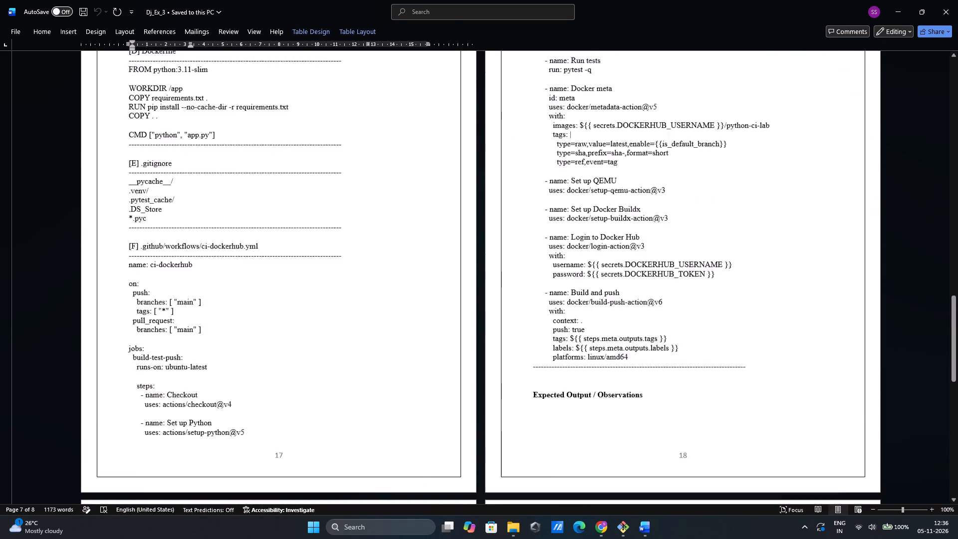
{"action": "scroll", "coordinate": [544, 252], "scroll_direction": "up", "scroll_amount": 20}
{"action": "scroll", "coordinate": [544, 252], "scroll_direction": "up", "scroll_amount": 15}
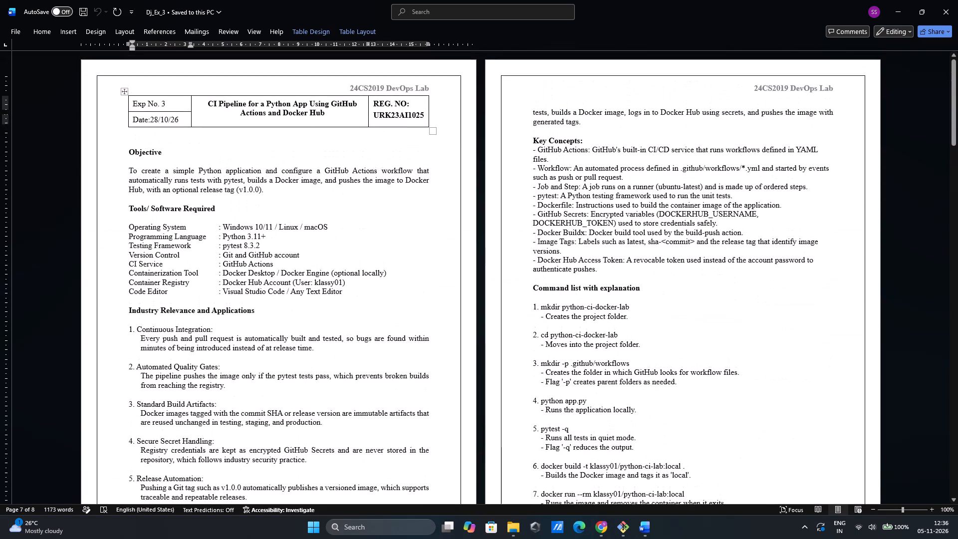
Replace the registration number in the first page's header table with the first student's registration number.
{"action": "left_click", "coordinate": [416, 112]}
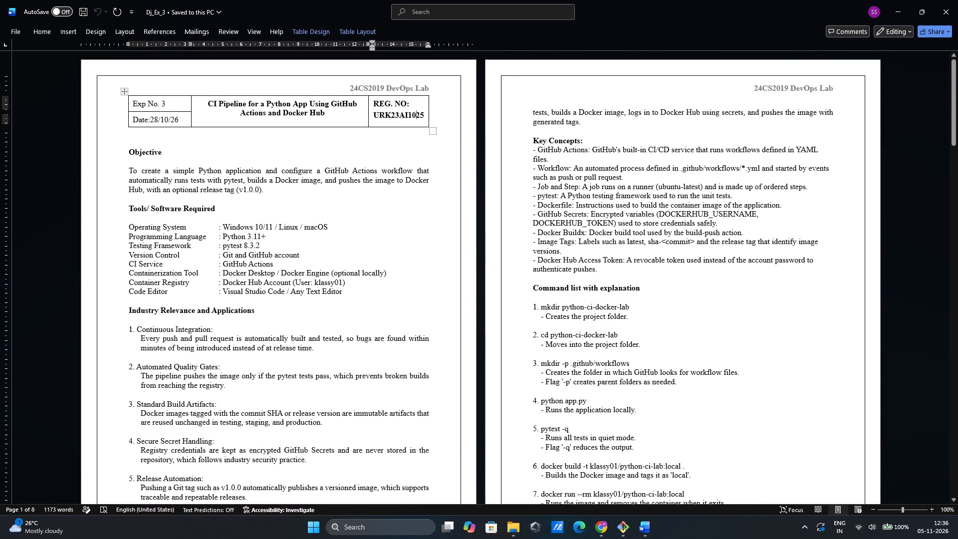
{"action": "key", "text": "Right"}
{"action": "key", "text": "Right"}
{"action": "key", "text": "BackSpace"}
{"action": "key", "text": "BackSpace"}
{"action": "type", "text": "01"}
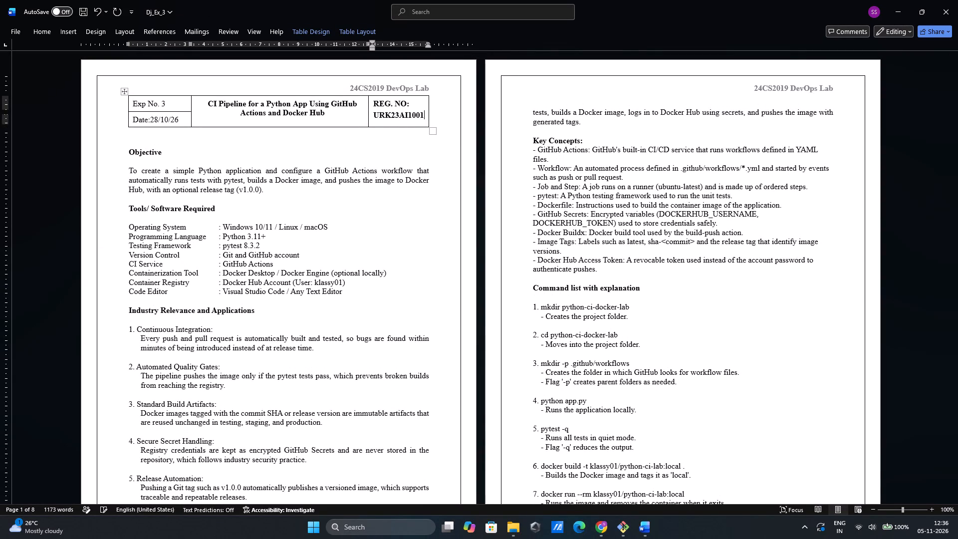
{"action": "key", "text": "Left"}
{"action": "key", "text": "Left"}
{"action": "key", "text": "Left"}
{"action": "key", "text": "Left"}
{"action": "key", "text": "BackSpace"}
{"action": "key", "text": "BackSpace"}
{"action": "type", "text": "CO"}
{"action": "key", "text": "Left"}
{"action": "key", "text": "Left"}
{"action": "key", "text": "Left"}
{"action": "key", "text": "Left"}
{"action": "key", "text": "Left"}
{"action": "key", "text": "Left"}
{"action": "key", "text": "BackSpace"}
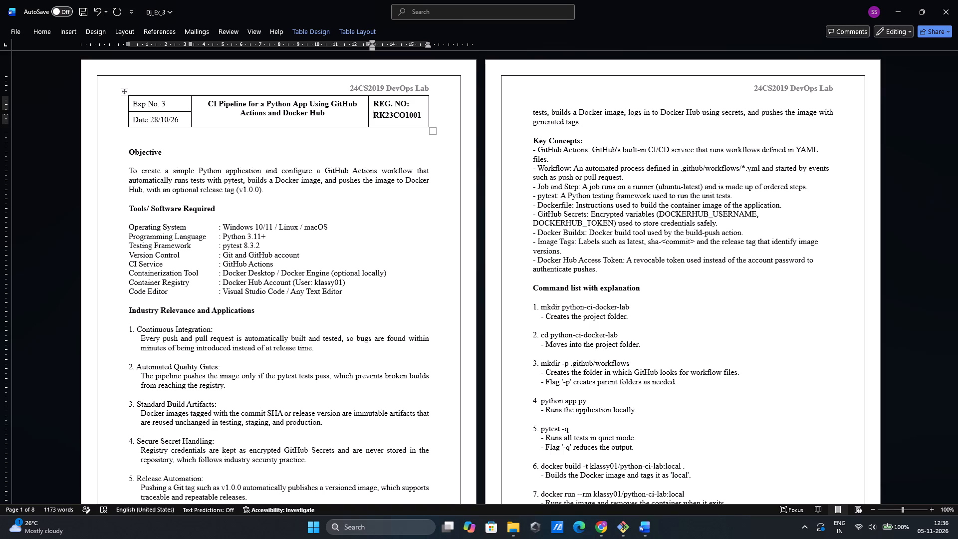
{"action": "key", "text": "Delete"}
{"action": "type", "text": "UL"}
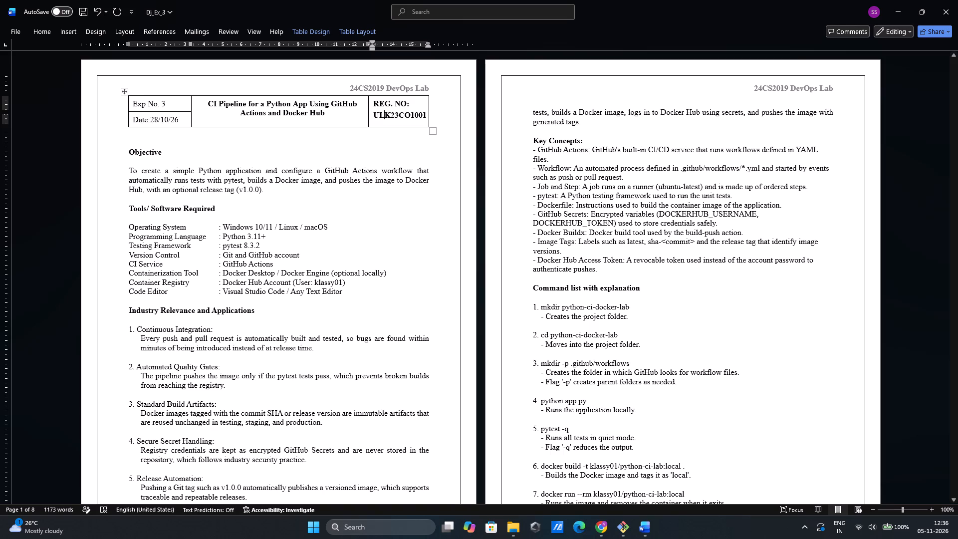
Set the date in the header table to 02/09/26, checking it against the exercise dates posted in Google Classroom.
{"action": "left_click", "coordinate": [609, 532]}
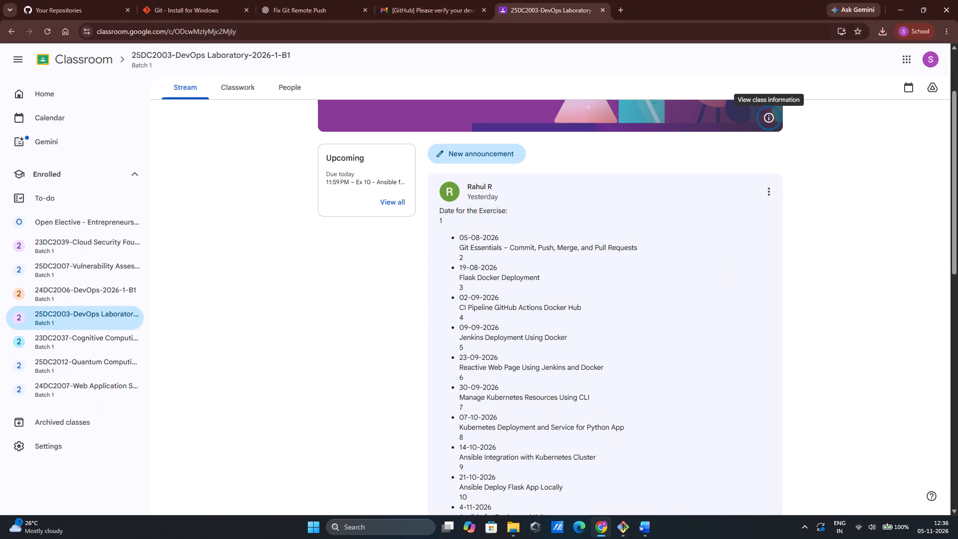
{"action": "left_click", "coordinate": [907, 8]}
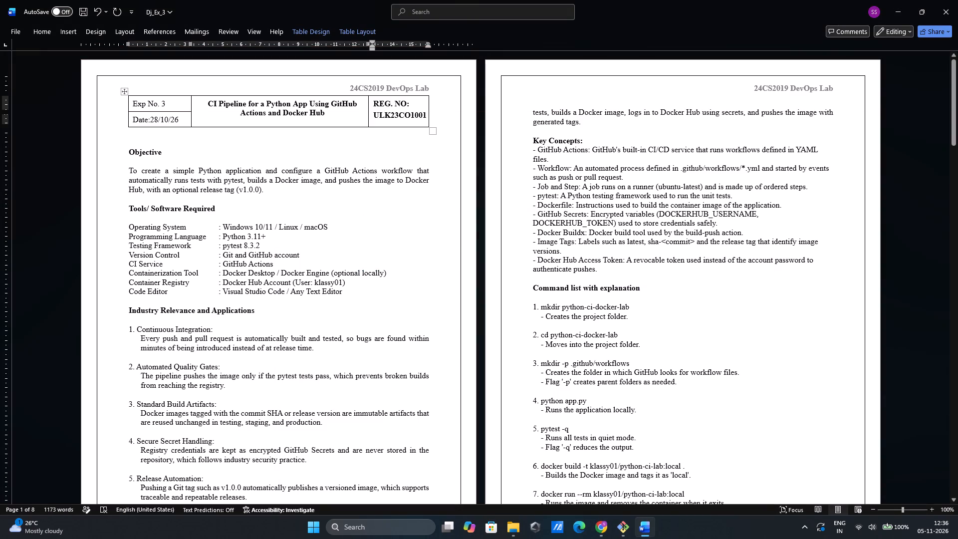
{"action": "left_click", "coordinate": [157, 118]}
{"action": "key", "text": "BackSpace"}
{"action": "key", "text": "BackSpace"}
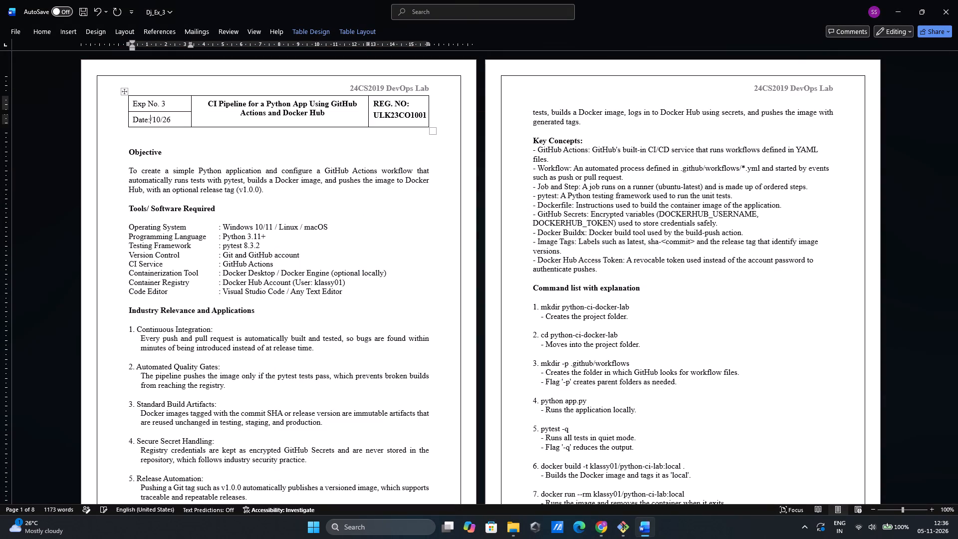
{"action": "type", "text": "02"}
{"action": "key", "text": "Right"}
{"action": "key", "text": "Right"}
{"action": "key", "text": "Right"}
{"action": "key", "text": "BackSpace"}
{"action": "key", "text": "BackSpace"}
{"action": "key", "text": "9"}
{"action": "key", "text": "BackSpace"}
{"action": "key", "text": "0"}
{"action": "key", "text": "9"}
{"action": "left_click", "coordinate": [598, 531]}
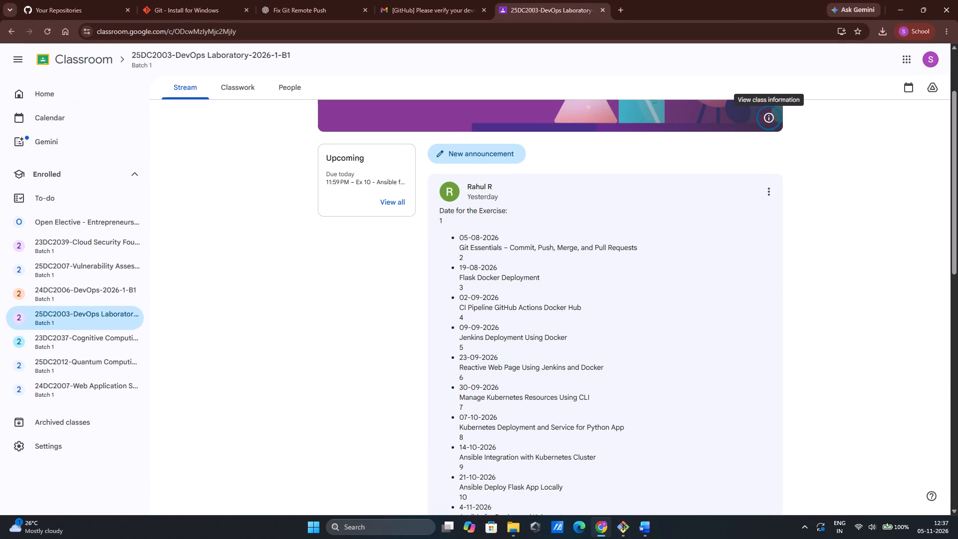
{"action": "left_click", "coordinate": [894, 0]}
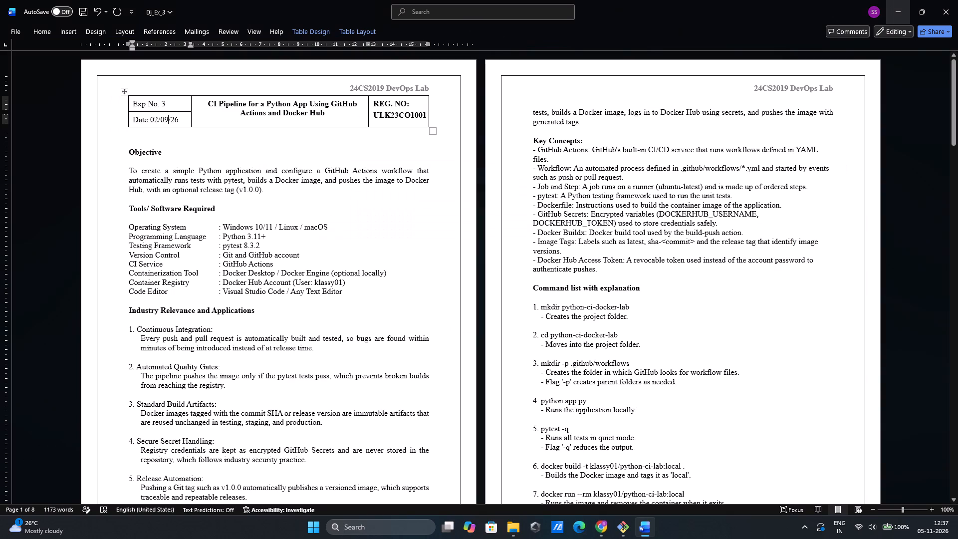
Export the report as a PDF named DEV_Ex_3 in the Downloads folder and close the opened PDF.
{"action": "left_click", "coordinate": [21, 29]}
{"action": "left_click", "coordinate": [27, 232]}
{"action": "left_click", "coordinate": [277, 128]}
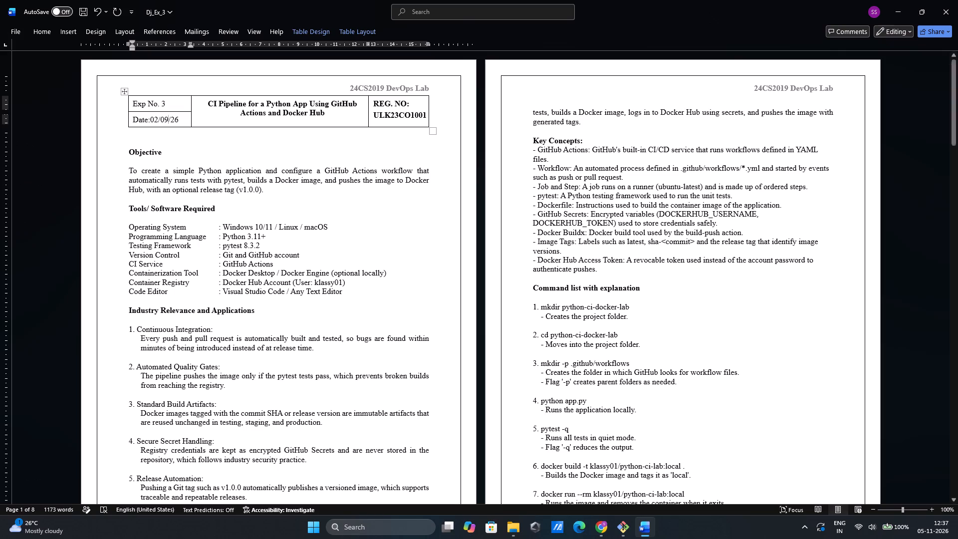
{"action": "left_click", "coordinate": [74, 198]}
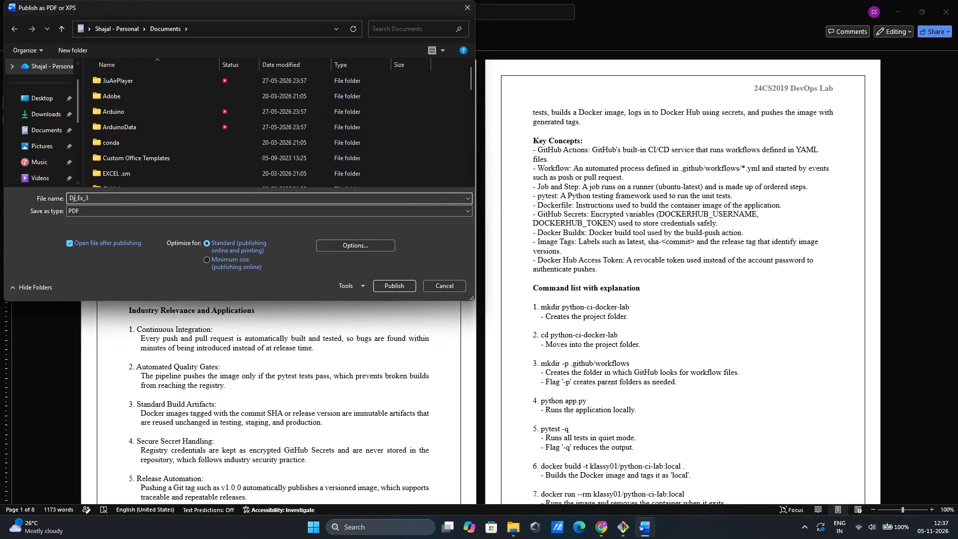
{"action": "key", "text": "BackSpace"}
{"action": "key", "text": "BackSpace"}
{"action": "key", "text": "BackSpace"}
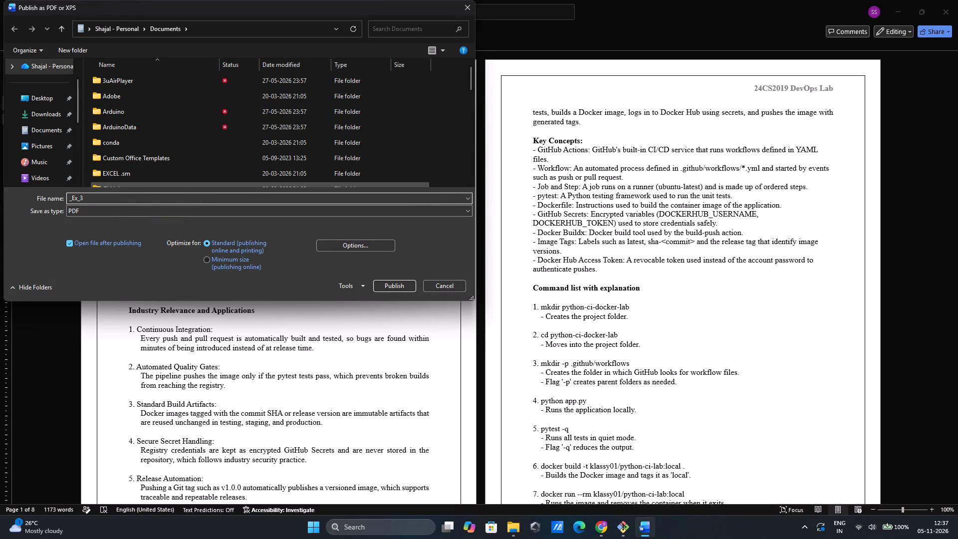
{"action": "type", "text": "DEV"}
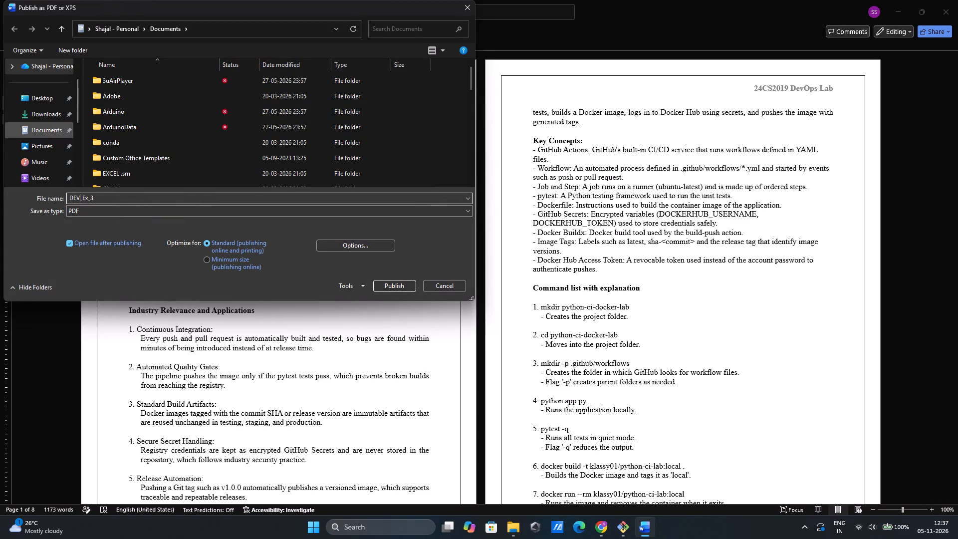
{"action": "left_click", "coordinate": [52, 113]}
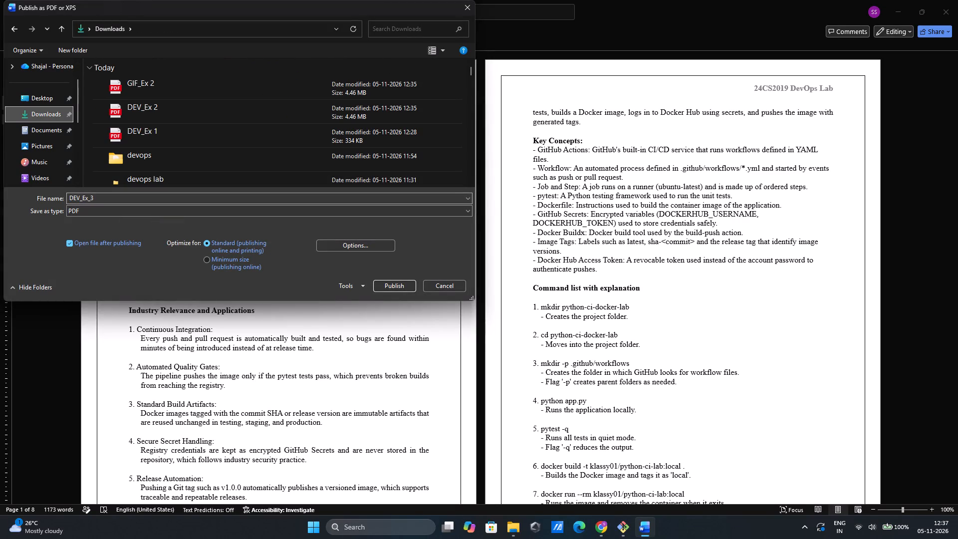
{"action": "left_click", "coordinate": [388, 285]}
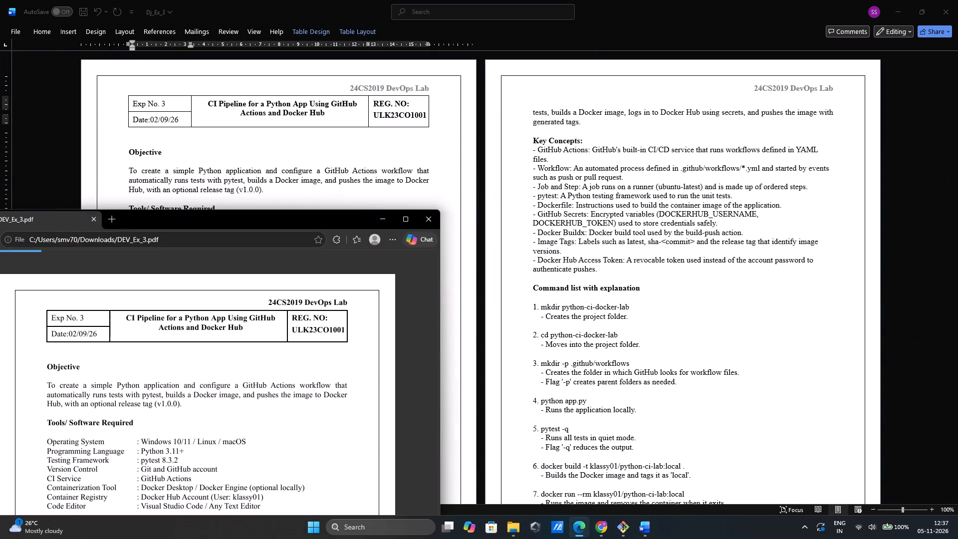
{"action": "left_click", "coordinate": [423, 224]}
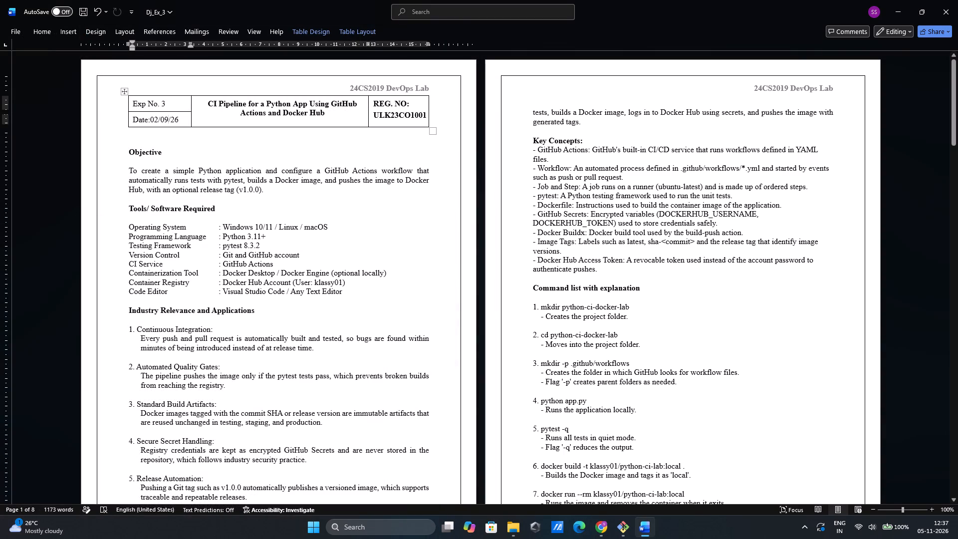
Change the registration number in the Exercise 3 header table to the second student's registration number.
{"action": "left_click", "coordinate": [387, 115]}
{"action": "key", "text": "BackSpace"}
{"action": "key", "text": "r"}
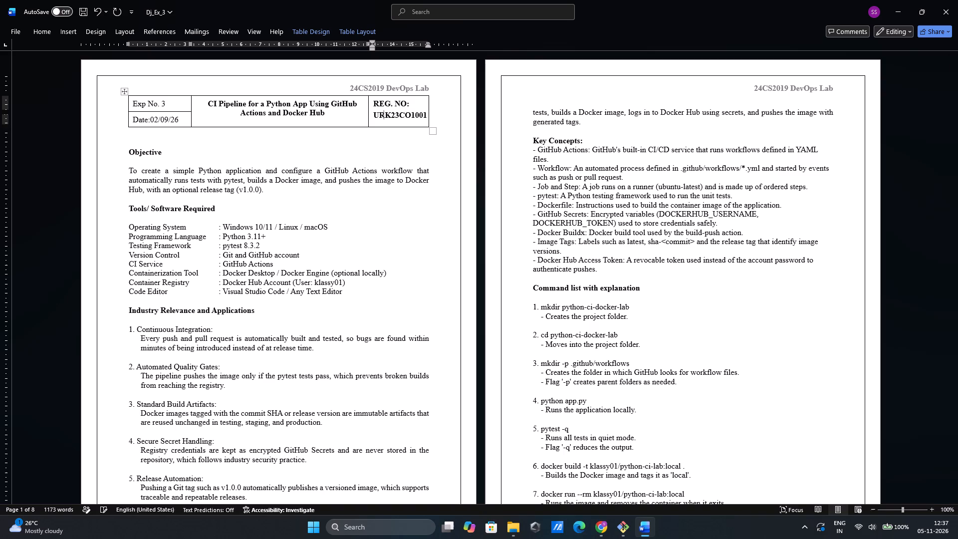
{"action": "key", "text": "Right"}
{"action": "key", "text": "Right"}
{"action": "key", "text": "Right"}
{"action": "key", "text": "Right"}
{"action": "key", "text": "Right"}
{"action": "key", "text": "Delete"}
{"action": "key", "text": "Delete"}
{"action": "key", "text": "Delete"}
{"action": "key", "text": "Delete"}
{"action": "type", "text": "2012"}
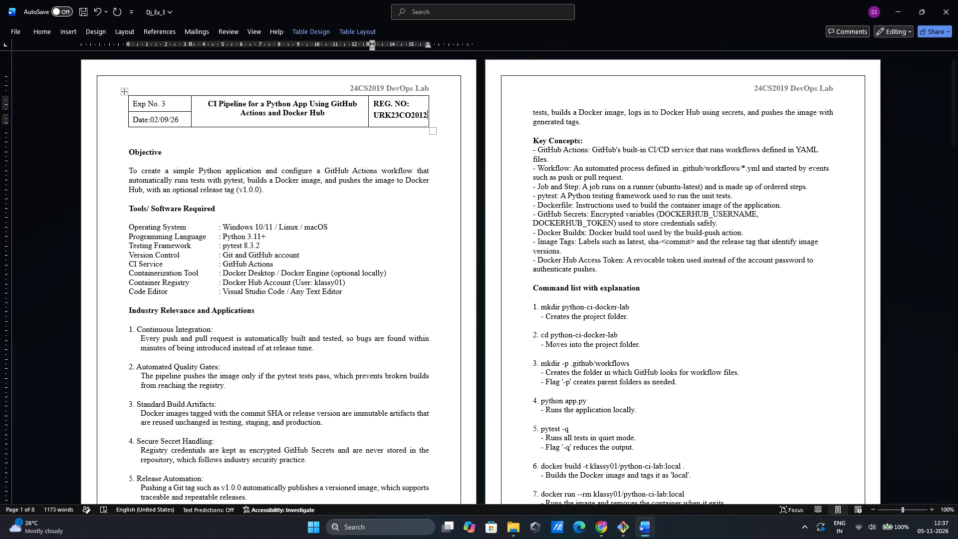
Export the report as a PDF named GIF Ex_3 in the Downloads folder and close the opened PDF.
{"action": "left_click", "coordinate": [20, 27]}
{"action": "left_click", "coordinate": [28, 181]}
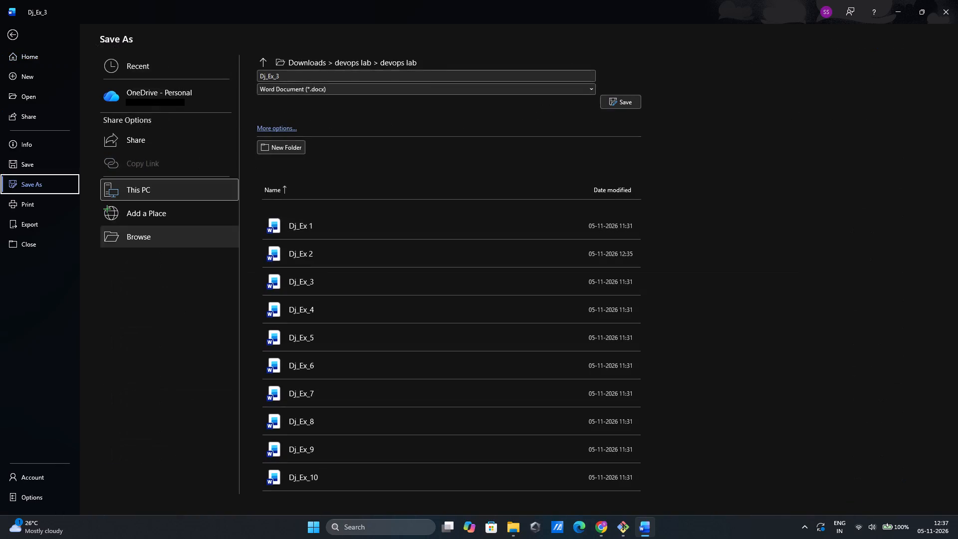
{"action": "left_click", "coordinate": [144, 243]}
{"action": "left_click", "coordinate": [100, 212]}
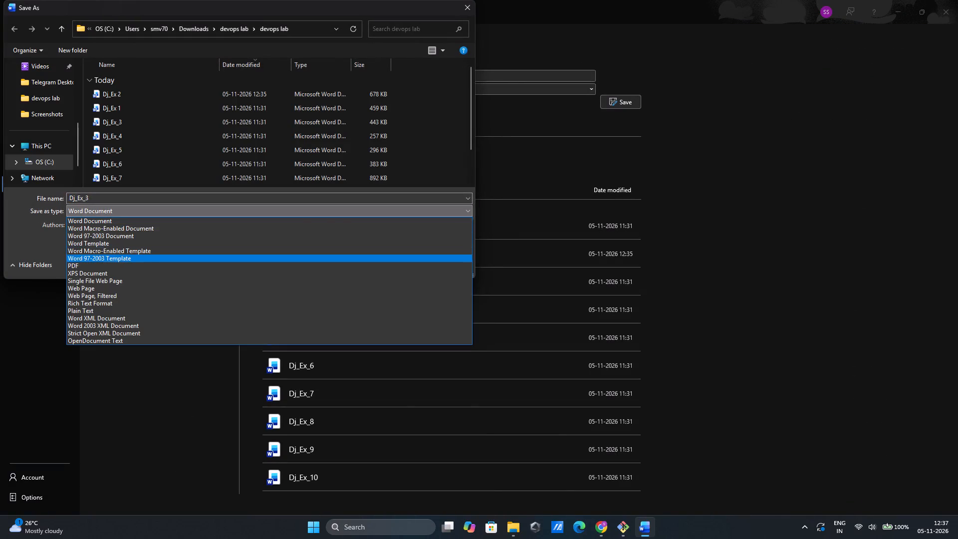
{"action": "left_click", "coordinate": [87, 261]}
{"action": "left_click", "coordinate": [91, 207]}
{"action": "left_click", "coordinate": [87, 263]}
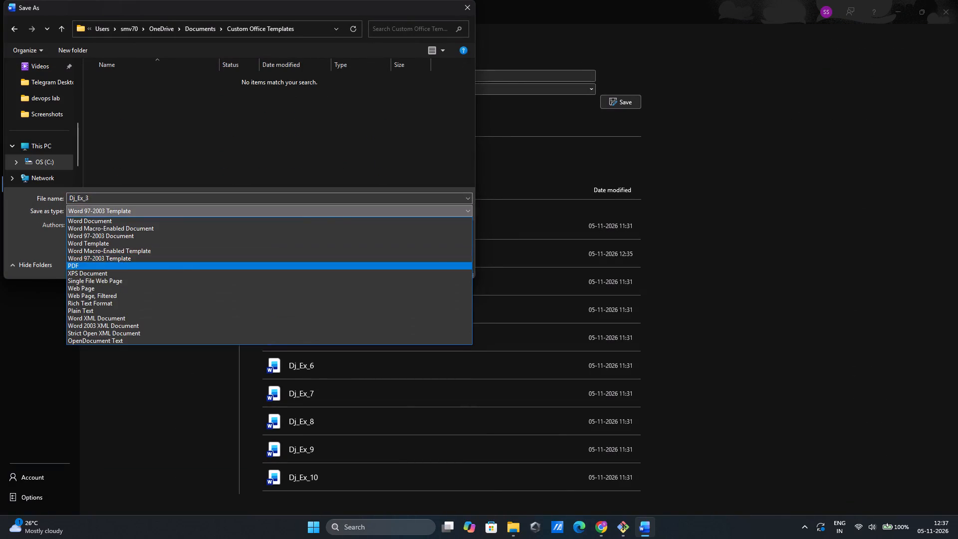
{"action": "scroll", "coordinate": [49, 104], "scroll_direction": "up", "scroll_amount": 2}
{"action": "left_click", "coordinate": [47, 148]}
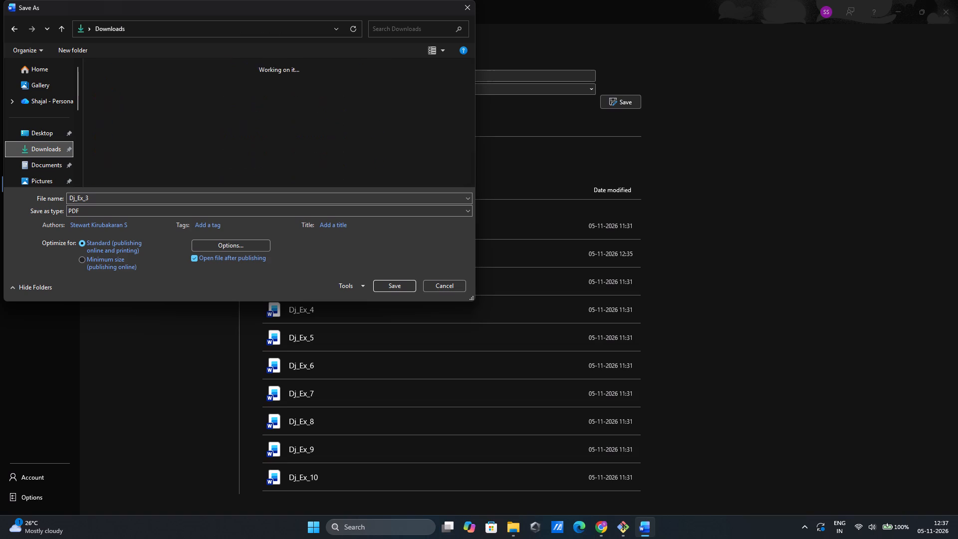
{"action": "left_click", "coordinate": [76, 201]}
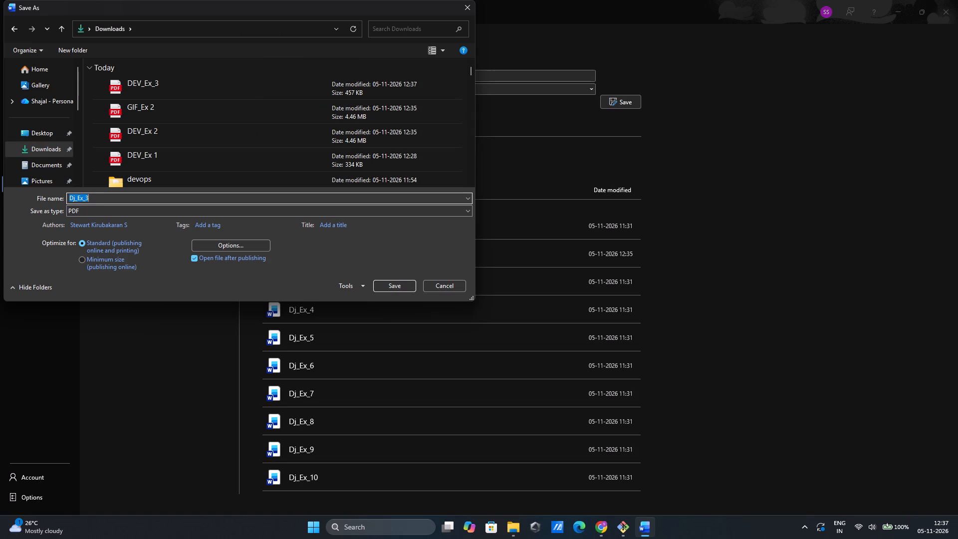
{"action": "left_click", "coordinate": [76, 196]}
{"action": "key", "text": "BackSpace"}
{"action": "key", "text": "BackSpace"}
{"action": "key", "text": "BackSpace"}
{"action": "type", "text": "GIF"}
{"action": "key", "text": "space"}
{"action": "left_click", "coordinate": [393, 285]}
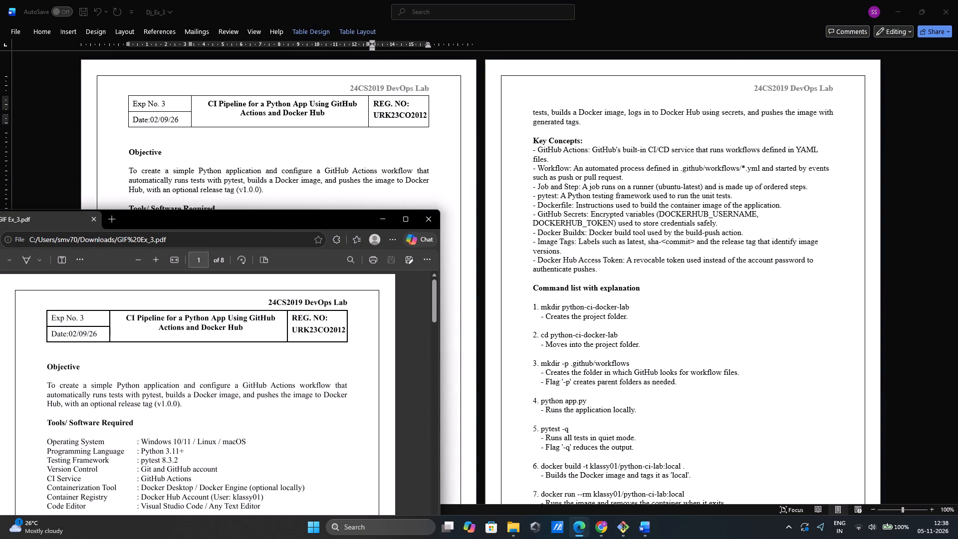
{"action": "left_click", "coordinate": [431, 222]}
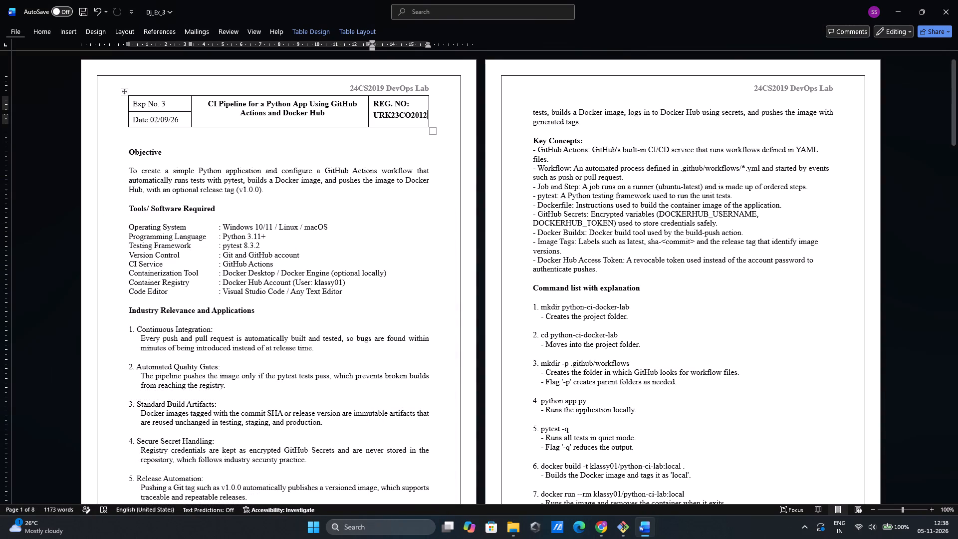
Save the Exercise 3 document and close it.
{"action": "left_click", "coordinate": [13, 35]}
{"action": "left_click", "coordinate": [21, 162]}
{"action": "left_click", "coordinate": [957, 0]}
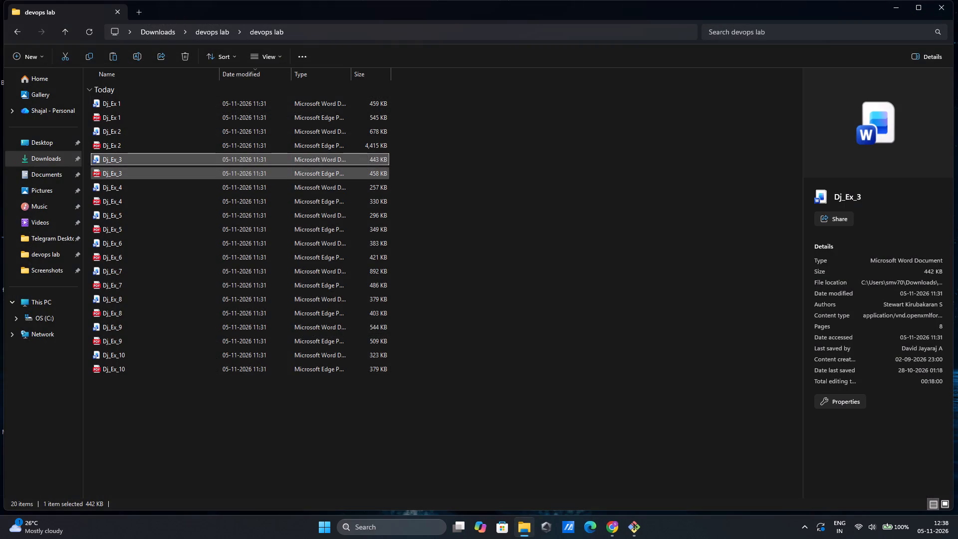
Open the Dj_Ex_4 Word document from the devops lab folder and enable editing.
{"action": "double_click", "coordinate": [204, 191]}
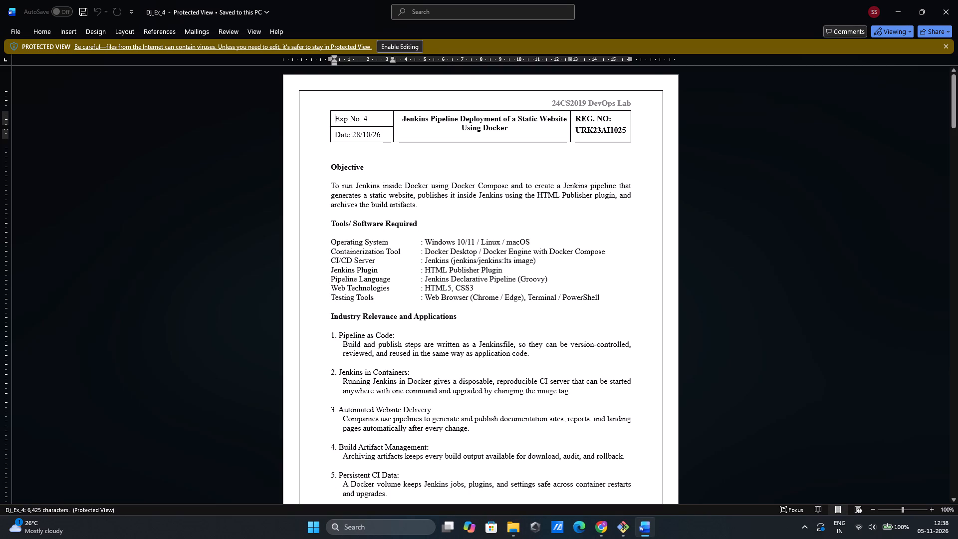
{"action": "left_click", "coordinate": [396, 44]}
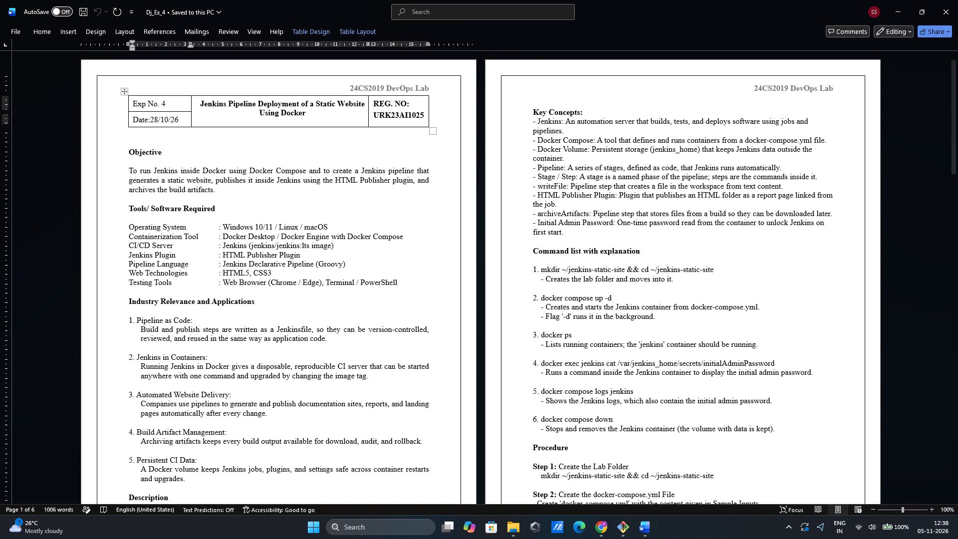
Minimize the Dj_Ex_4 document and the devops lab folder window, and open the Windows search.
{"action": "left_click", "coordinate": [902, 12]}
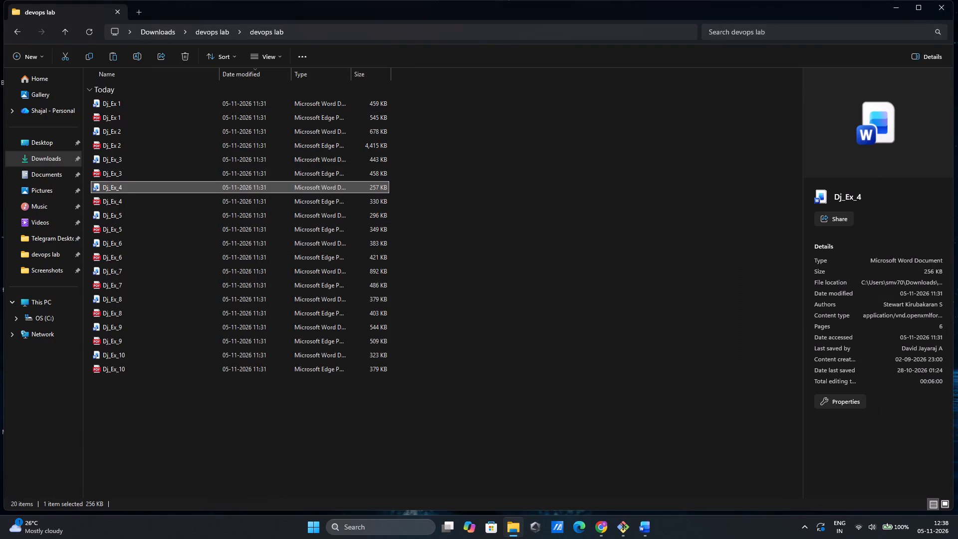
{"action": "left_click", "coordinate": [901, 14]}
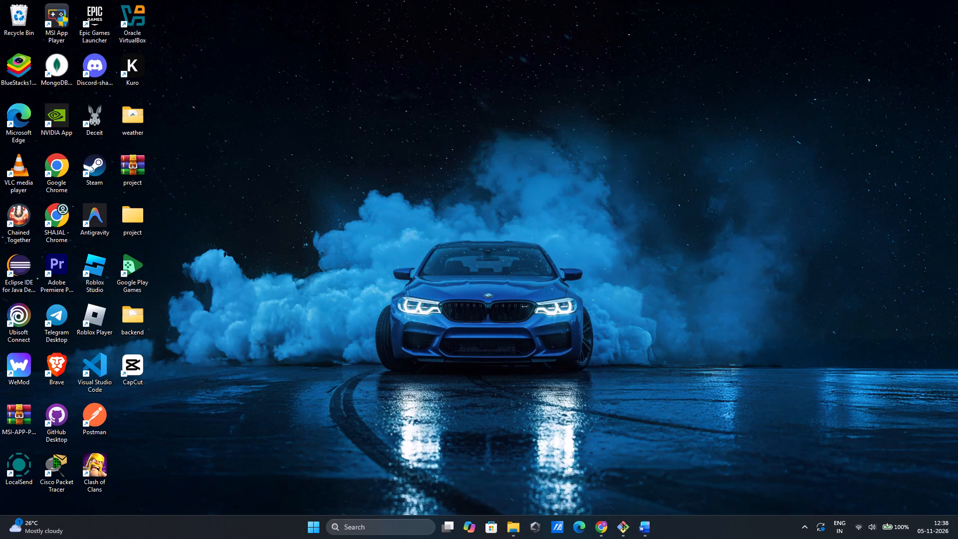
{"action": "left_click", "coordinate": [803, 525]}
{"action": "left_click", "coordinate": [693, 461]}
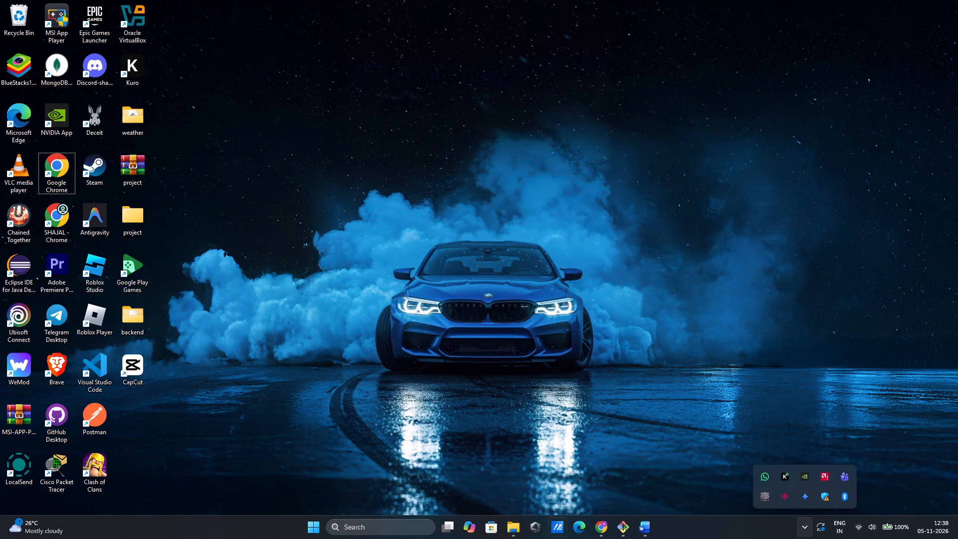
{"action": "left_click", "coordinate": [405, 530]}
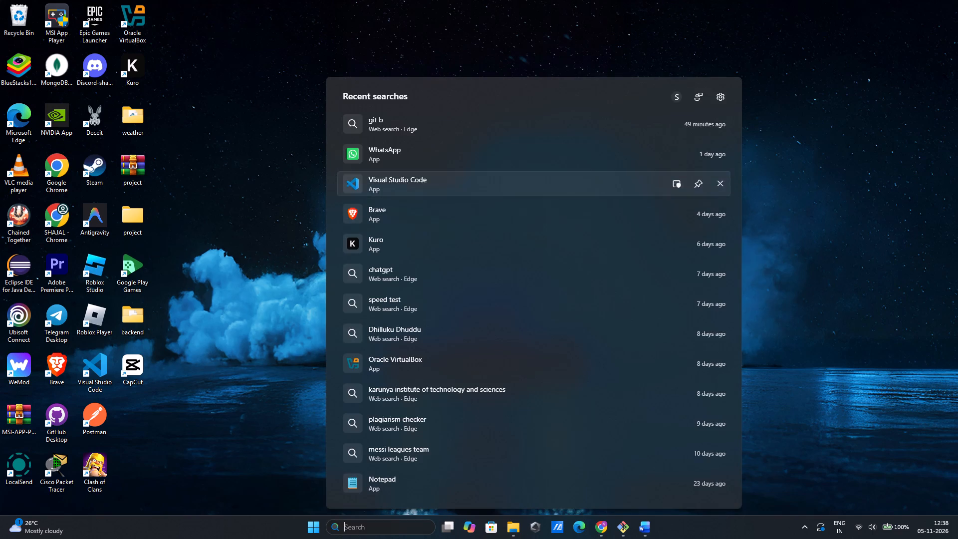
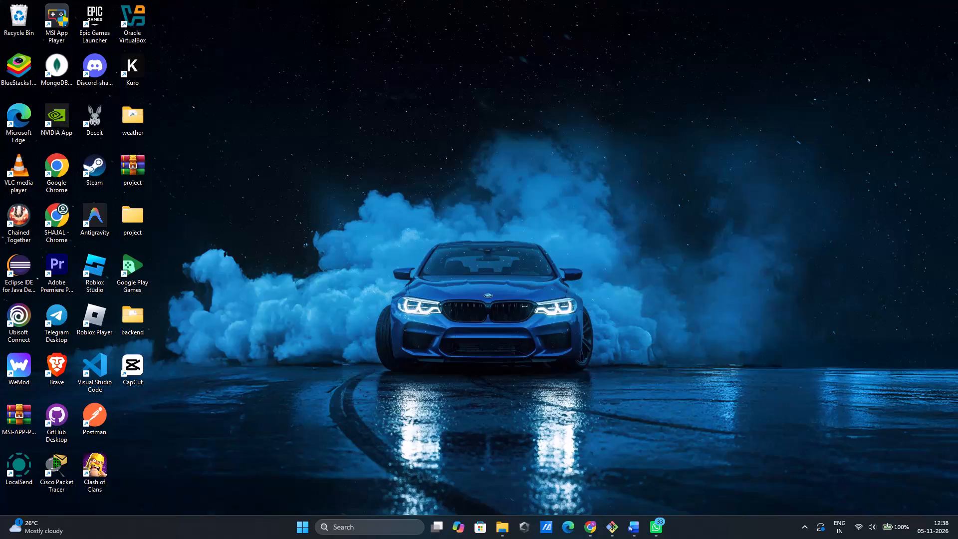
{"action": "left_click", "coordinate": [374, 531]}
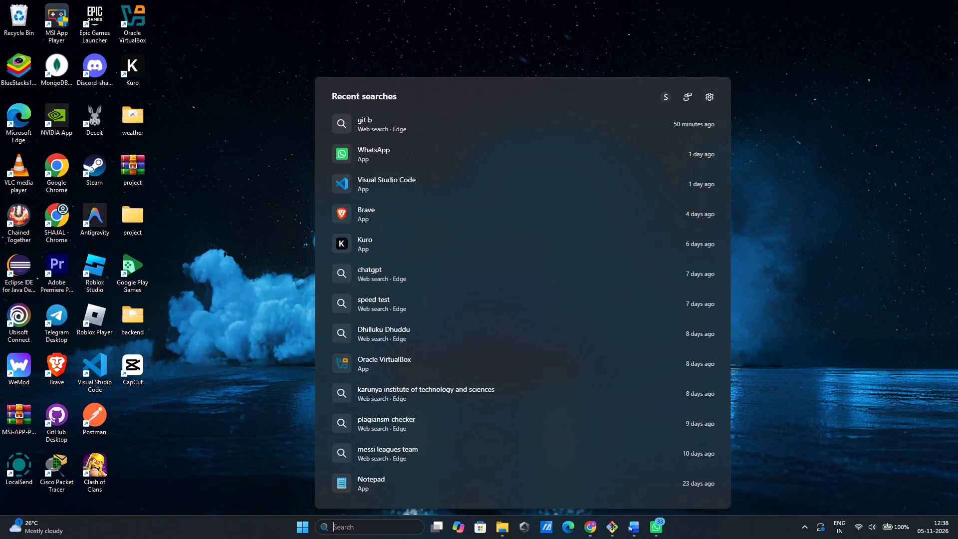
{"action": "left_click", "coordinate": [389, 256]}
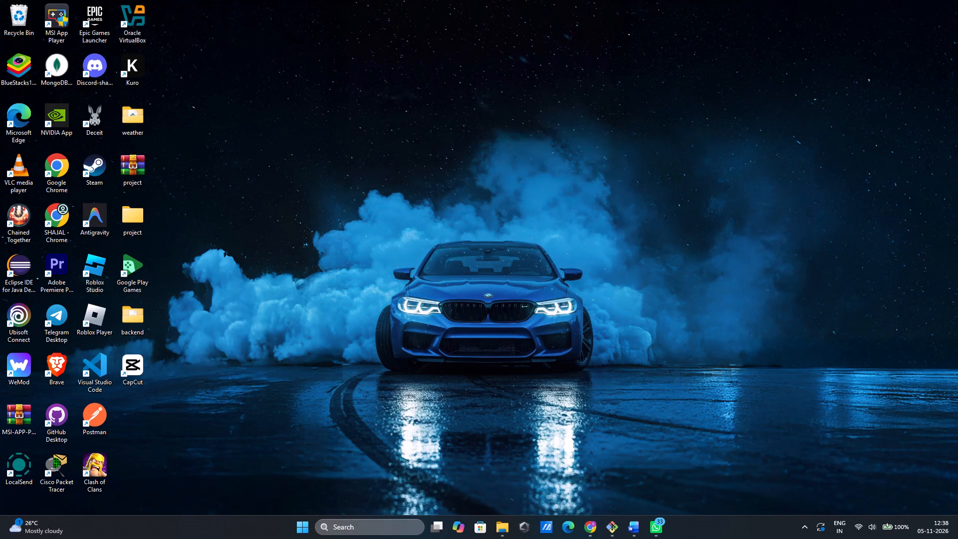
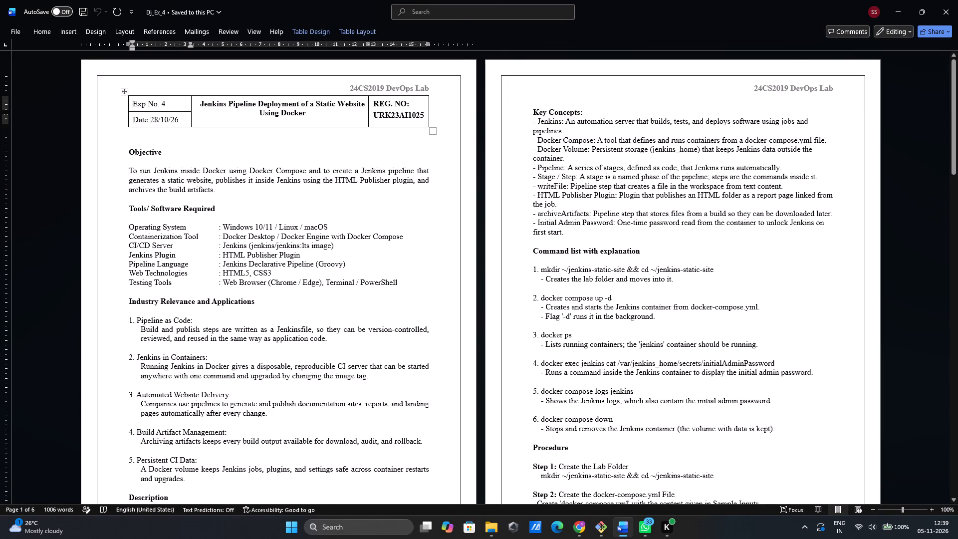
Switch to Chrome and check the date for Exercise 4 in the DevOps Laboratory Classroom announcement.
{"action": "left_click", "coordinate": [573, 534]}
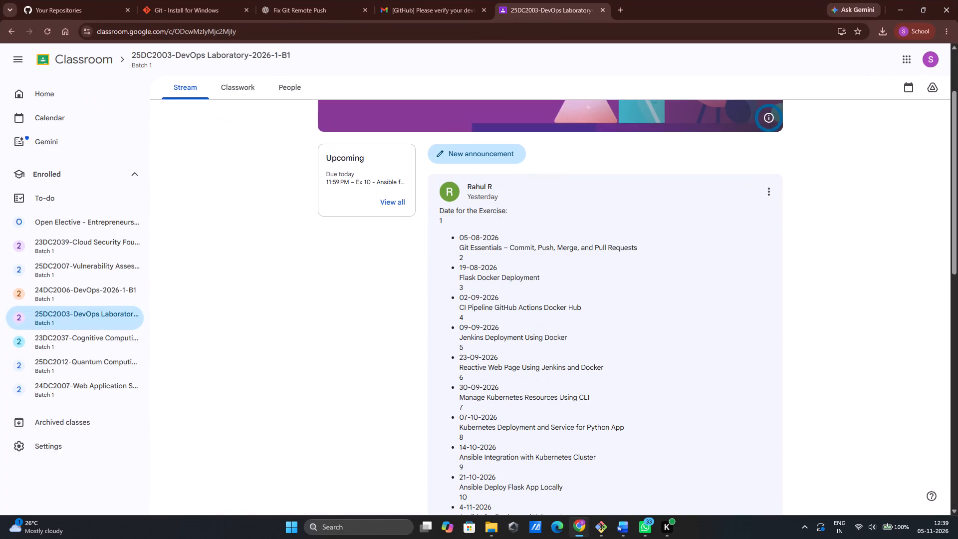
Return to the Exercise 4 Word document and set the date in its header table to 09/09/26.
{"action": "left_click", "coordinate": [893, 4]}
{"action": "left_click", "coordinate": [160, 119]}
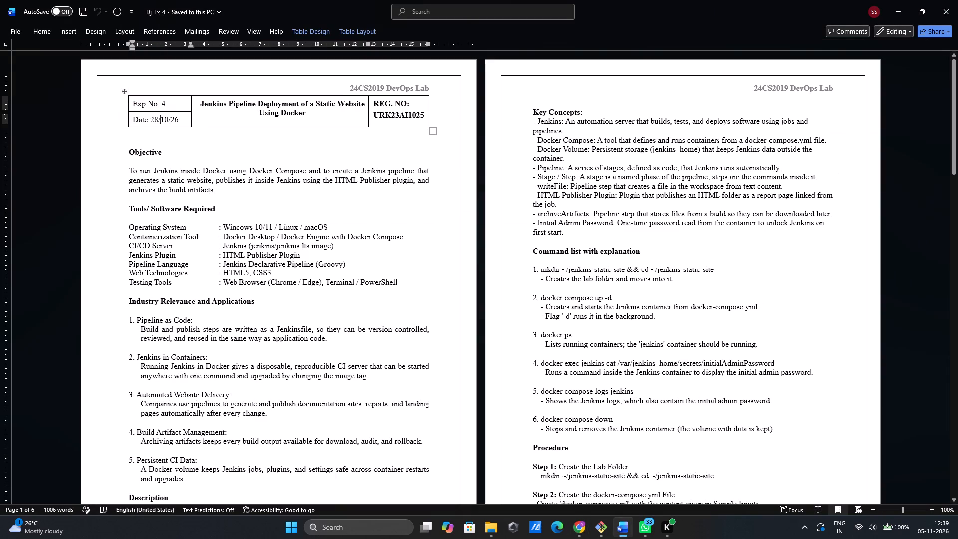
{"action": "key", "text": "Left"}
{"action": "key", "text": "BackSpace"}
{"action": "key", "text": "BackSpace"}
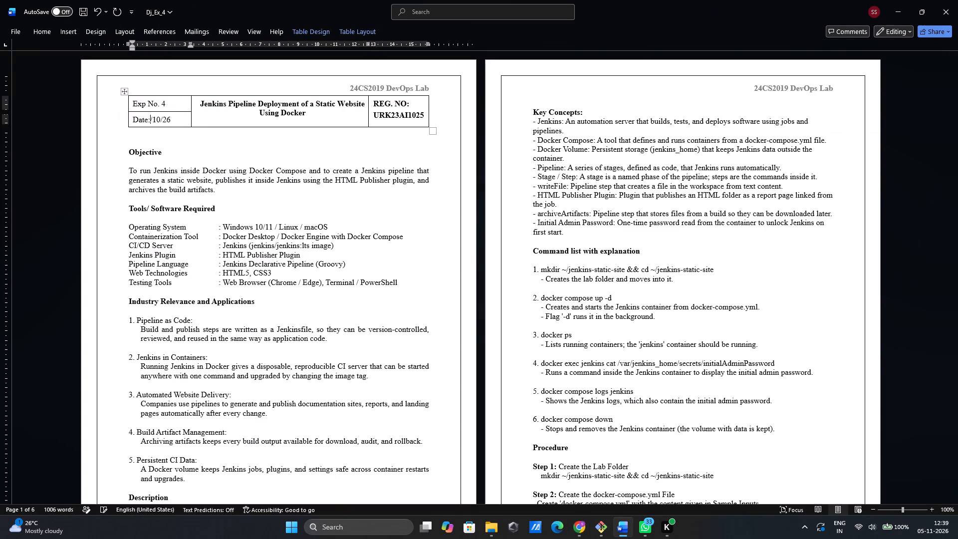
{"action": "key", "text": "0"}
{"action": "key", "text": "9"}
{"action": "key", "text": "Right"}
{"action": "key", "text": "Right"}
{"action": "key", "text": "Right"}
{"action": "key", "text": "BackSpace"}
{"action": "key", "text": "BackSpace"}
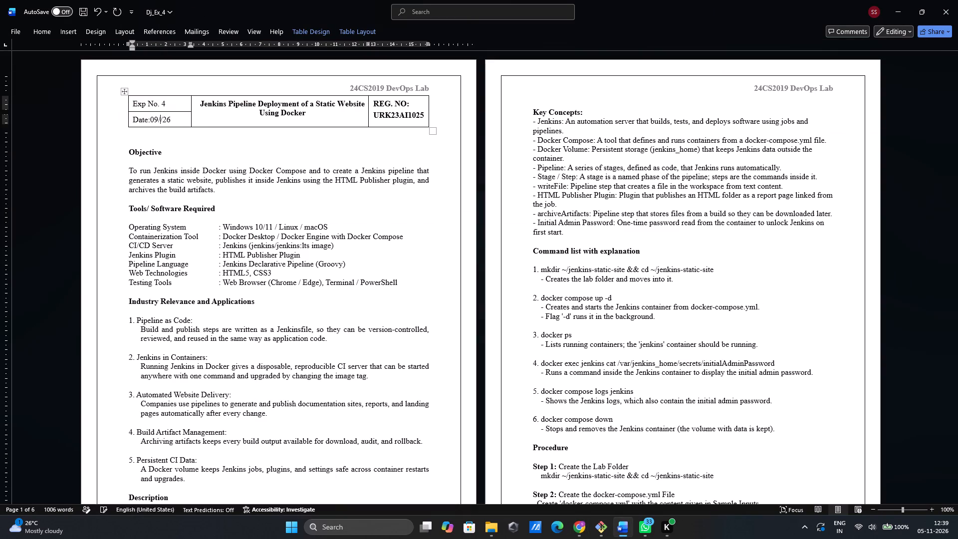
{"action": "key", "text": "0"}
{"action": "key", "text": "9"}
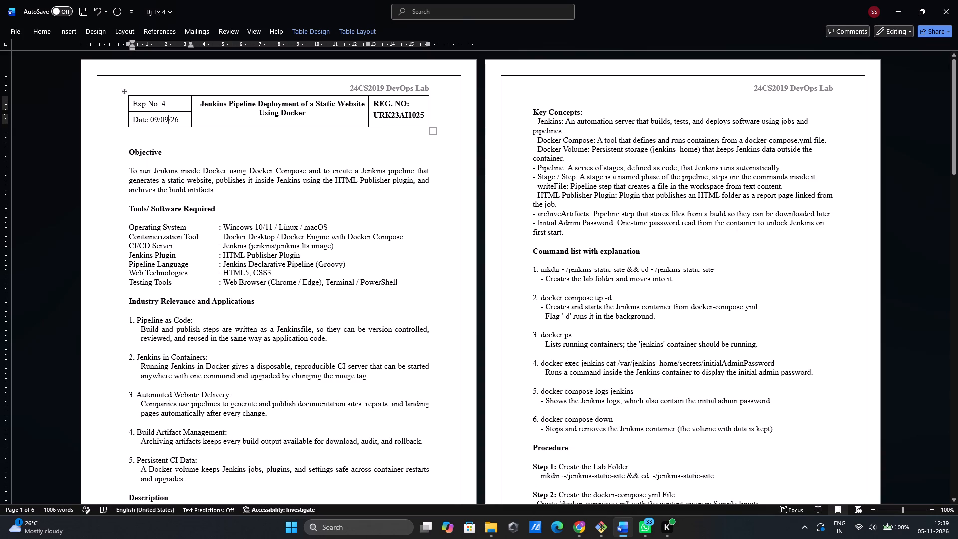
Change the registration number in the Exercise 4 header table to the first student's registration number.
{"action": "left_click", "coordinate": [414, 112]}
{"action": "key", "text": "Left"}
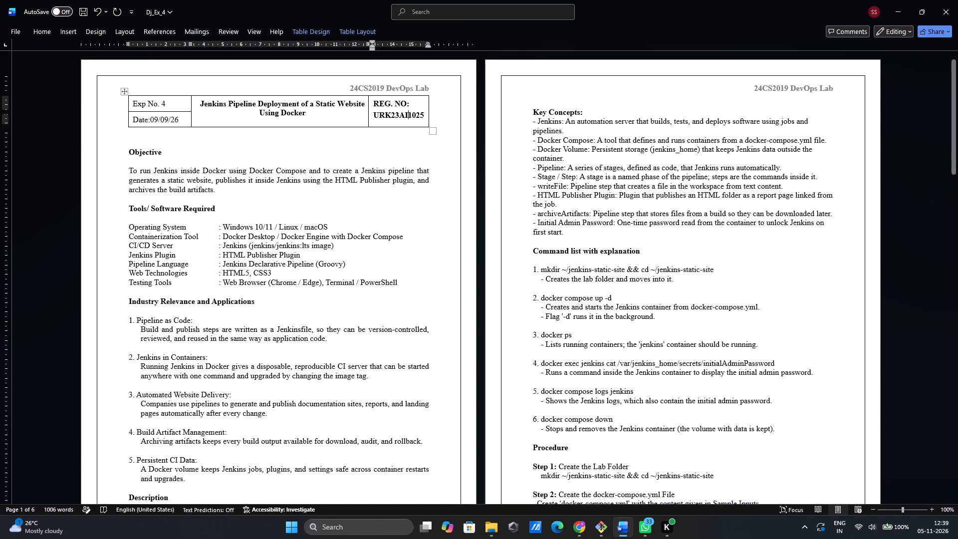
{"action": "key", "text": "Delete"}
{"action": "key", "text": "Delete"}
{"action": "key", "text": "Delete"}
{"action": "key", "text": "Delete"}
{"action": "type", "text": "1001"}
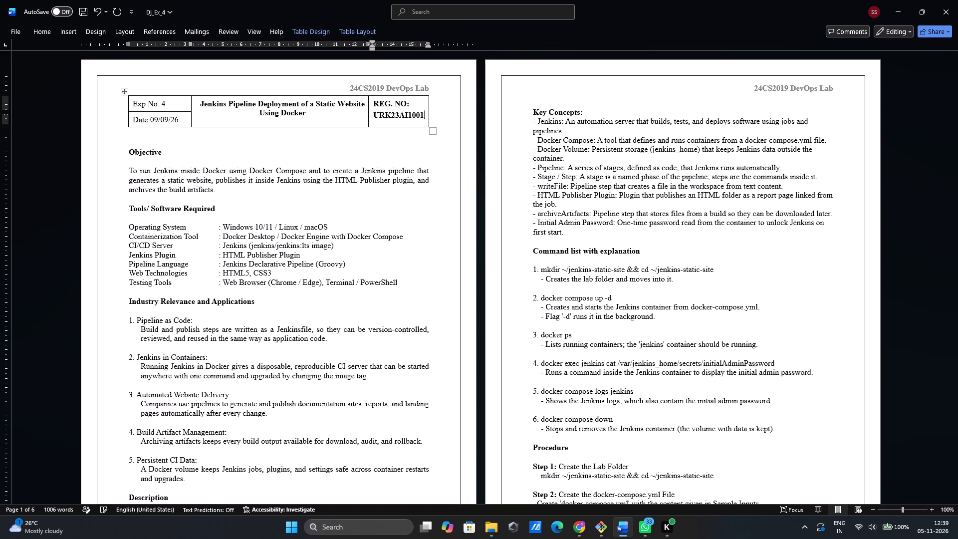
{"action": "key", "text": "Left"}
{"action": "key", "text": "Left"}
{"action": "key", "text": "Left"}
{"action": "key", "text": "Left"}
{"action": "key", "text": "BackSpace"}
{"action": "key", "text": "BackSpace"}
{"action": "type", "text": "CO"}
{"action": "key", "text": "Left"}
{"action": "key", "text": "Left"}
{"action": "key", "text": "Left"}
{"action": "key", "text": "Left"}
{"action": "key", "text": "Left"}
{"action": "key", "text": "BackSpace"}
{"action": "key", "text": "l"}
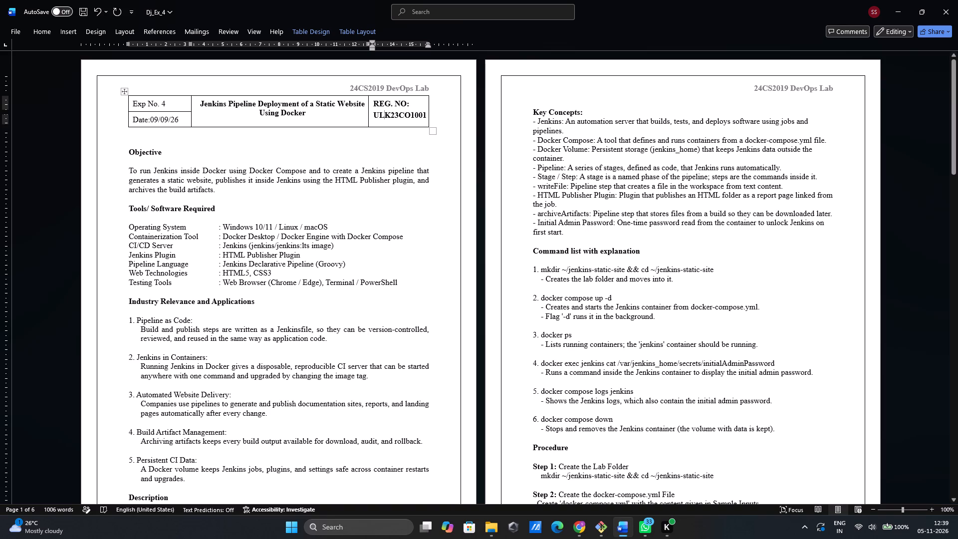
{"action": "scroll", "coordinate": [340, 298], "scroll_direction": "down", "scroll_amount": 11}
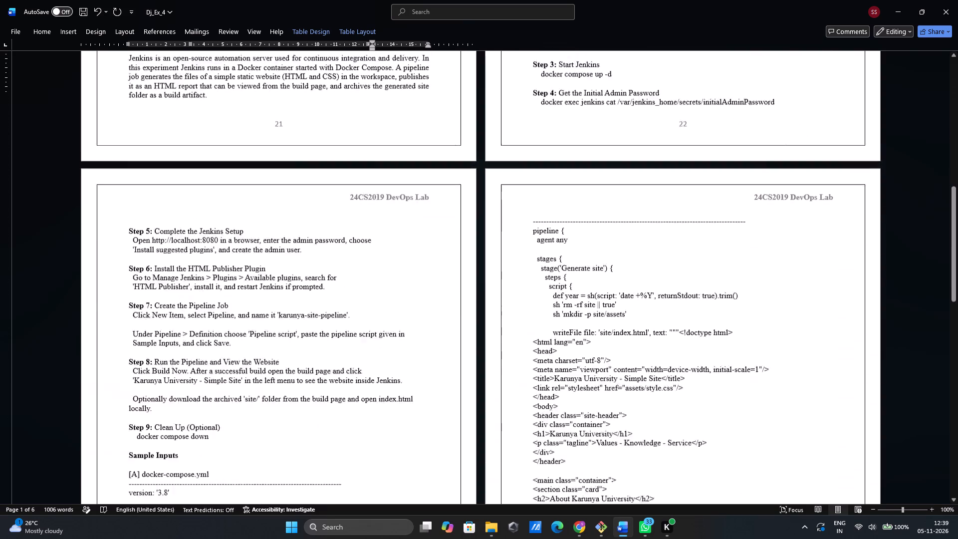
{"action": "scroll", "coordinate": [340, 296], "scroll_direction": "down", "scroll_amount": 4}
{"action": "scroll", "coordinate": [339, 294], "scroll_direction": "up", "scroll_amount": 3}
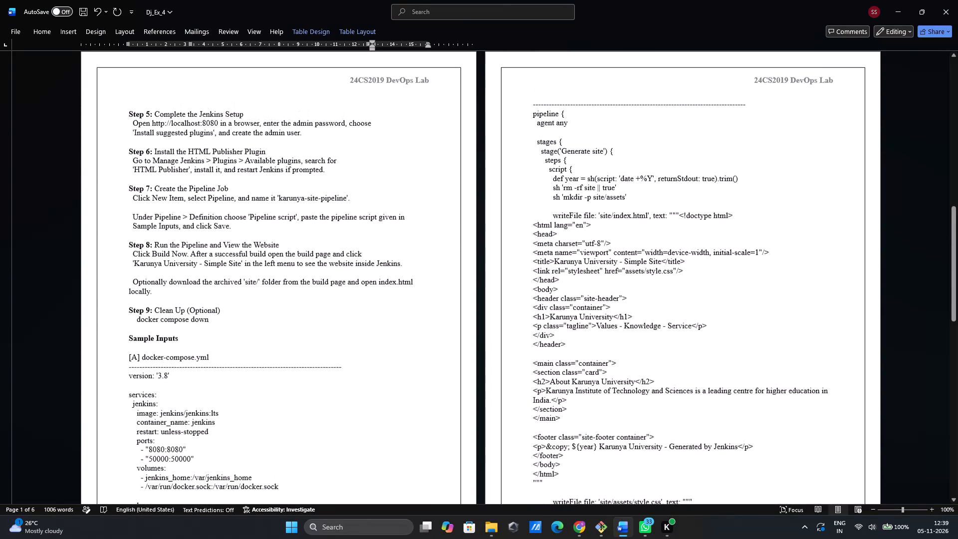
{"action": "scroll", "coordinate": [338, 293], "scroll_direction": "down", "scroll_amount": 4}
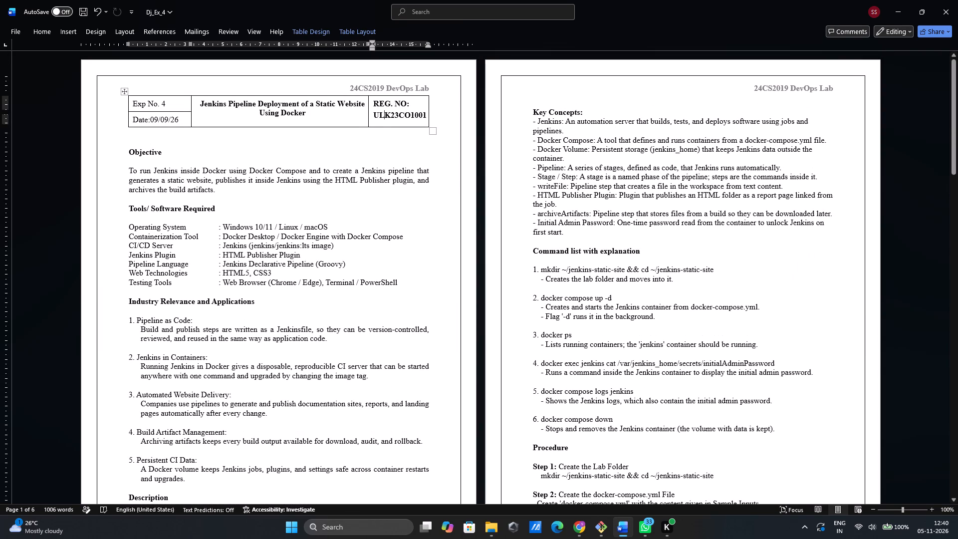
{"action": "key", "text": "BackSpace"}
{"action": "key", "text": "r"}
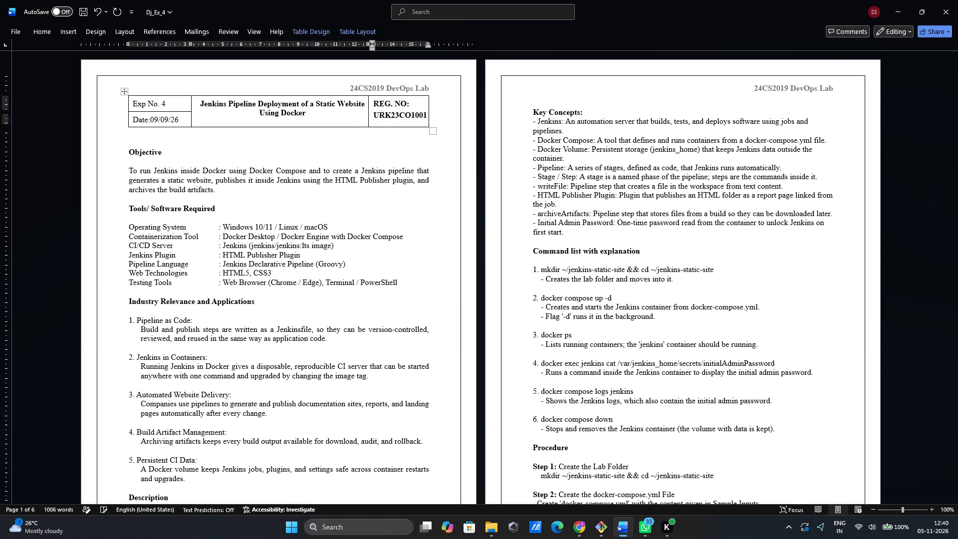
{"action": "key", "text": "Right"}
{"action": "key", "text": "Right"}
{"action": "key", "text": "Right"}
{"action": "key", "text": "Right"}
{"action": "key", "text": "Right"}
{"action": "key", "text": "Right"}
{"action": "key", "text": "Left"}
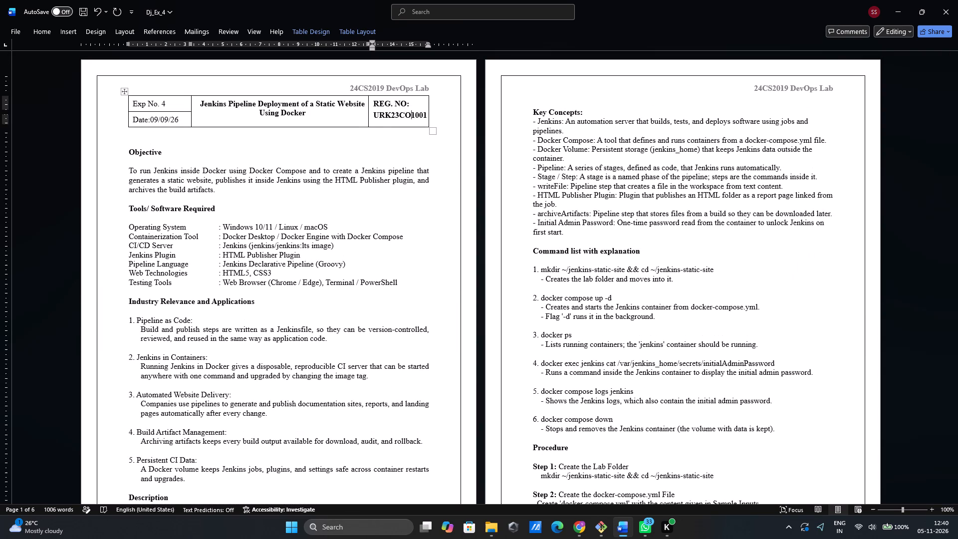
{"action": "key", "text": "Delete"}
{"action": "key", "text": "Delete"}
{"action": "key", "text": "Delete"}
{"action": "key", "text": "Delete"}
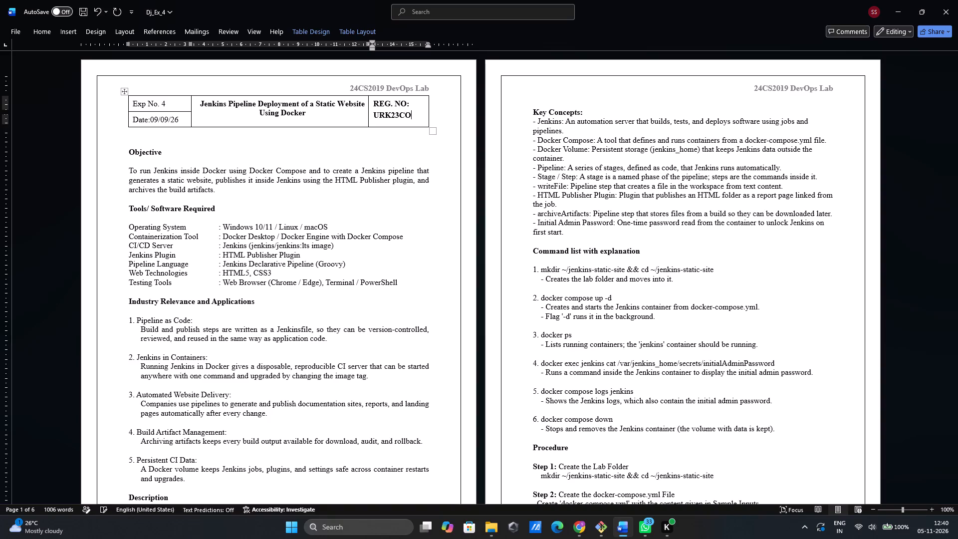
{"action": "type", "text": "2012"}
Export the Exercise 4 report as a PDF named GIF_Ex_4 in the Downloads folder and close the opened PDF.
{"action": "left_click", "coordinate": [14, 28]}
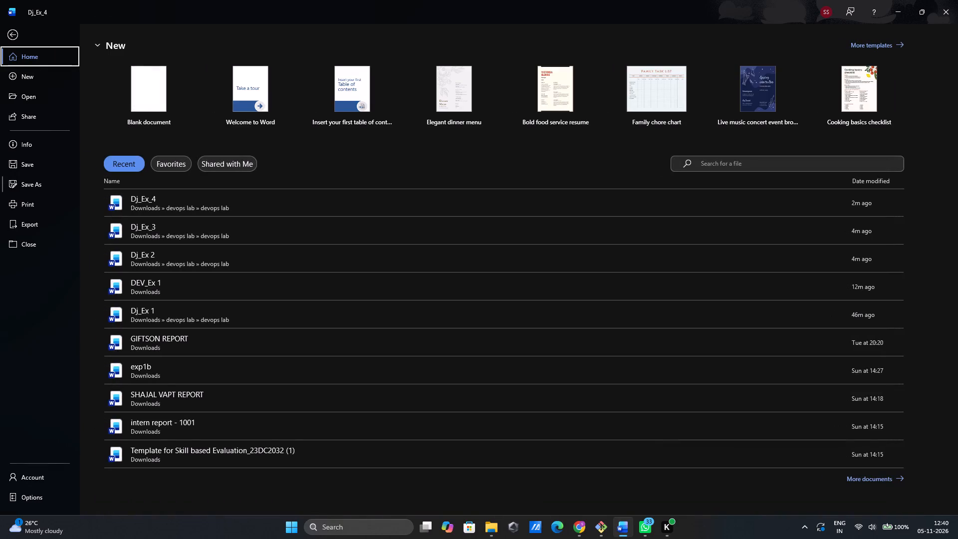
{"action": "left_click", "coordinate": [32, 187]}
{"action": "left_click", "coordinate": [148, 241]}
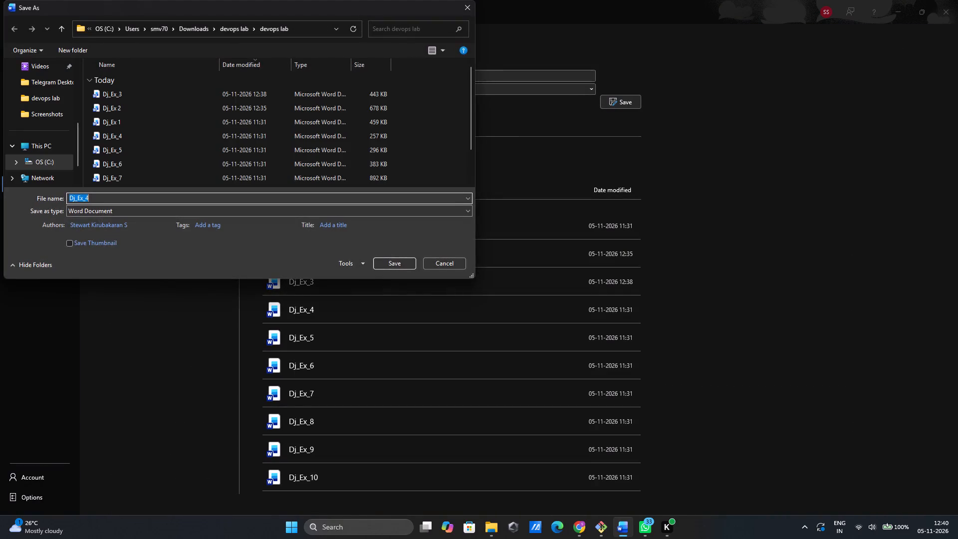
{"action": "left_click", "coordinate": [112, 214]}
{"action": "left_click", "coordinate": [98, 262]}
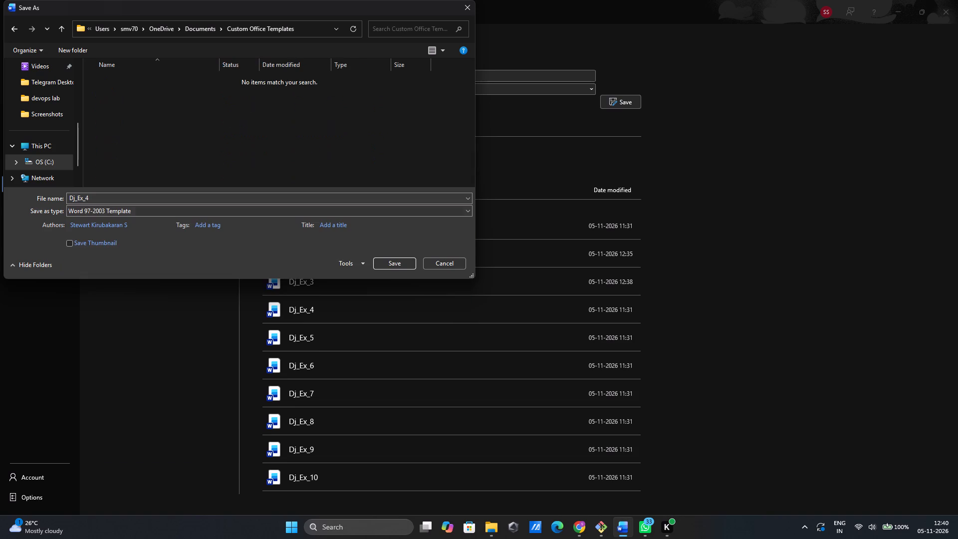
{"action": "left_click", "coordinate": [94, 211]}
{"action": "left_click", "coordinate": [91, 269]}
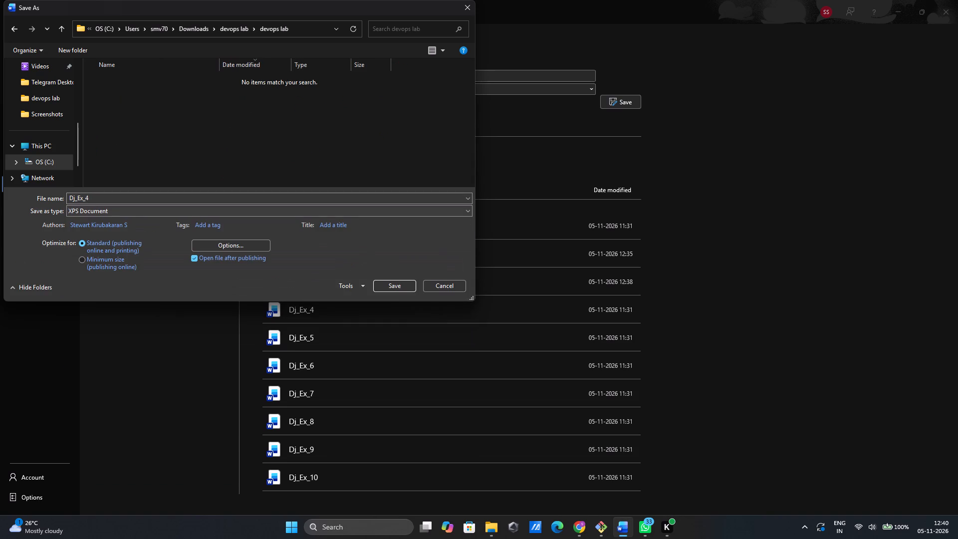
{"action": "left_click", "coordinate": [98, 211]}
{"action": "left_click", "coordinate": [90, 266]}
{"action": "left_click", "coordinate": [76, 196]}
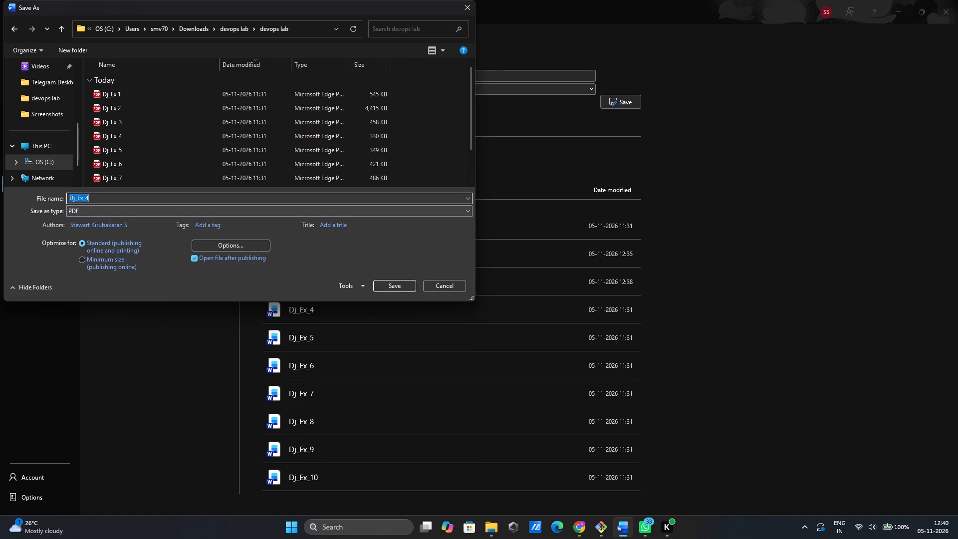
{"action": "left_click", "coordinate": [76, 197]}
{"action": "key", "text": "BackSpace"}
{"action": "key", "text": "BackSpace"}
{"action": "key", "text": "BackSpace"}
{"action": "type", "text": "GIF"}
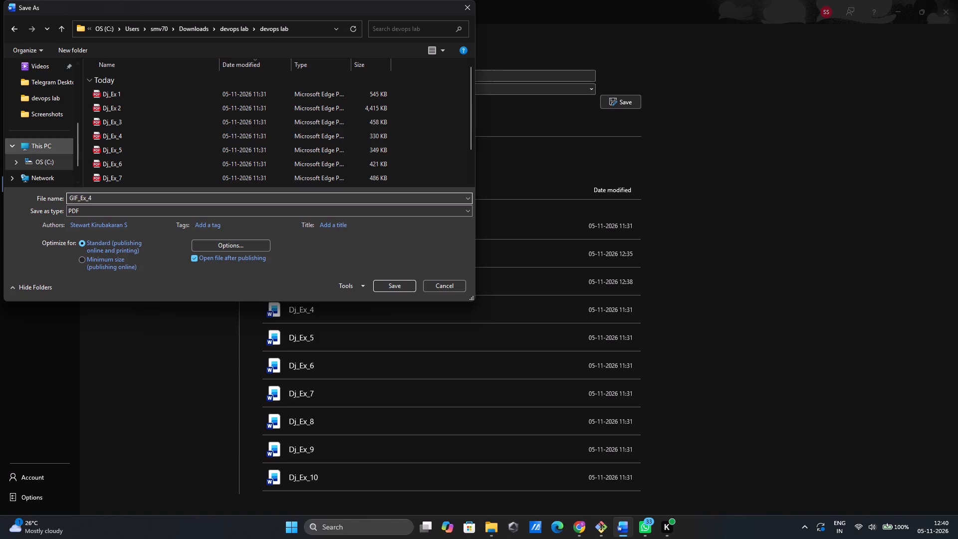
{"action": "scroll", "coordinate": [38, 154], "scroll_direction": "up", "scroll_amount": 5}
{"action": "left_click", "coordinate": [46, 149]}
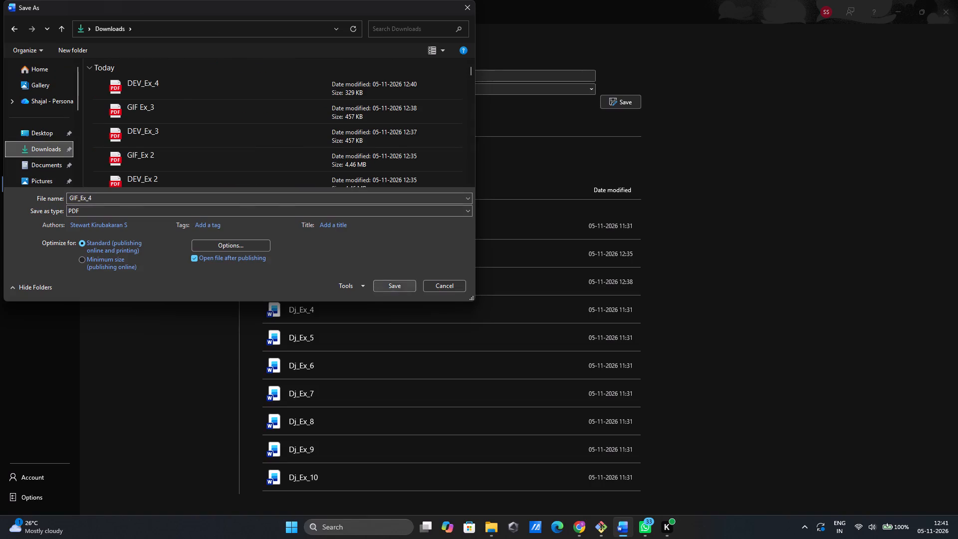
{"action": "left_click", "coordinate": [394, 288]}
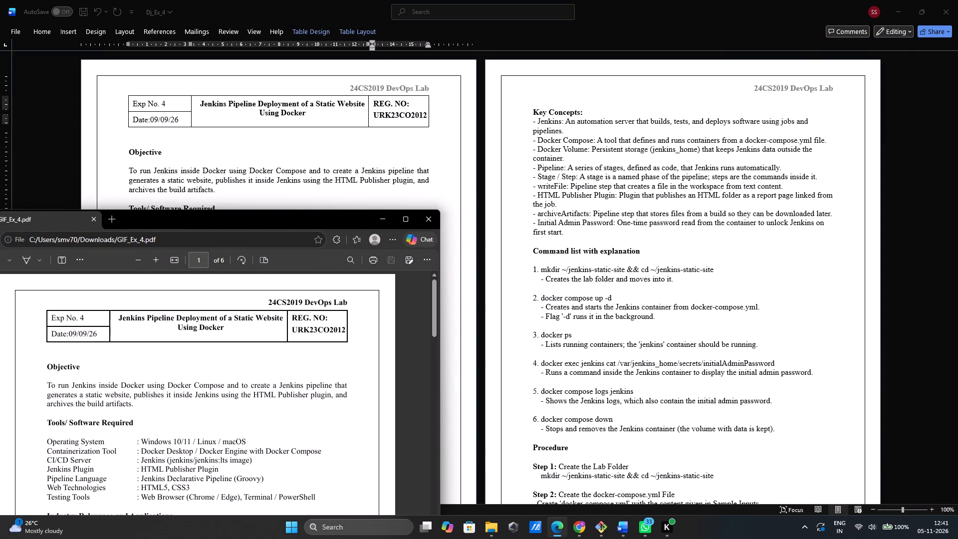
{"action": "left_click", "coordinate": [425, 220]}
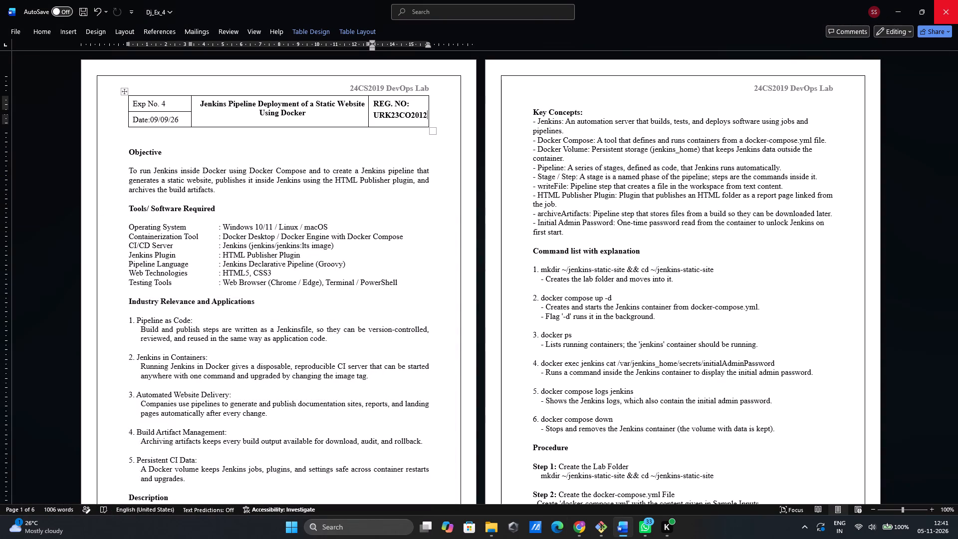
Close the Exercise 4 report document.
{"action": "left_click", "coordinate": [957, 0]}
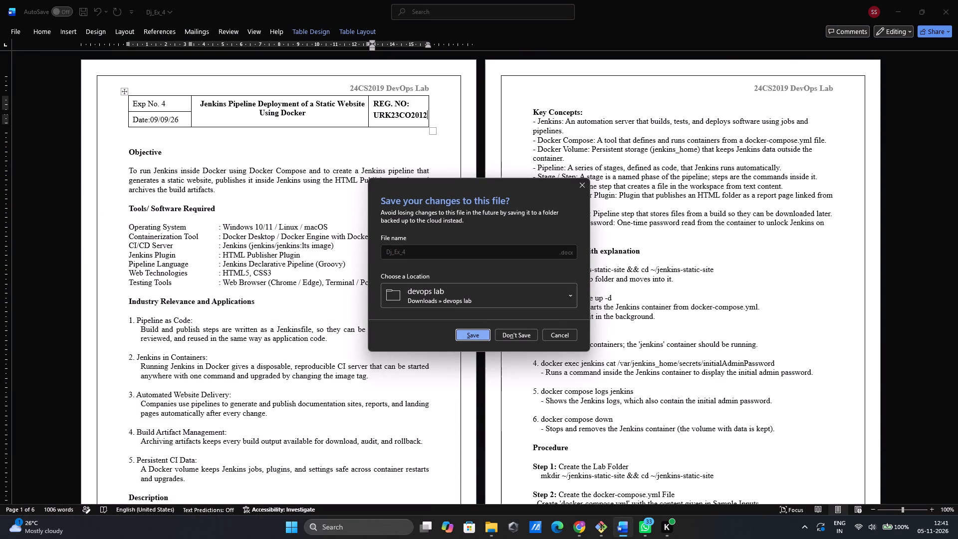
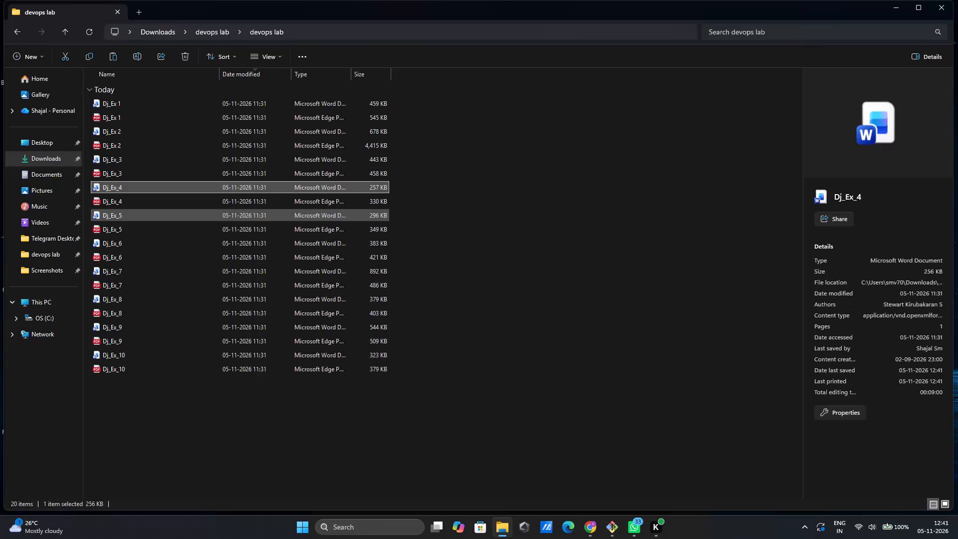
Open the Dj_Ex_5 Word document from the devops lab folder and enable editing.
{"action": "double_click", "coordinate": [124, 219]}
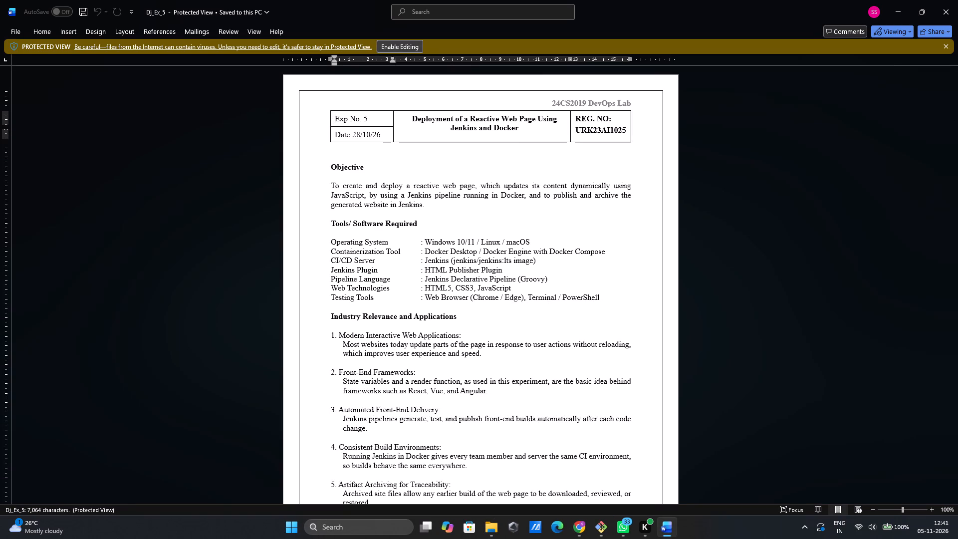
{"action": "left_click", "coordinate": [406, 50]}
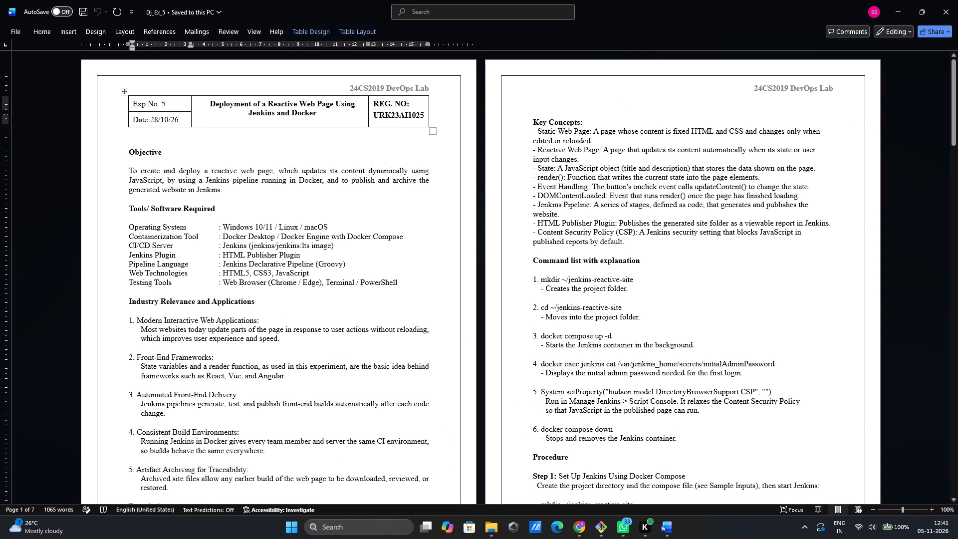
Look through all pages of the Exercise 5 report, including the expected output screenshots and the result section.
{"action": "scroll", "coordinate": [332, 247], "scroll_direction": "down", "scroll_amount": 9}
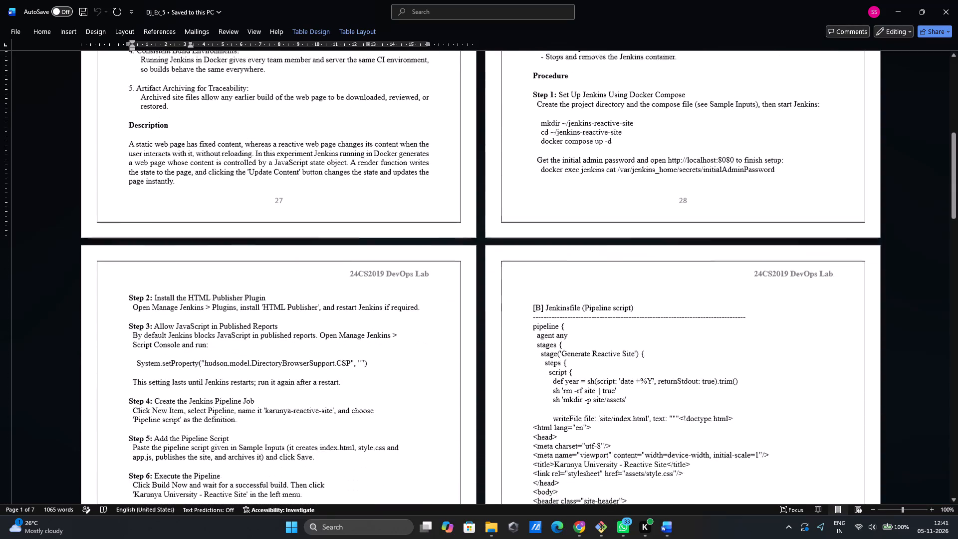
{"action": "scroll", "coordinate": [332, 247], "scroll_direction": "down", "scroll_amount": 12}
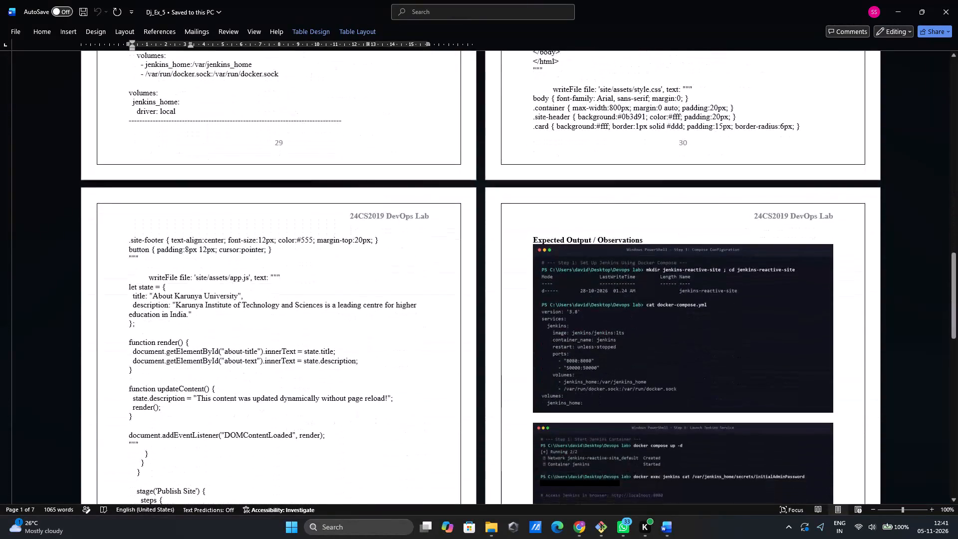
{"action": "scroll", "coordinate": [332, 247], "scroll_direction": "down", "scroll_amount": 3}
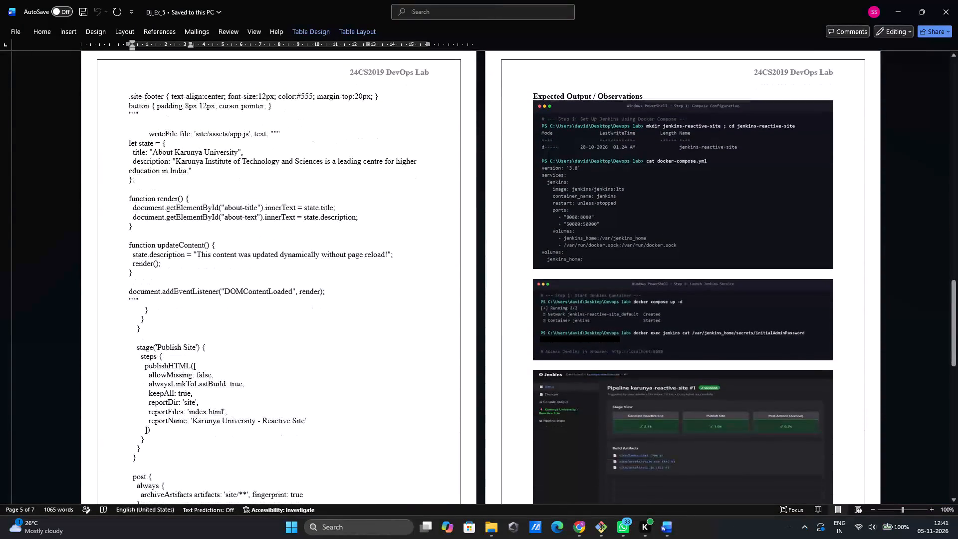
{"action": "scroll", "coordinate": [332, 247], "scroll_direction": "down", "scroll_amount": 5}
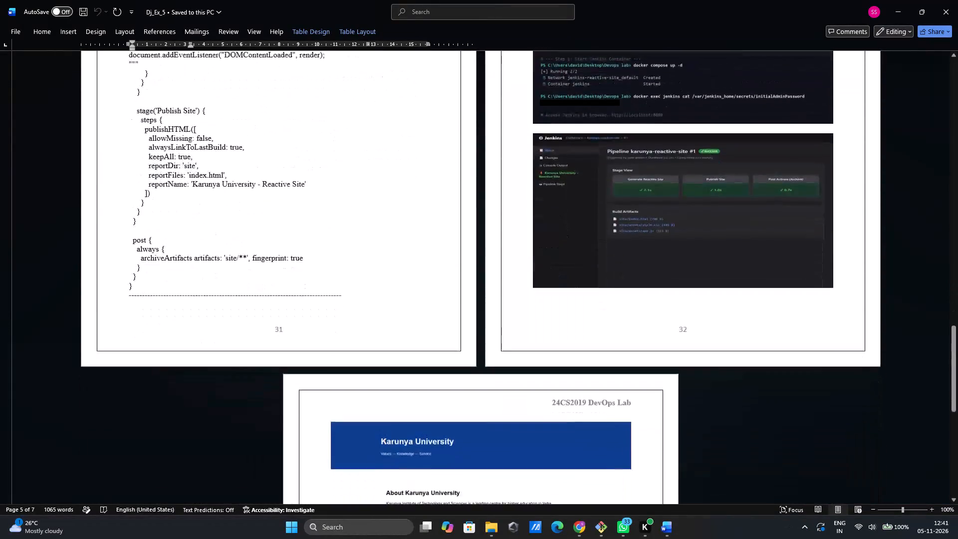
{"action": "scroll", "coordinate": [332, 247], "scroll_direction": "down", "scroll_amount": 3}
{"action": "scroll", "coordinate": [332, 247], "scroll_direction": "up", "scroll_amount": 18}
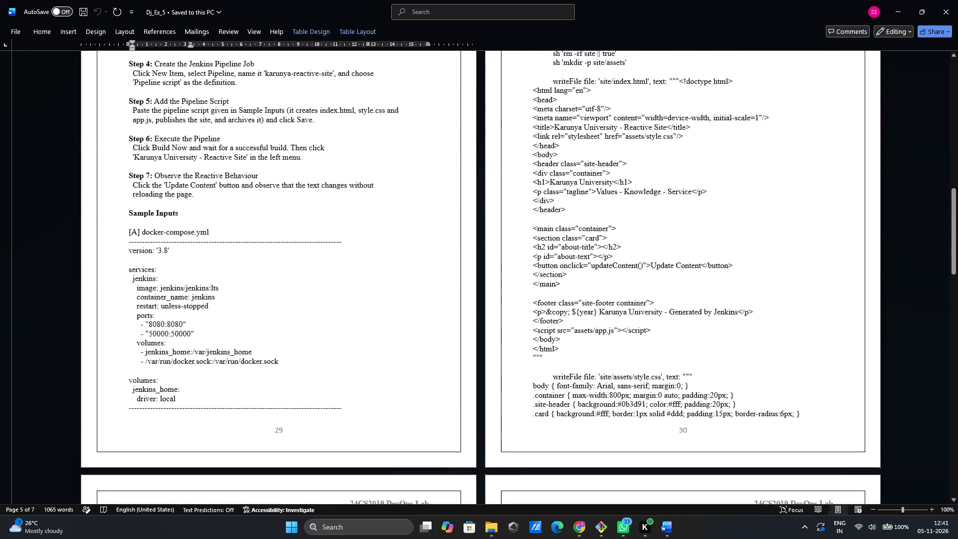
{"action": "scroll", "coordinate": [332, 247], "scroll_direction": "down", "scroll_amount": 20}
{"action": "scroll", "coordinate": [332, 247], "scroll_direction": "down", "scroll_amount": 3}
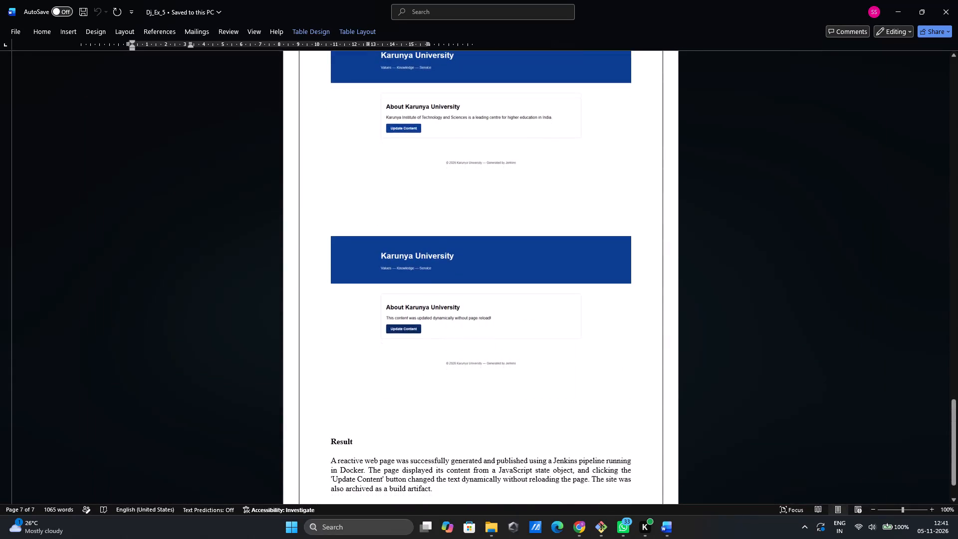
{"action": "scroll", "coordinate": [334, 250], "scroll_direction": "up", "scroll_amount": 17}
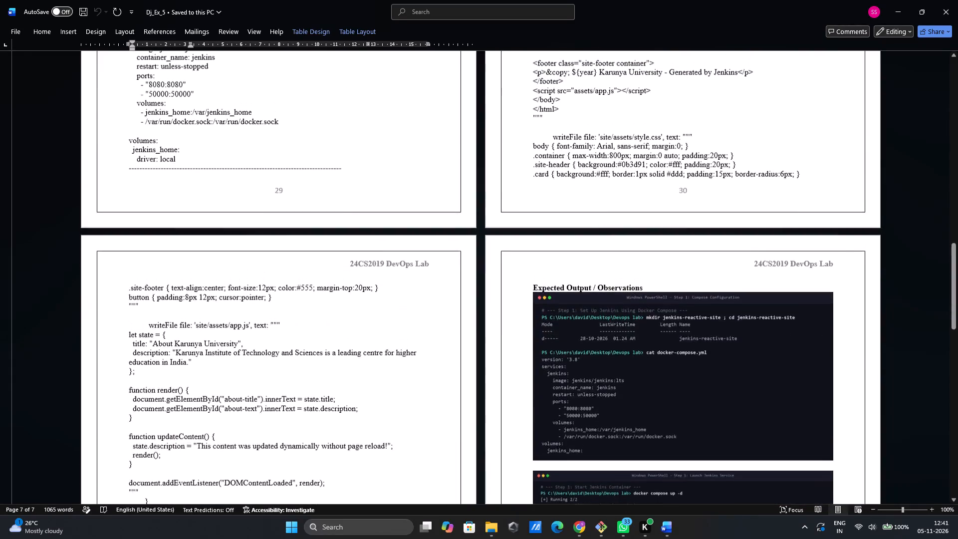
{"action": "scroll", "coordinate": [334, 250], "scroll_direction": "up", "scroll_amount": 20}
{"action": "scroll", "coordinate": [334, 250], "scroll_direction": "up", "scroll_amount": 6}
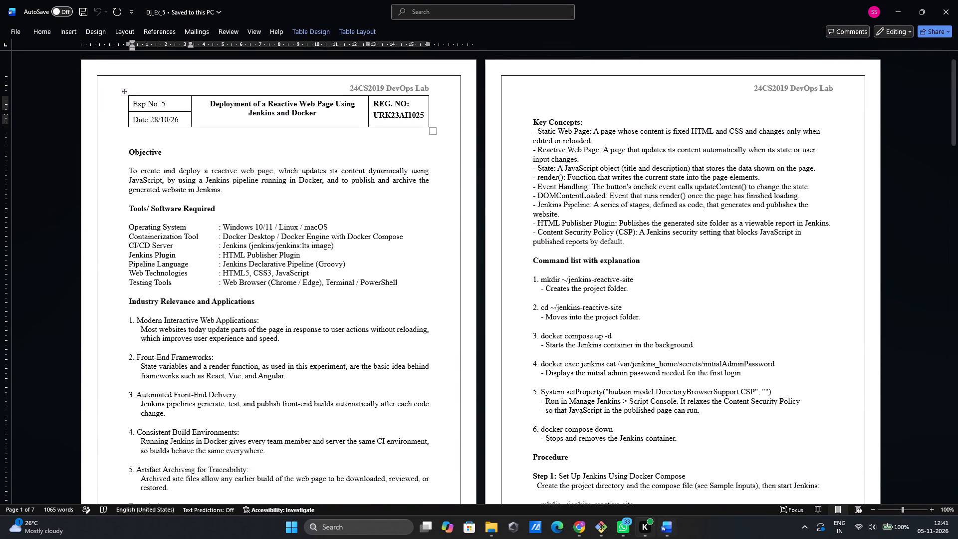
Check the scheduled date for Exercise 5 in the Google Classroom announcement in Chrome, and return to the Word report.
{"action": "left_click", "coordinate": [566, 523]}
{"action": "left_click", "coordinate": [429, 217]}
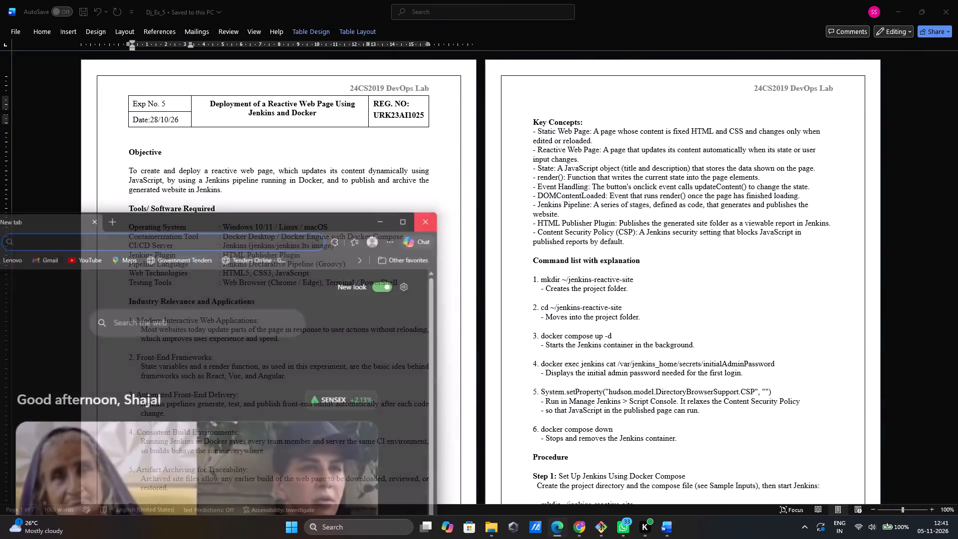
{"action": "left_click", "coordinate": [581, 529]}
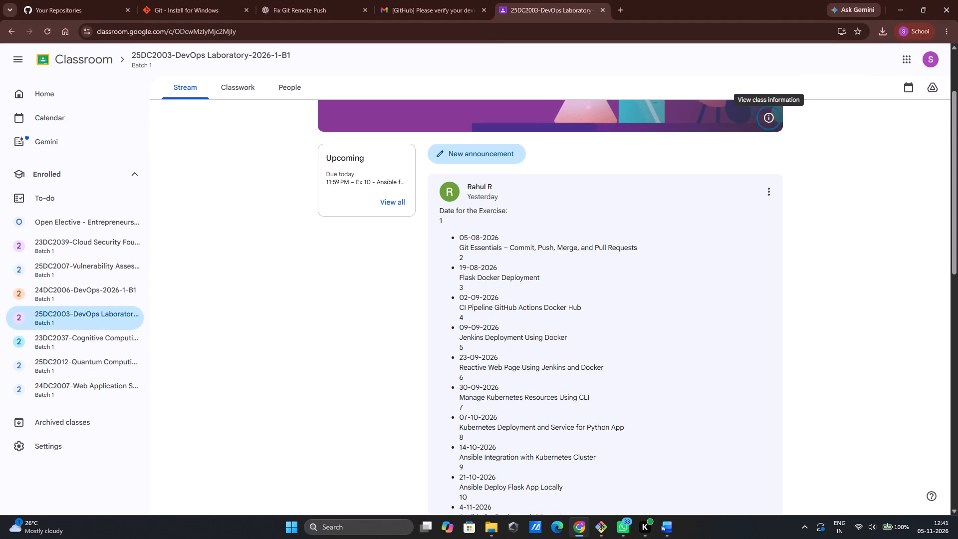
{"action": "scroll", "coordinate": [664, 330], "scroll_direction": "down", "scroll_amount": 1}
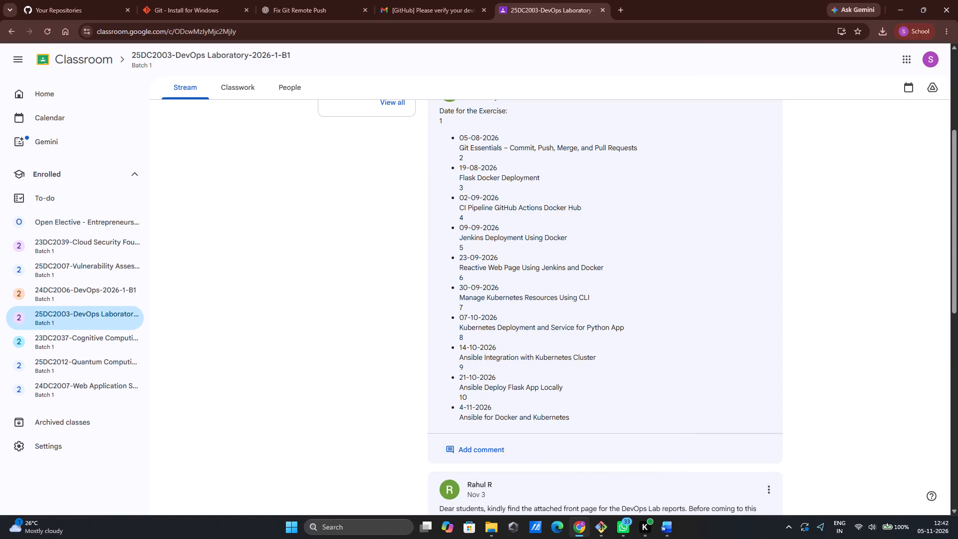
{"action": "scroll", "coordinate": [657, 382], "scroll_direction": "up", "scroll_amount": 4}
{"action": "scroll", "coordinate": [657, 382], "scroll_direction": "down", "scroll_amount": 1}
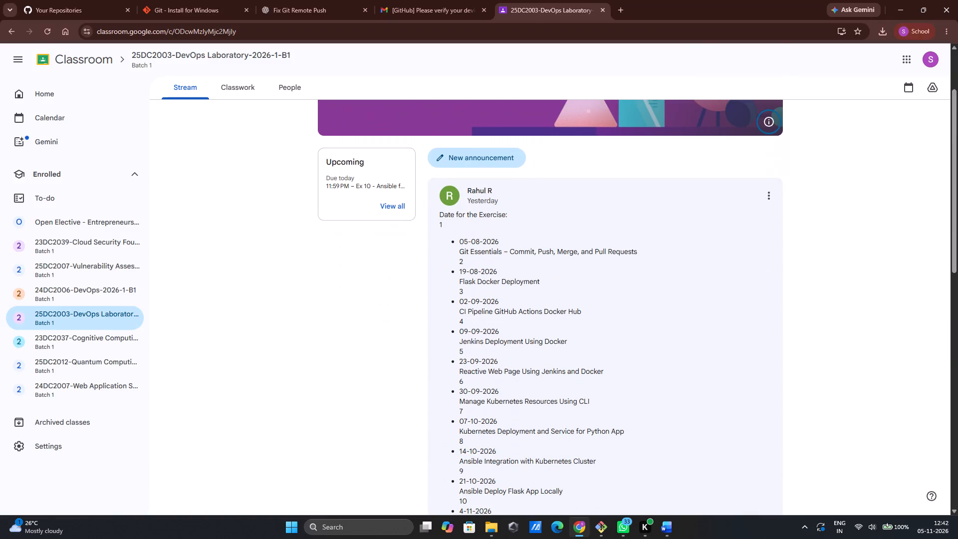
{"action": "scroll", "coordinate": [657, 382], "scroll_direction": "down", "scroll_amount": 1}
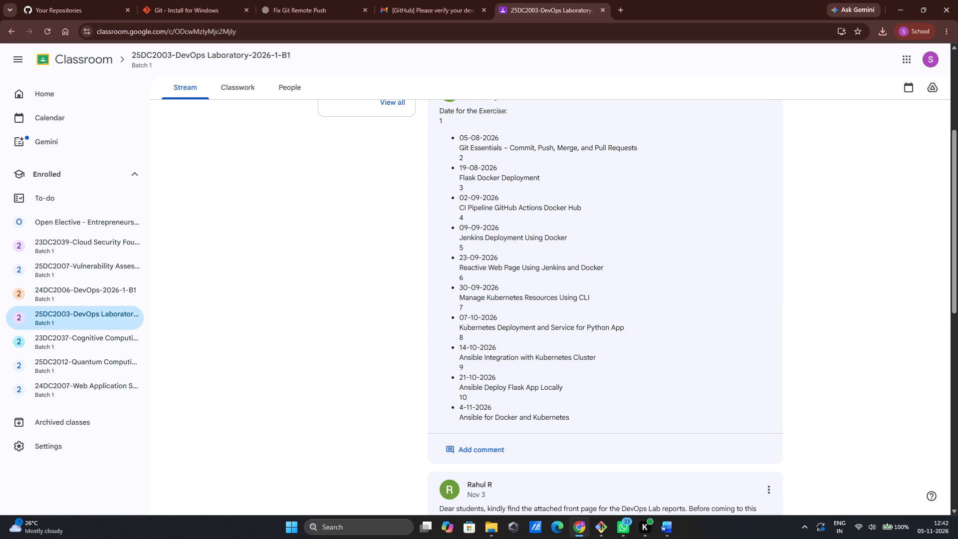
{"action": "left_click", "coordinate": [663, 528]}
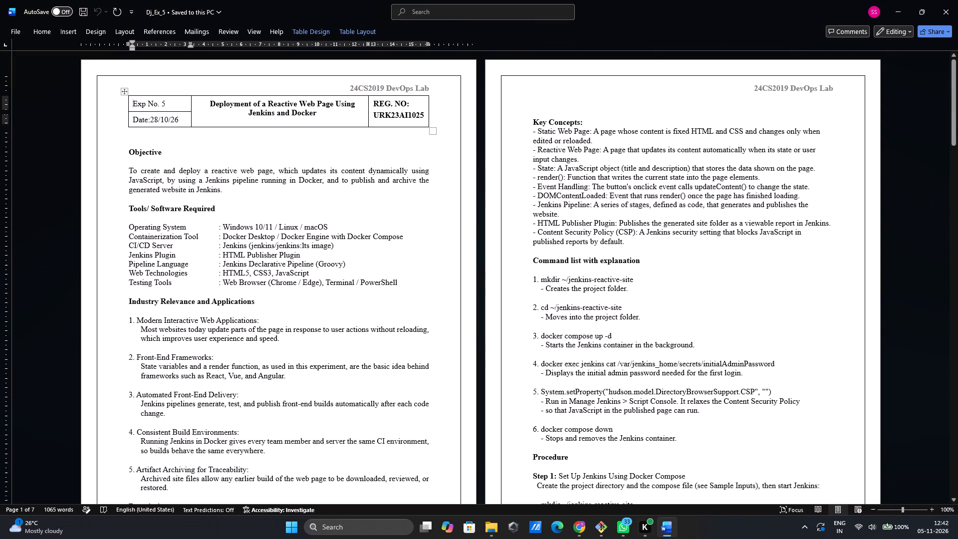
{"action": "left_click", "coordinate": [581, 530]}
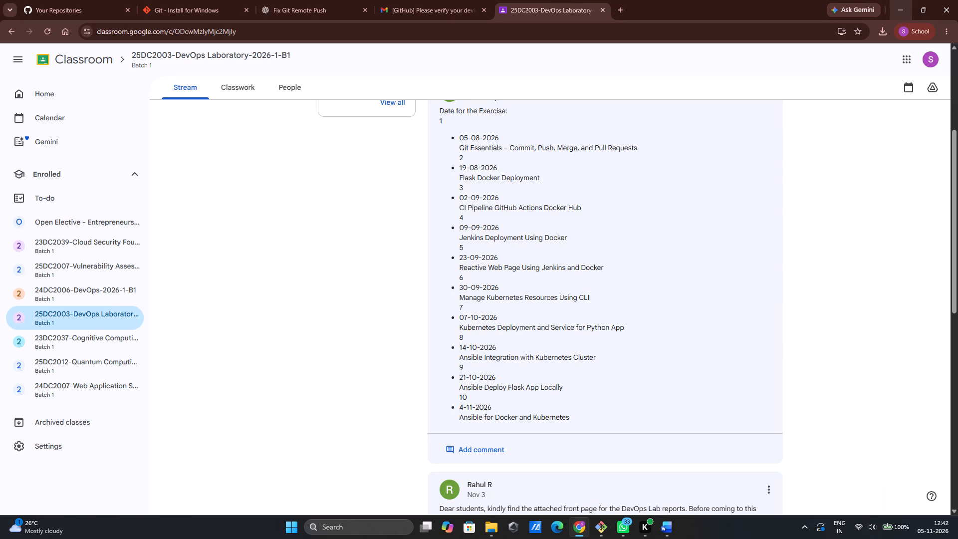
{"action": "left_click", "coordinate": [907, 4]}
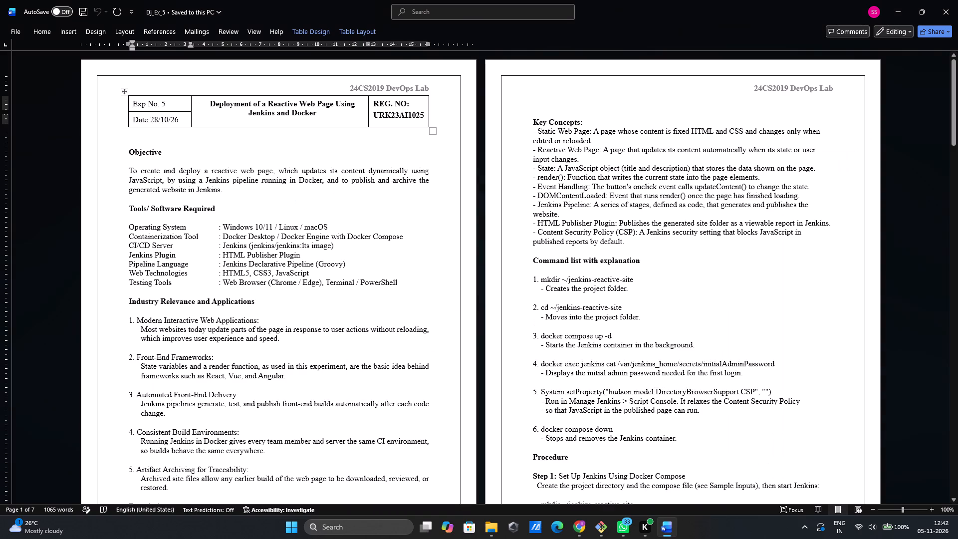
Set the date in the Exercise 5 header table to 23/09/26.
{"action": "left_click", "coordinate": [157, 120]}
{"action": "key", "text": "BackSpace"}
{"action": "key", "text": "3"}
{"action": "key", "text": "Right"}
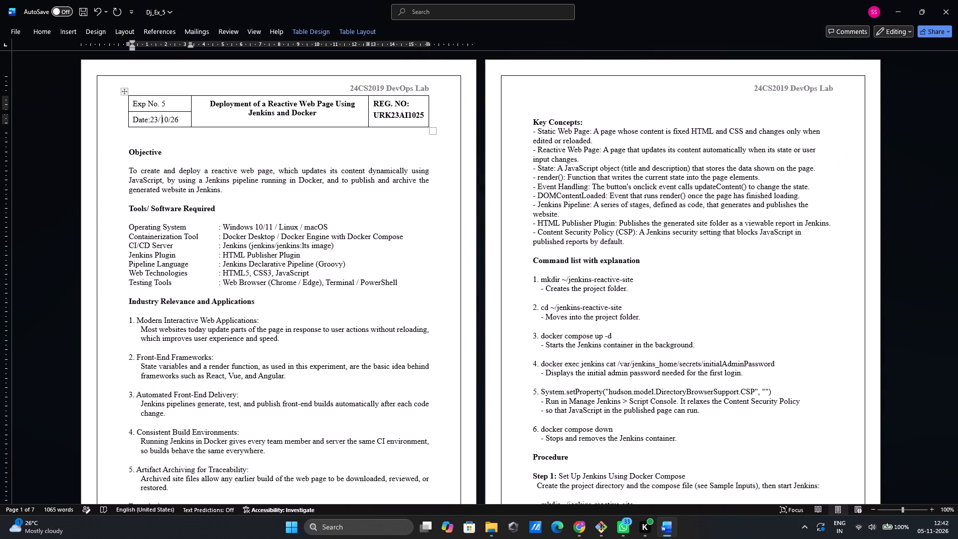
{"action": "key", "text": "Right"}
{"action": "key", "text": "Right"}
{"action": "key", "text": "BackSpace"}
{"action": "key", "text": "BackSpace"}
{"action": "type", "text": "09"}
Change the registration number in the Exercise 5 header table to the first student's registration number.
{"action": "left_click", "coordinate": [384, 116]}
{"action": "key", "text": "BackSpace"}
{"action": "key", "text": "l"}
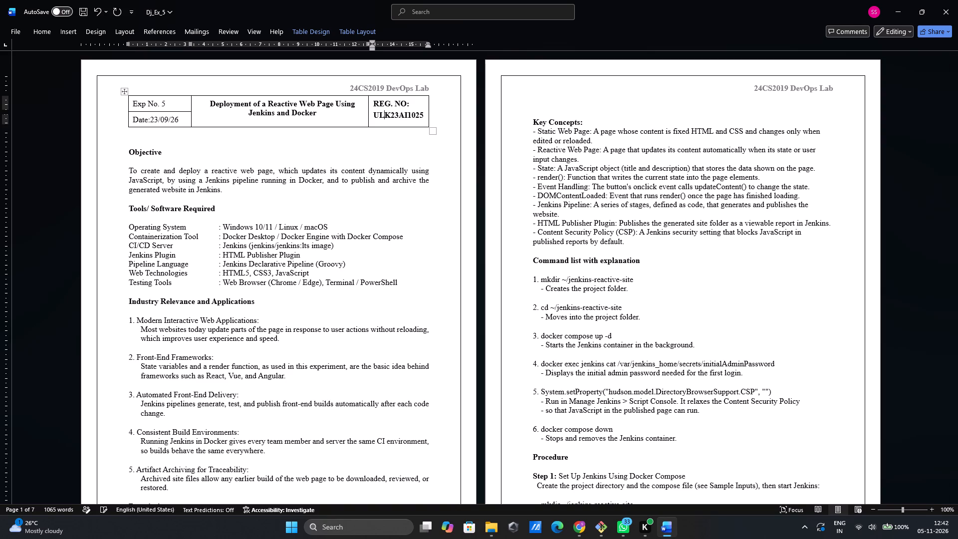
{"action": "key", "text": "Right"}
{"action": "key", "text": "Right"}
{"action": "key", "text": "Right"}
{"action": "key", "text": "Delete"}
{"action": "key", "text": "Delete"}
{"action": "type", "text": "CO"}
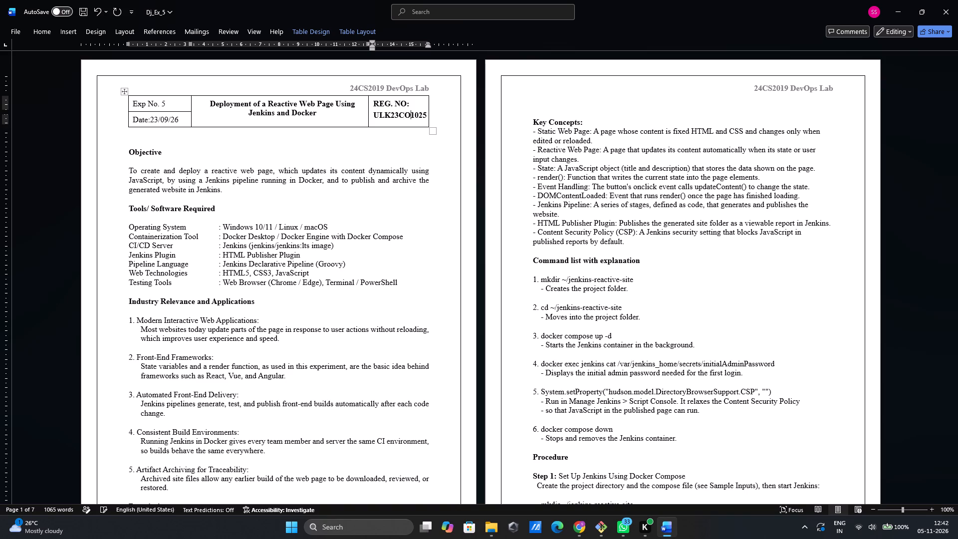
{"action": "key", "text": "Right"}
{"action": "key", "text": "Right"}
{"action": "key", "text": "Delete"}
{"action": "key", "text": "Delete"}
{"action": "key", "text": "1"}
{"action": "key", "text": "BackSpace"}
{"action": "type", "text": "01"}
Save the edited Exercise 5 report document.
{"action": "left_click", "coordinate": [6, 28]}
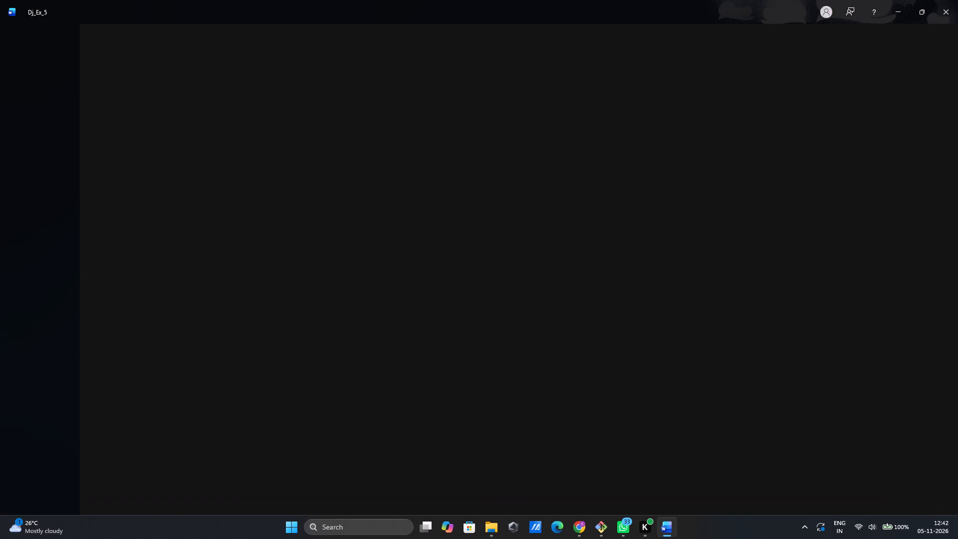
{"action": "left_click", "coordinate": [37, 161]}
Export the Exercise 5 report as a PDF named DEV_Ex_5 in the Downloads folder, and close the PDF preview.
{"action": "left_click", "coordinate": [18, 28]}
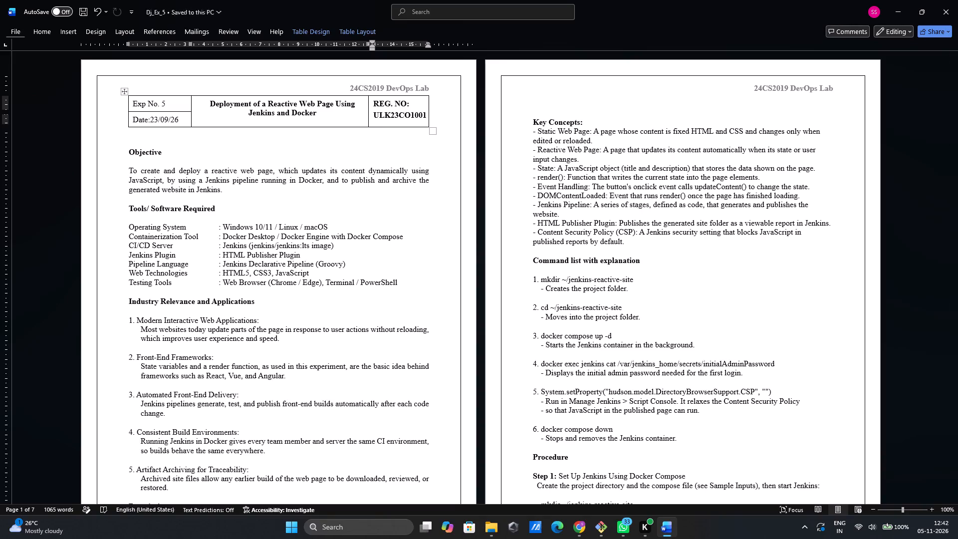
{"action": "left_click", "coordinate": [43, 189]}
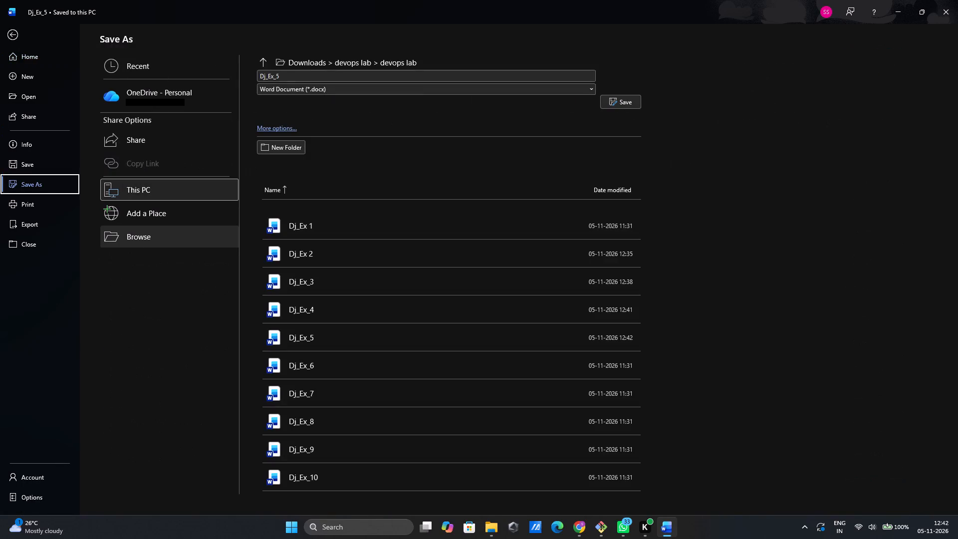
{"action": "left_click", "coordinate": [165, 247]}
{"action": "left_click", "coordinate": [98, 212]}
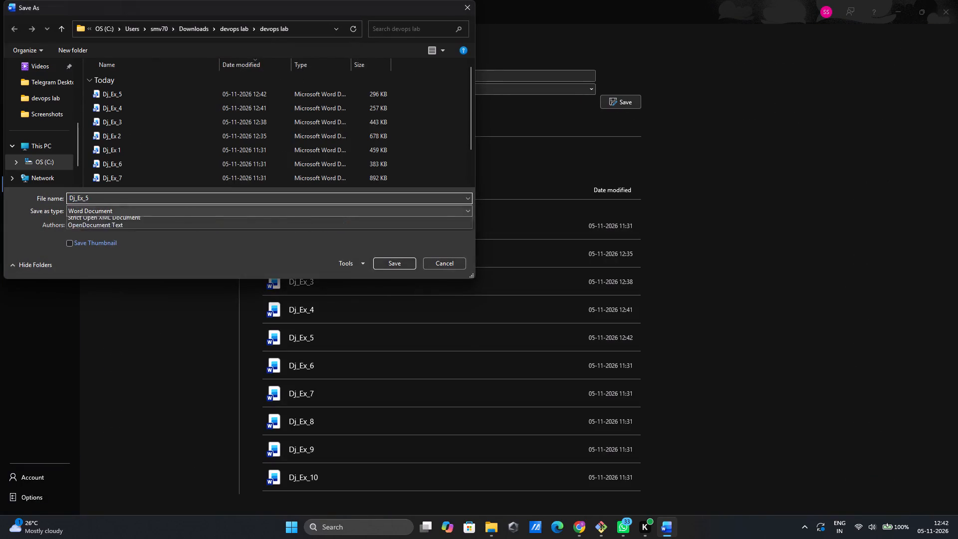
{"action": "left_click", "coordinate": [89, 265]}
{"action": "left_click", "coordinate": [74, 199]}
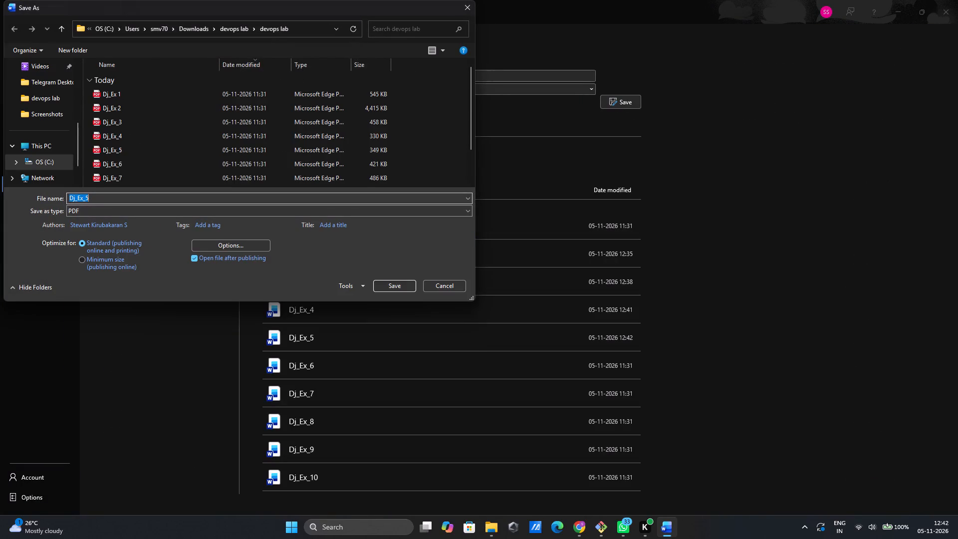
{"action": "left_click", "coordinate": [75, 199]}
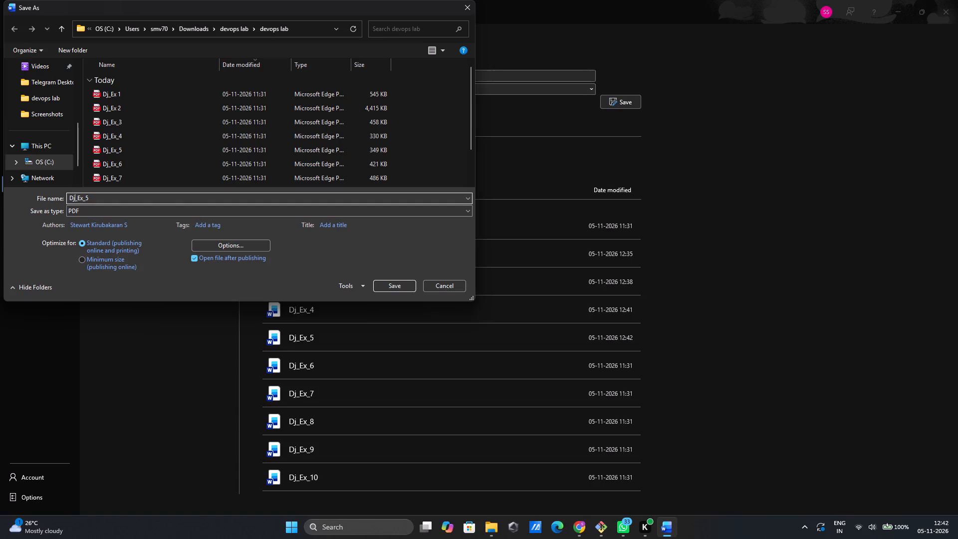
{"action": "key", "text": "BackSpace"}
{"action": "key", "text": "BackSpace"}
{"action": "type", "text": "DEV"}
{"action": "scroll", "coordinate": [21, 144], "scroll_direction": "up", "scroll_amount": 5}
{"action": "left_click", "coordinate": [31, 147]}
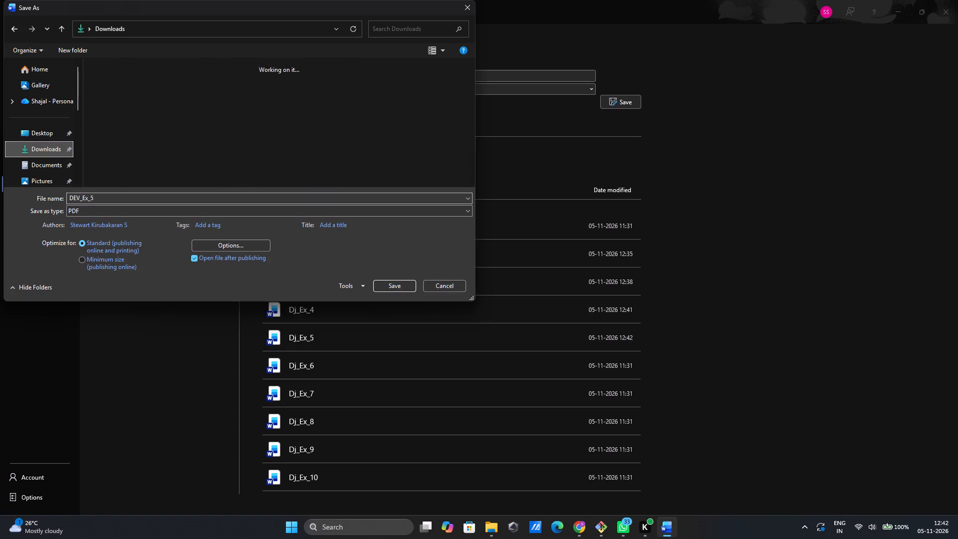
{"action": "left_click", "coordinate": [389, 285]}
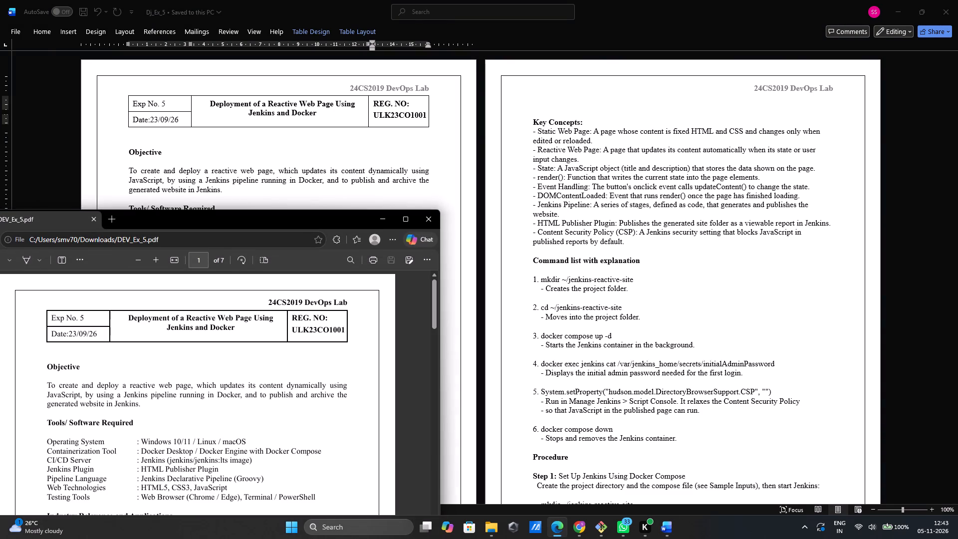
{"action": "left_click", "coordinate": [433, 225]}
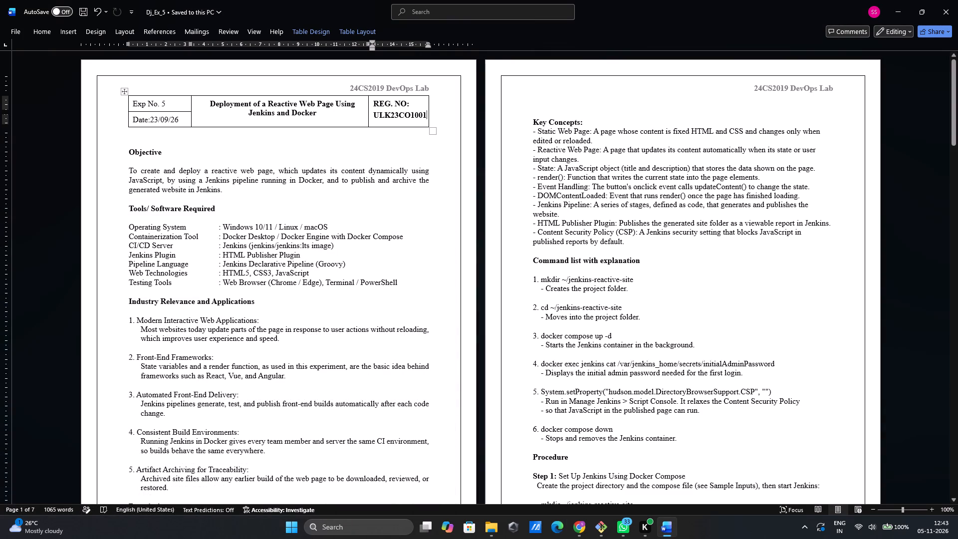
Change the registration number in the Exercise 5 header table to the second student's registration number.
{"action": "left_click", "coordinate": [388, 114]}
{"action": "key", "text": "Left"}
{"action": "key", "text": "BackSpace"}
{"action": "key", "text": "r"}
{"action": "key", "text": "Right"}
{"action": "key", "text": "Right"}
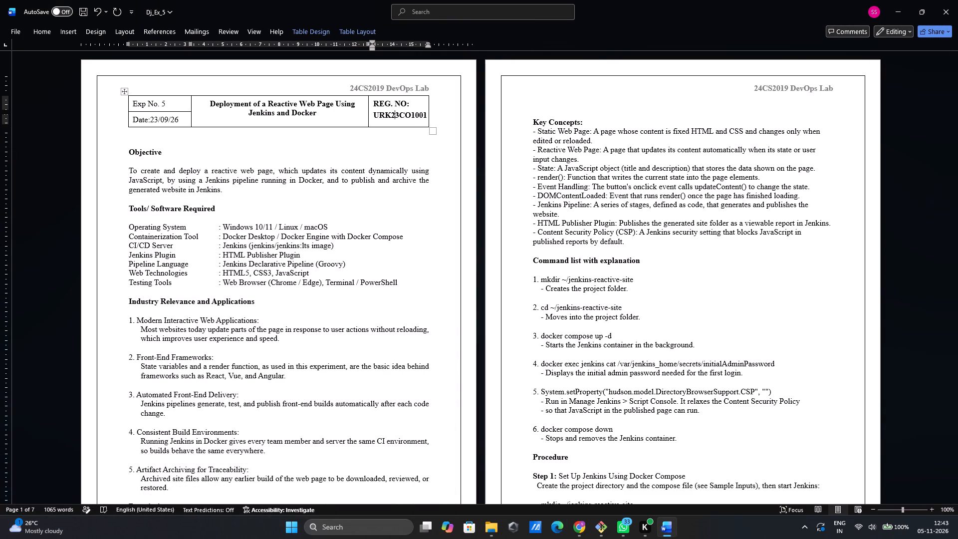
{"action": "key", "text": "Right"}
{"action": "key", "text": "Right"}
{"action": "key", "text": "Right"}
{"action": "key", "text": "Delete"}
{"action": "key", "text": "Delete"}
{"action": "key", "text": "Delete"}
{"action": "key", "text": "Delete"}
{"action": "type", "text": "2012"}
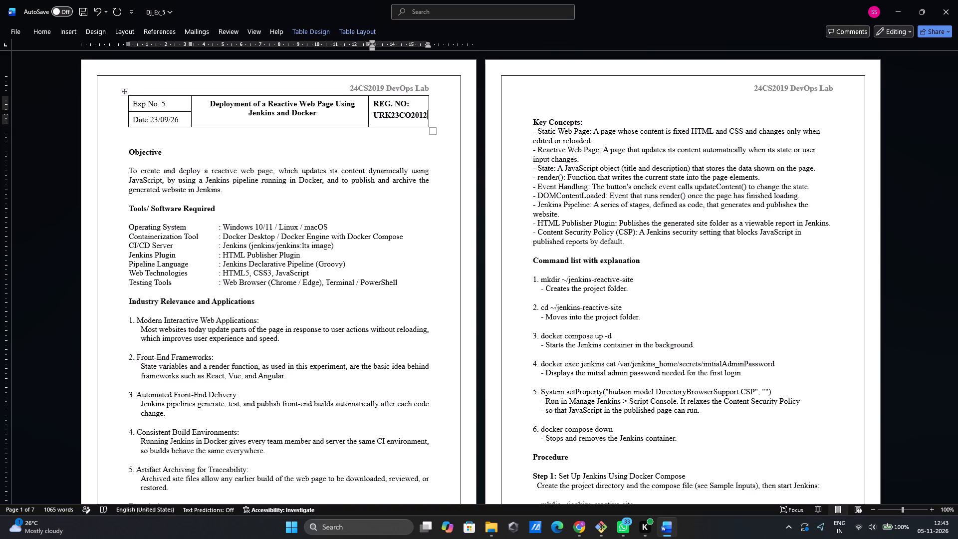
Export the Exercise 5 report as a PDF named GIF_Ex_5 in the Downloads folder, and close the PDF preview.
{"action": "left_click", "coordinate": [8, 32]}
{"action": "left_click", "coordinate": [51, 185]}
{"action": "left_click", "coordinate": [127, 238]}
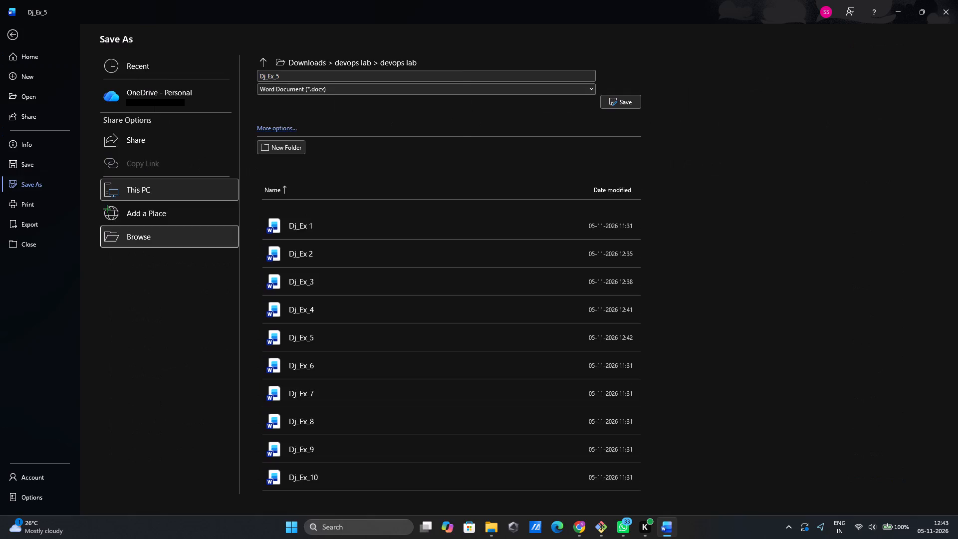
{"action": "left_click", "coordinate": [102, 211]}
{"action": "left_click", "coordinate": [89, 264]}
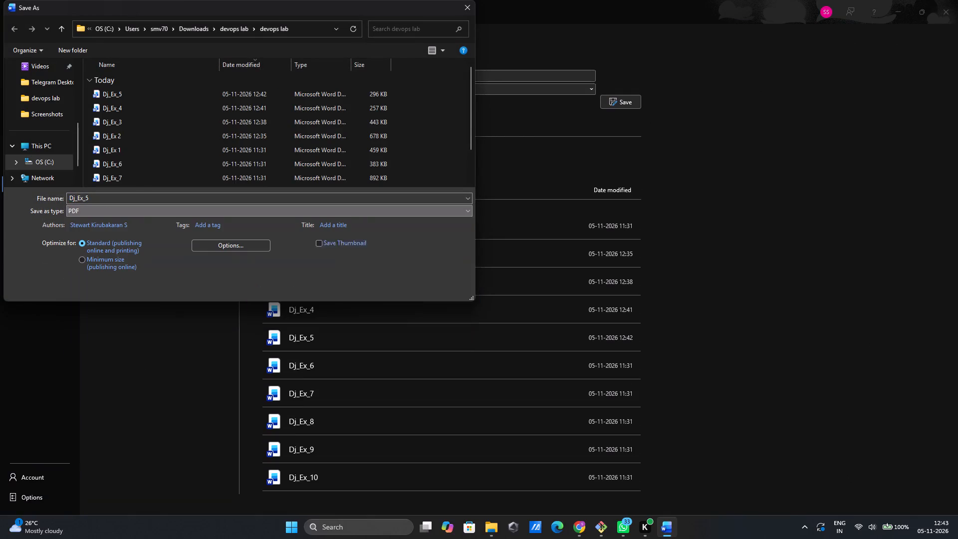
{"action": "left_click", "coordinate": [75, 196]}
{"action": "left_click", "coordinate": [76, 197]}
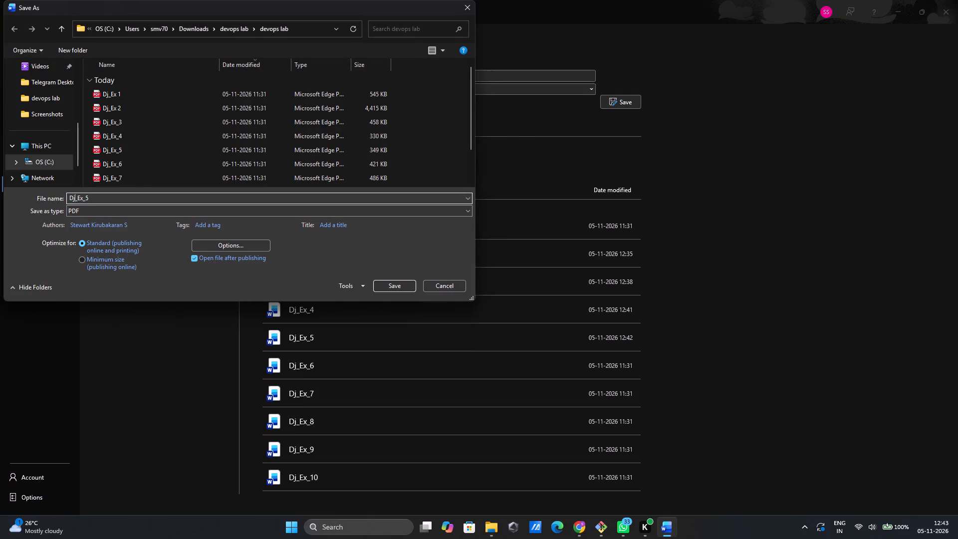
{"action": "key", "text": "BackSpace"}
{"action": "key", "text": "BackSpace"}
{"action": "key", "text": "BackSpace"}
{"action": "type", "text": "GIF"}
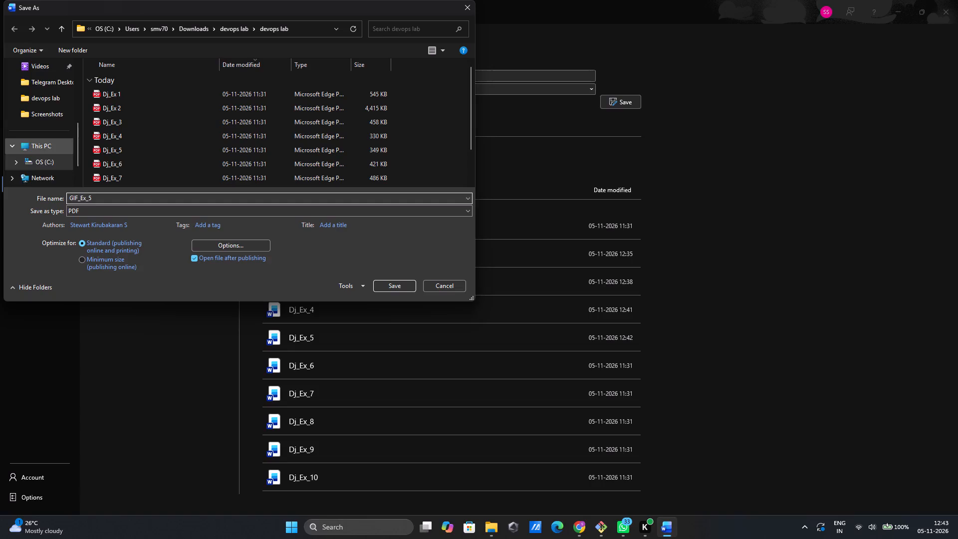
{"action": "scroll", "coordinate": [51, 139], "scroll_direction": "up", "scroll_amount": 3}
{"action": "left_click", "coordinate": [54, 158]}
{"action": "left_click", "coordinate": [54, 152]}
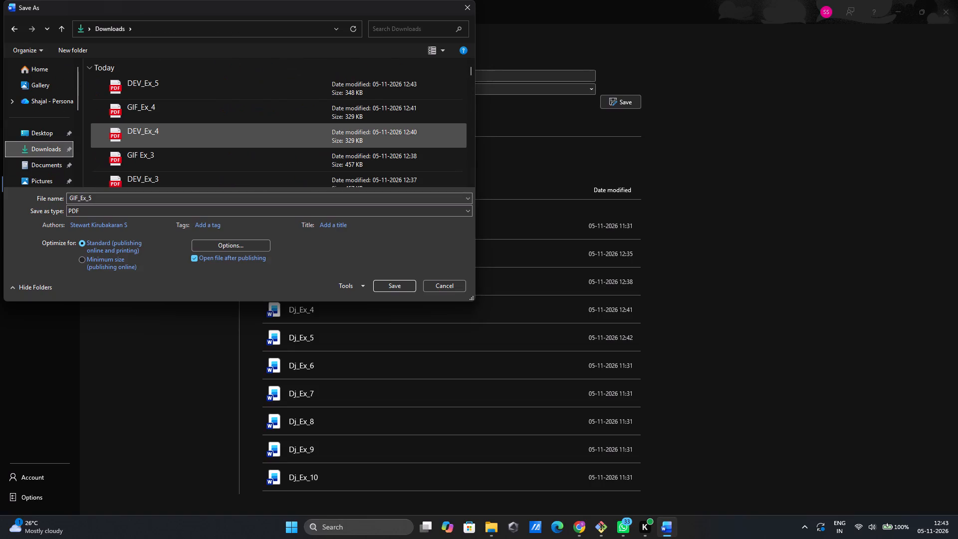
{"action": "left_click", "coordinate": [392, 284]}
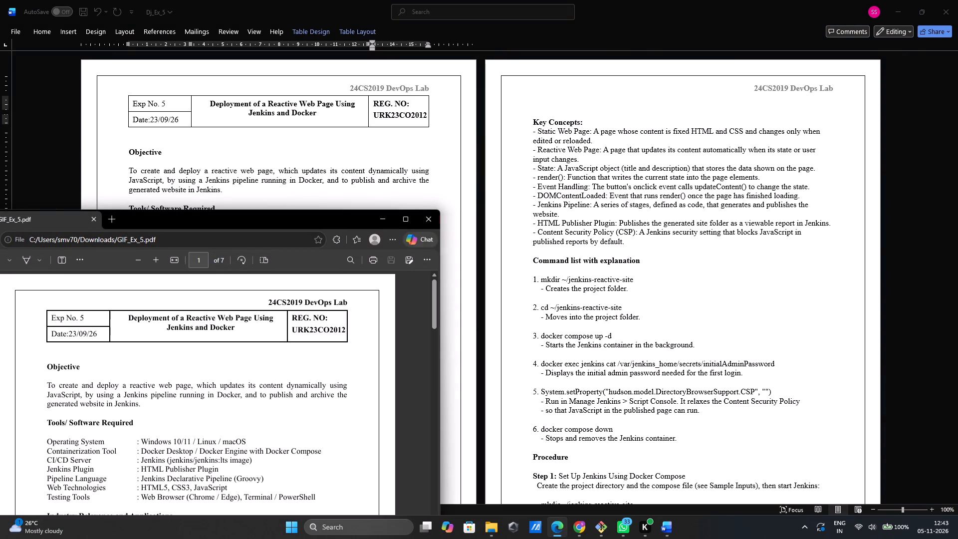
{"action": "left_click", "coordinate": [432, 217]}
Check the exercise dates in the Google Classroom announcement in Chrome, and return to the Word report.
{"action": "left_click", "coordinate": [583, 531]}
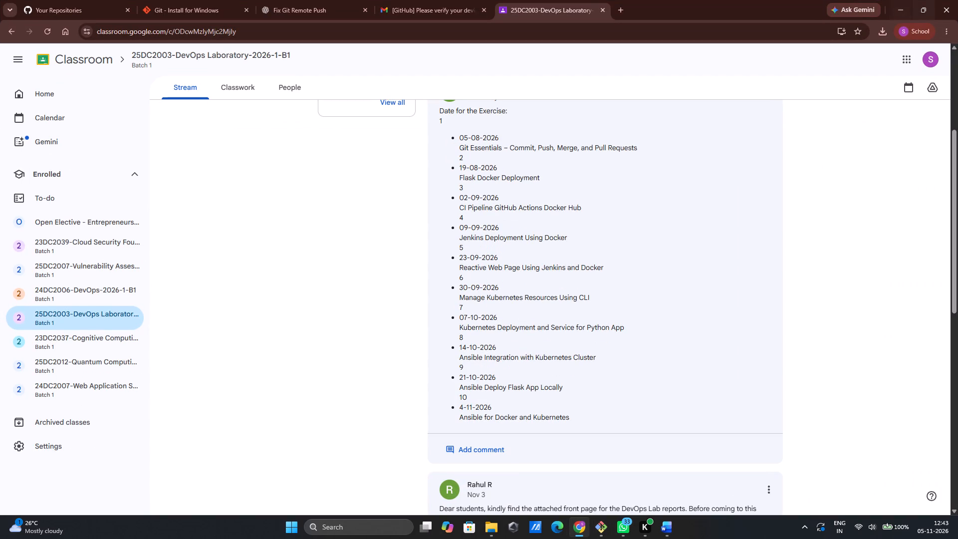
{"action": "left_click", "coordinate": [895, 5]}
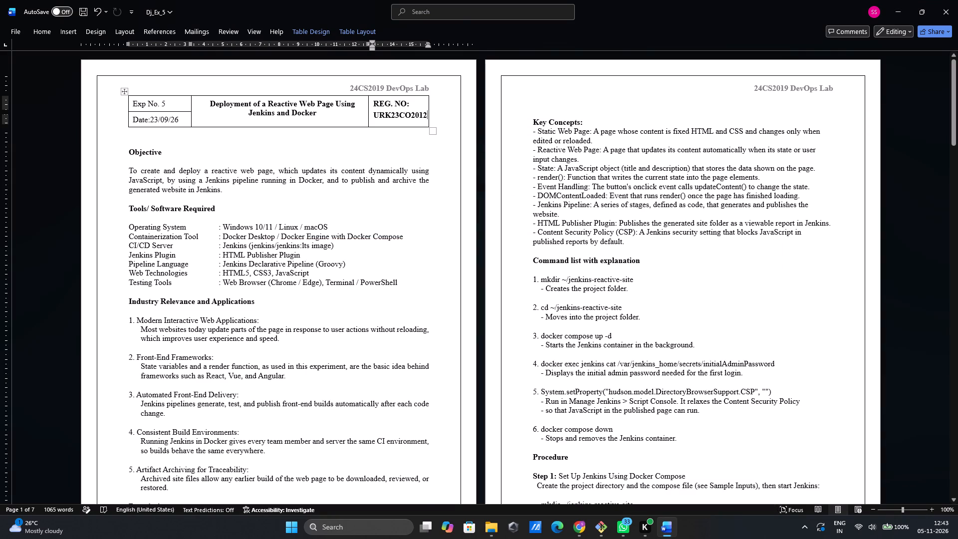
Close the Exercise 5 report, saving its changes to the Word document.
{"action": "left_click", "coordinate": [952, 0]}
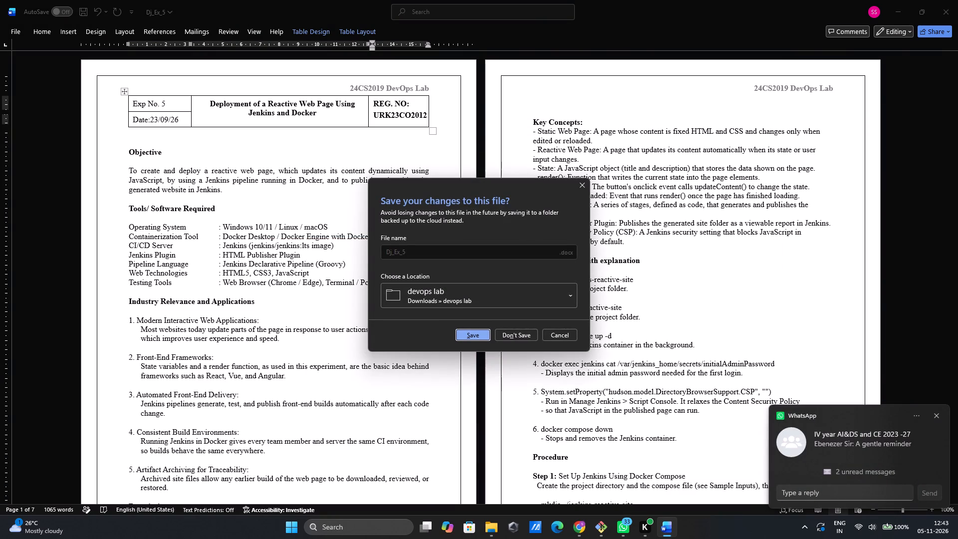
{"action": "left_click", "coordinate": [473, 334]}
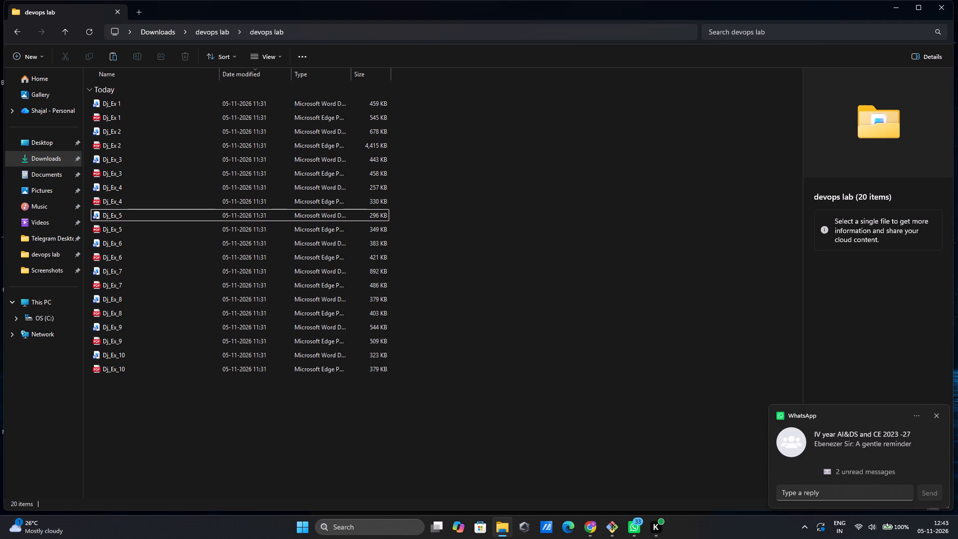
Open the Dj_Ex_6 Word document from the inner devops lab folder in Downloads and enable editing.
{"action": "left_click", "coordinate": [40, 161]}
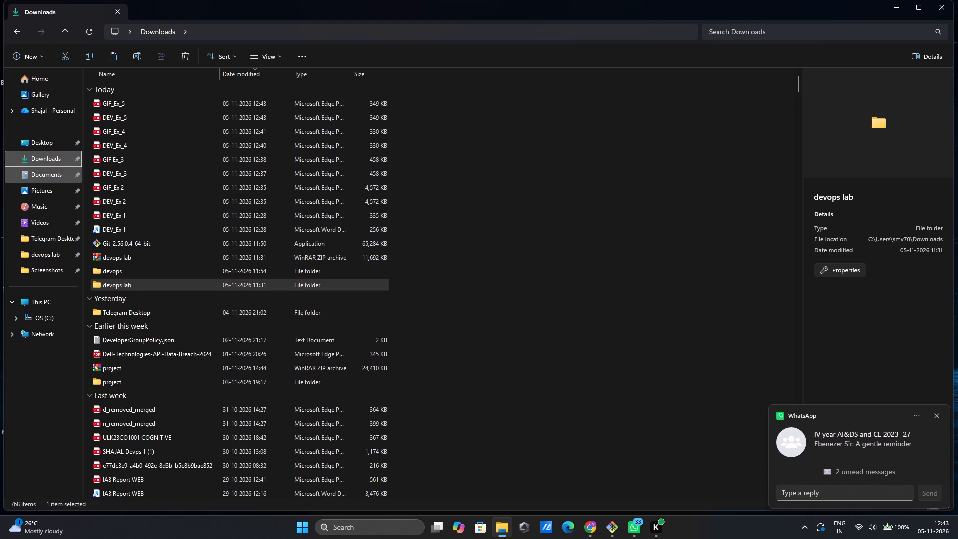
{"action": "double_click", "coordinate": [129, 287]}
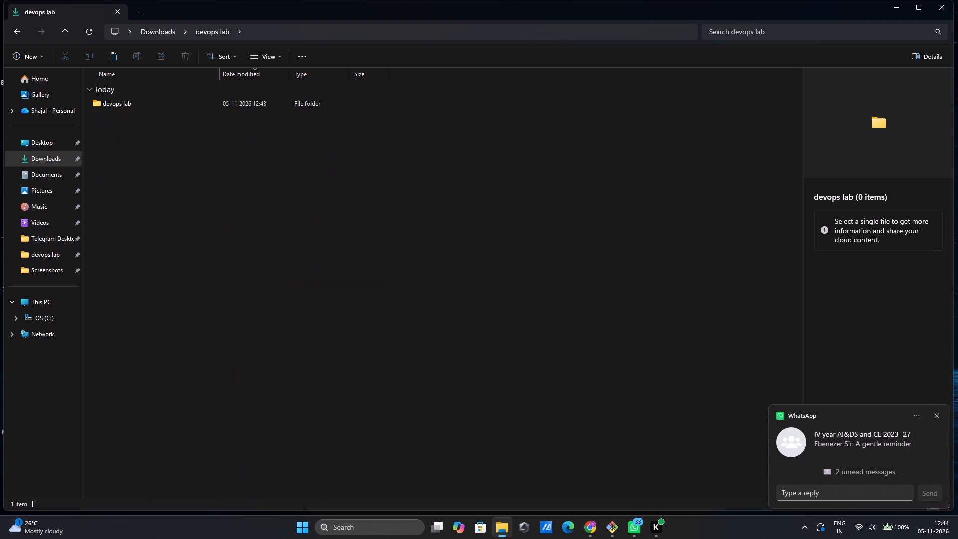
{"action": "double_click", "coordinate": [163, 106]}
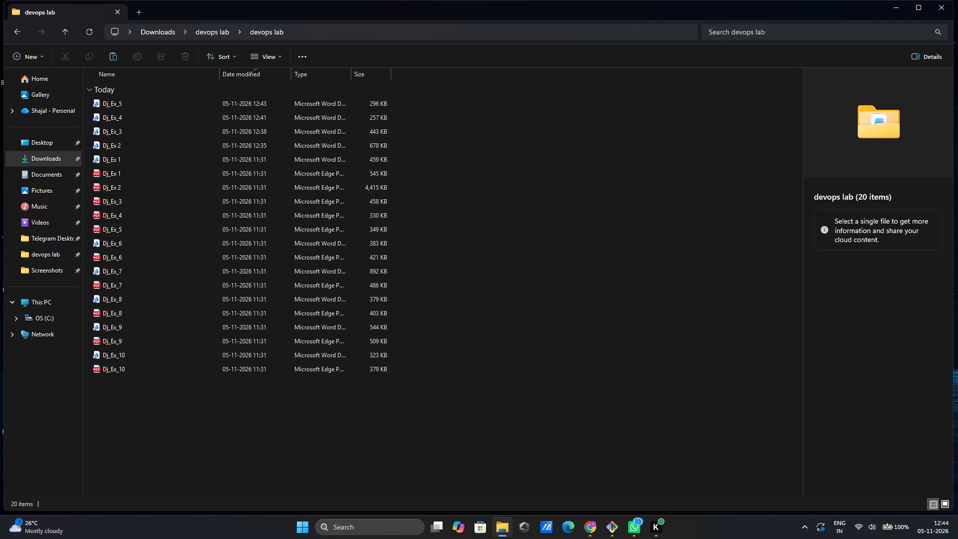
{"action": "double_click", "coordinate": [138, 247]}
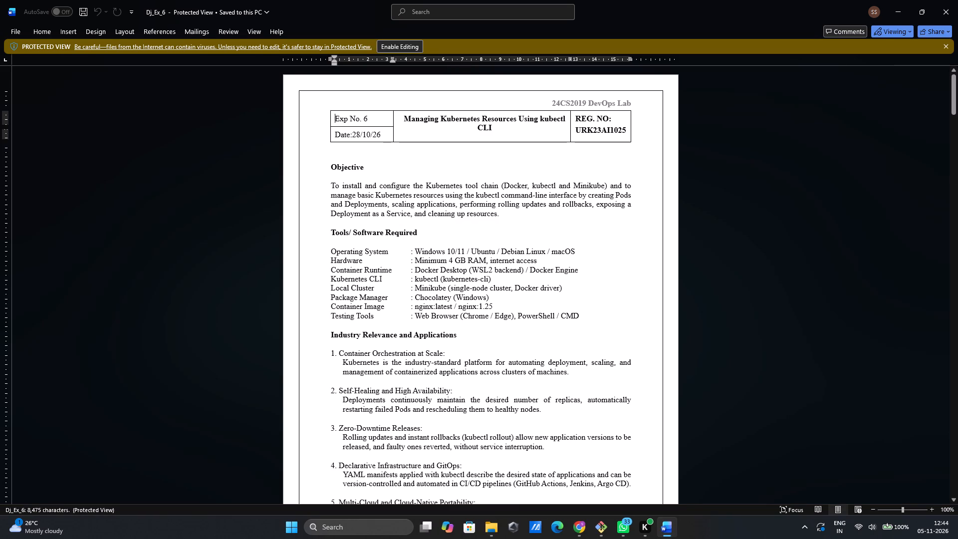
{"action": "left_click", "coordinate": [394, 44]}
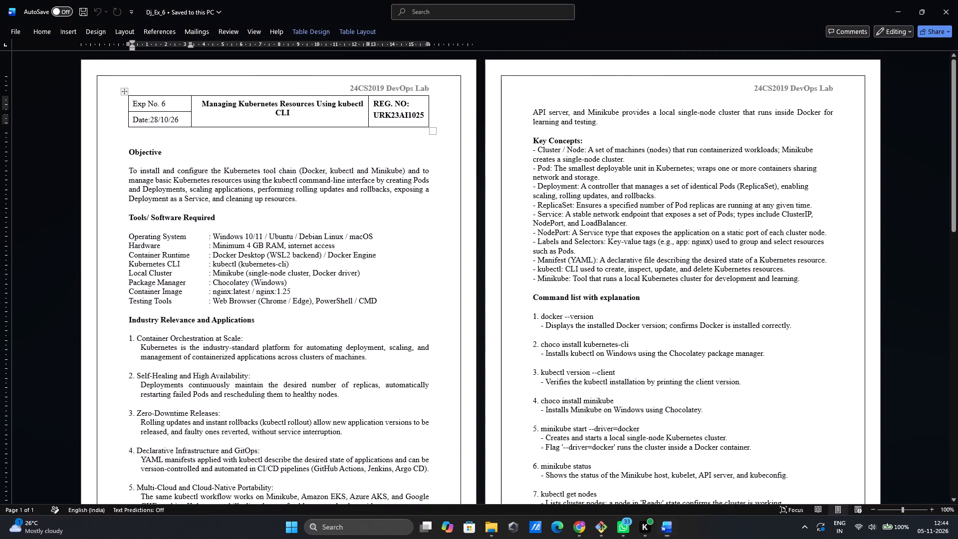
Look through the Exercise 6 report's commands, procedure, sample inputs and output screenshots.
{"action": "scroll", "coordinate": [401, 164], "scroll_direction": "down", "scroll_amount": 2}
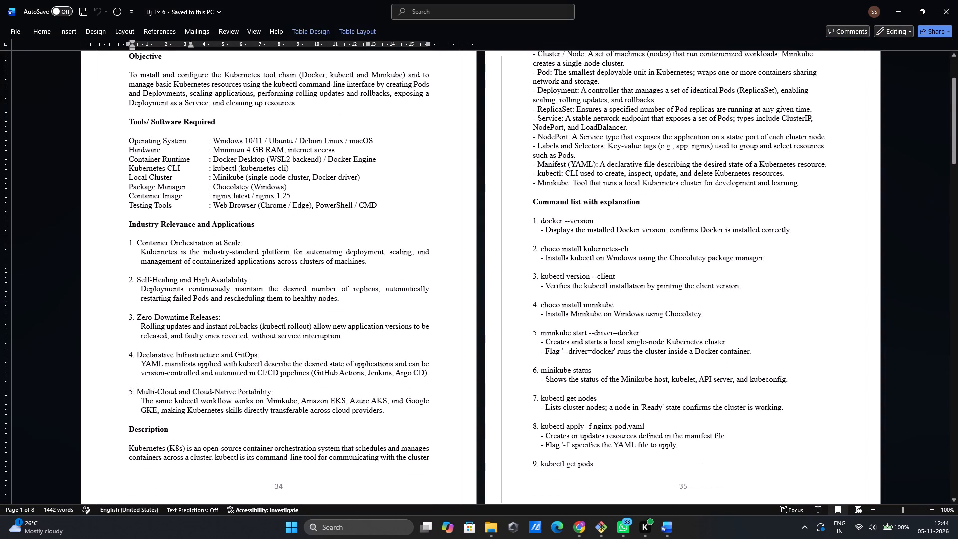
{"action": "scroll", "coordinate": [382, 136], "scroll_direction": "down", "scroll_amount": 9}
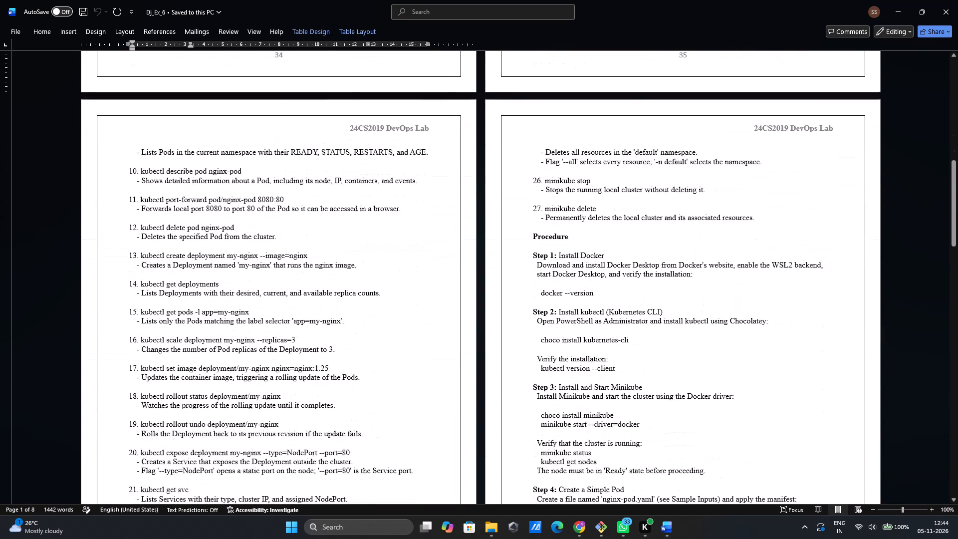
{"action": "scroll", "coordinate": [378, 135], "scroll_direction": "down", "scroll_amount": 9}
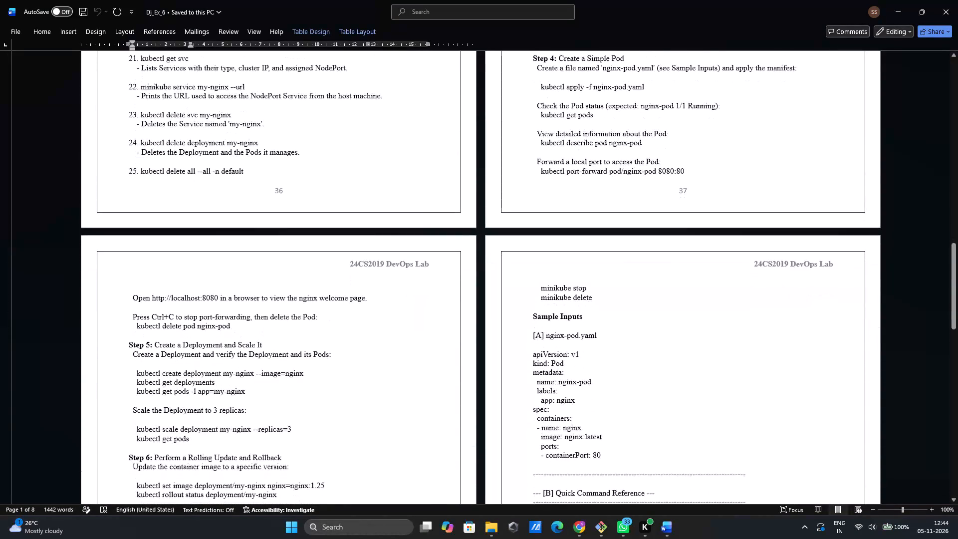
{"action": "scroll", "coordinate": [374, 136], "scroll_direction": "down", "scroll_amount": 8}
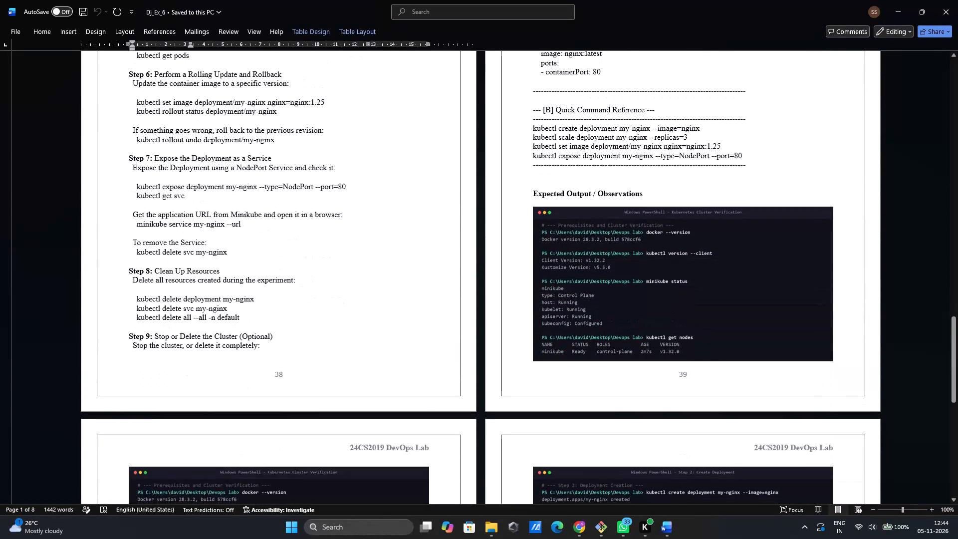
{"action": "scroll", "coordinate": [650, 268], "scroll_direction": "down", "scroll_amount": 6}
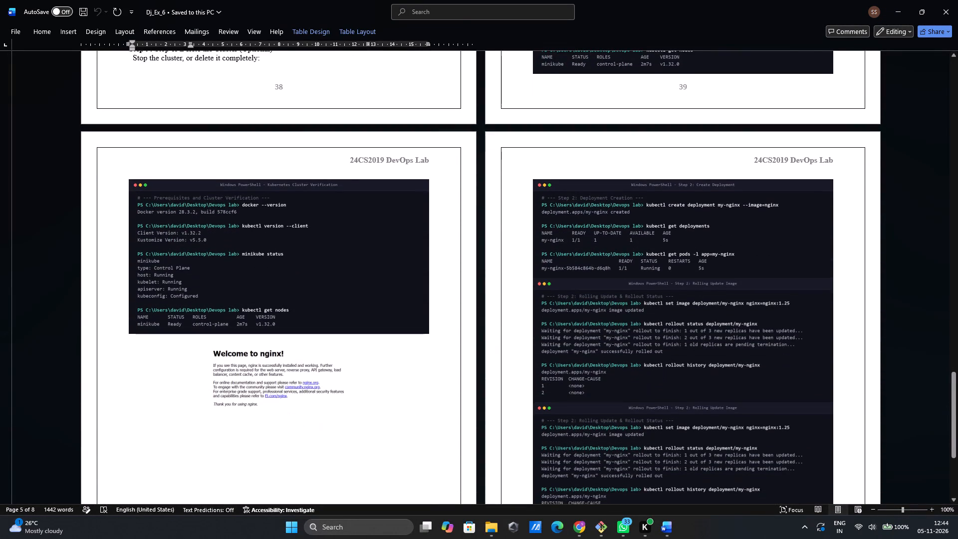
{"action": "scroll", "coordinate": [590, 241], "scroll_direction": "down", "scroll_amount": 8}
{"action": "scroll", "coordinate": [592, 246], "scroll_direction": "up", "scroll_amount": 9}
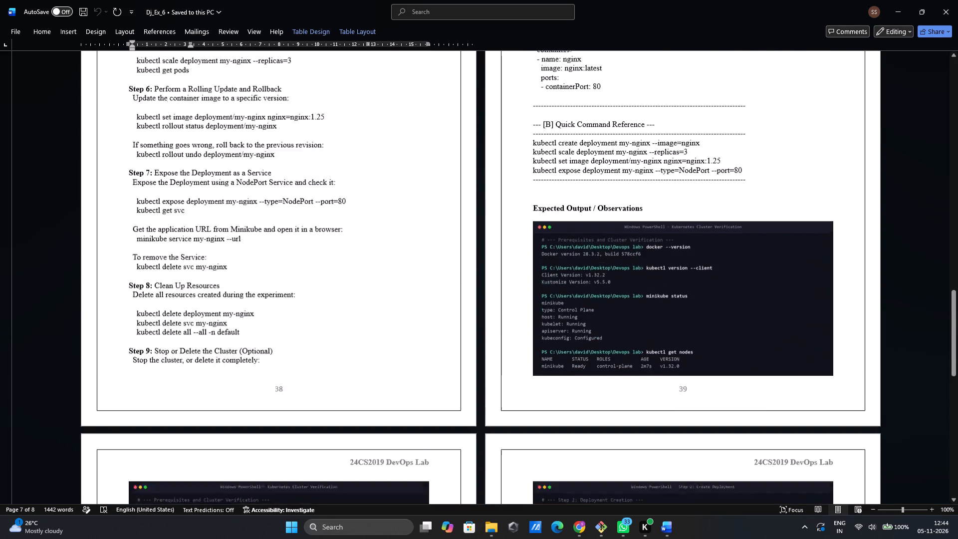
Check the Exercise 6 date in the Classroom announcement in Chrome and set the Word report's header date to 30/09/26.
{"action": "scroll", "coordinate": [591, 243], "scroll_direction": "up", "scroll_amount": 20}
{"action": "scroll", "coordinate": [591, 243], "scroll_direction": "up", "scroll_amount": 14}
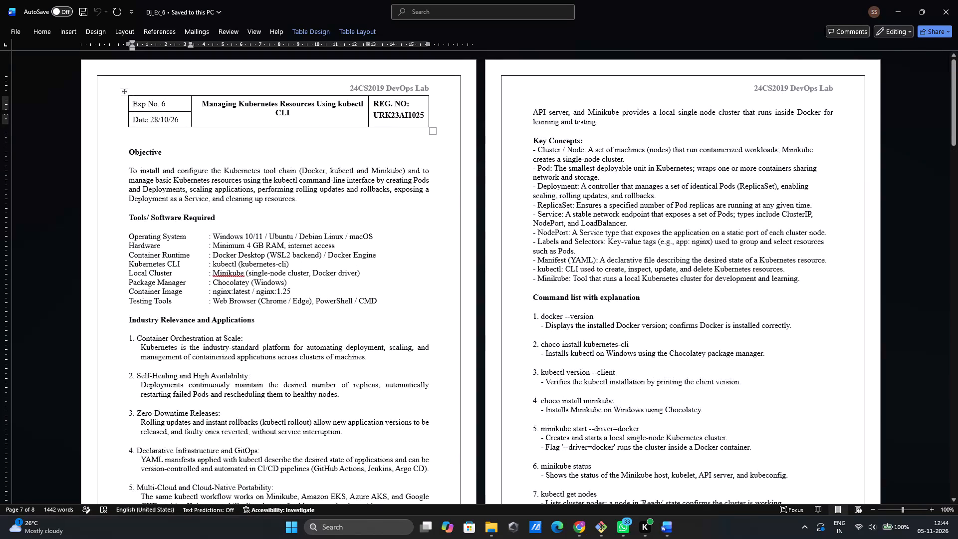
{"action": "left_click", "coordinate": [583, 531]}
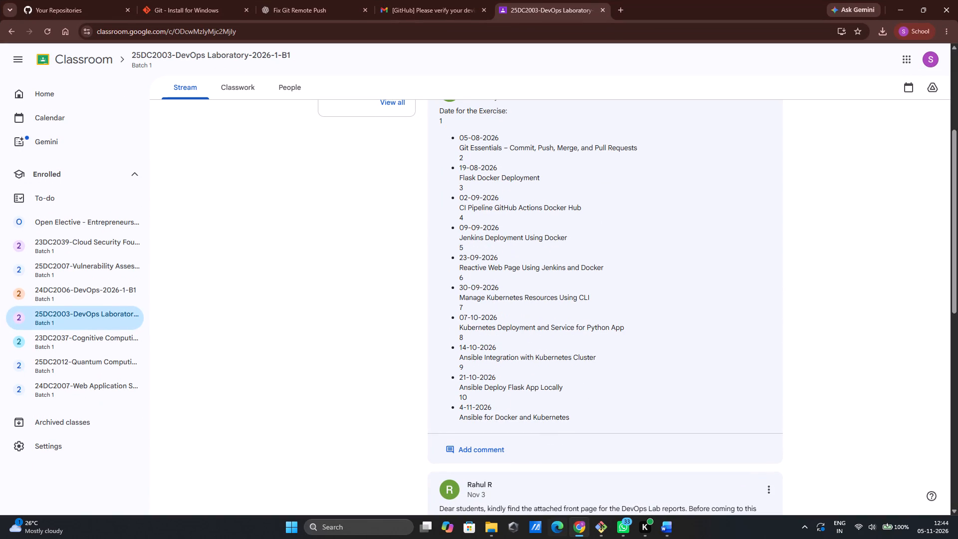
{"action": "left_click", "coordinate": [898, 6]}
{"action": "left_click", "coordinate": [158, 118]}
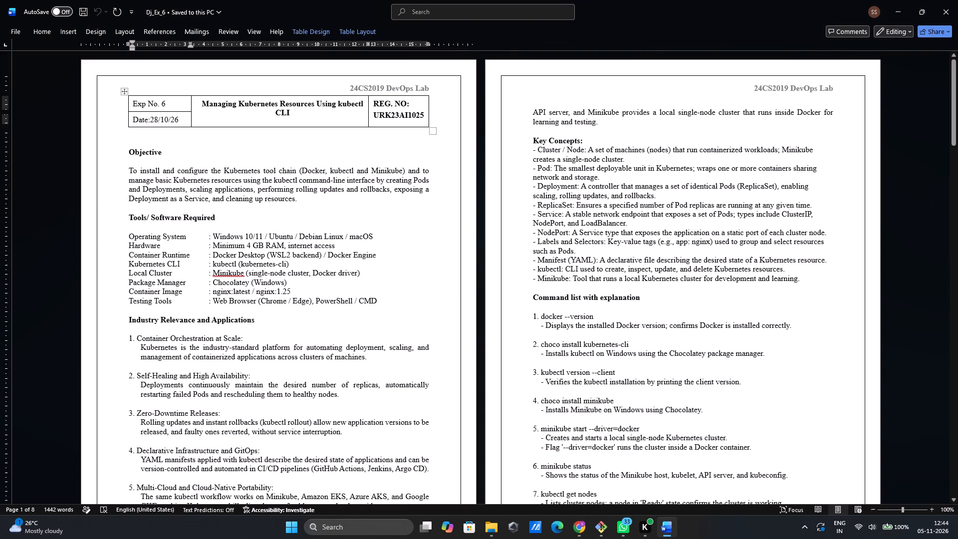
{"action": "key", "text": "BackSpace"}
{"action": "key", "text": "BackSpace"}
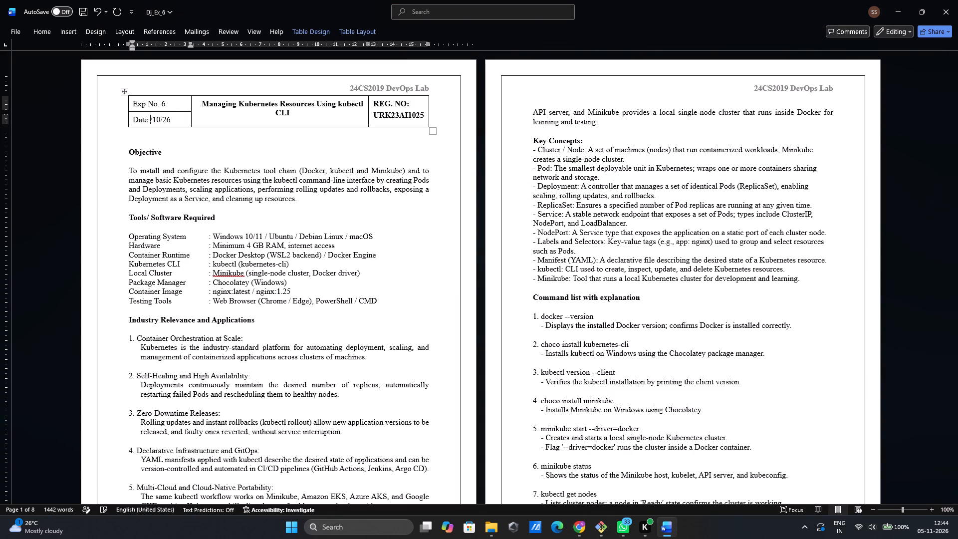
{"action": "type", "text": "30"}
{"action": "key", "text": "Right"}
{"action": "key", "text": "Right"}
{"action": "key", "text": "Right"}
{"action": "key", "text": "BackSpace"}
{"action": "key", "text": "BackSpace"}
{"action": "type", "text": "09"}
Replace the registration number in the Exercise 6 header table with the first student's registration number.
{"action": "left_click", "coordinate": [389, 114]}
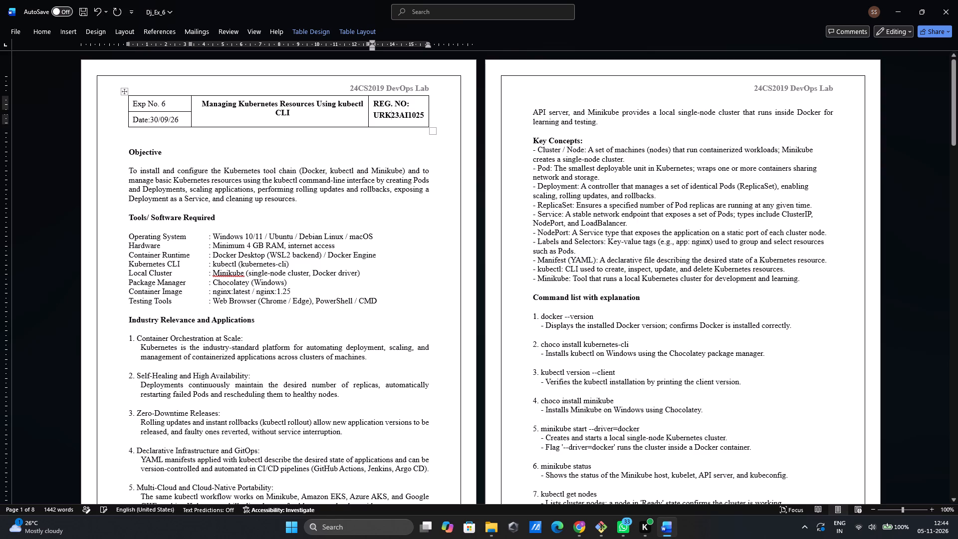
{"action": "key", "text": "Left"}
{"action": "key", "text": "BackSpace"}
{"action": "key", "text": "l"}
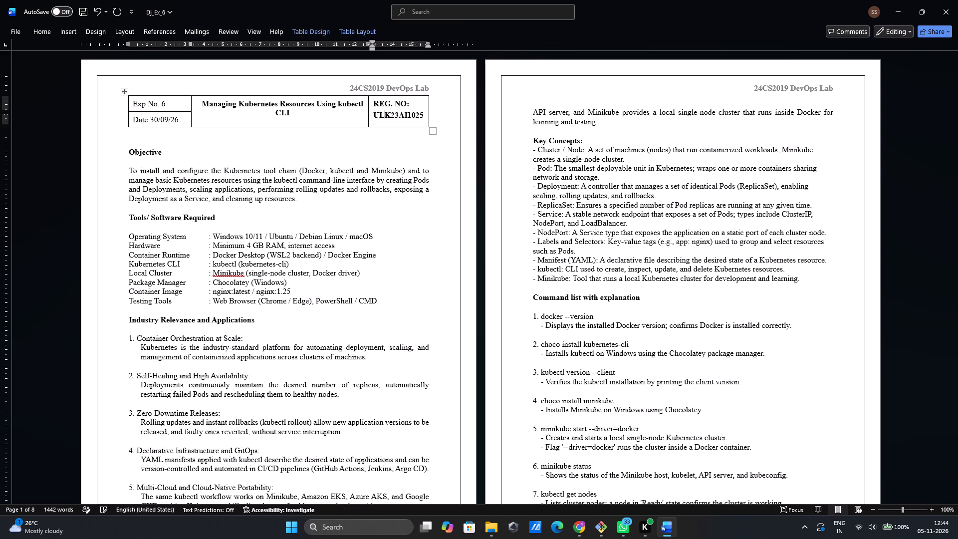
{"action": "key", "text": "Right"}
{"action": "key", "text": "Right"}
{"action": "key", "text": "Right"}
{"action": "key", "text": "Delete"}
{"action": "key", "text": "Delete"}
{"action": "type", "text": "CO"}
{"action": "key", "text": "Right"}
{"action": "key", "text": "Right"}
{"action": "key", "text": "Delete"}
{"action": "key", "text": "Delete"}
{"action": "type", "text": "01"}
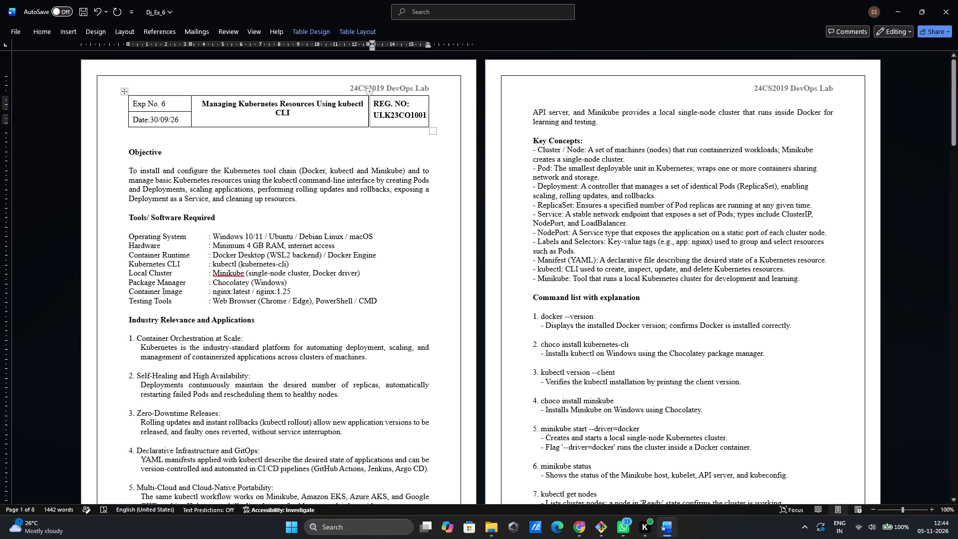
Export the Exercise 6 report to the Downloads folder as a PDF named DEV_Ex_6, and close the opened PDF.
{"action": "left_click", "coordinate": [16, 27]}
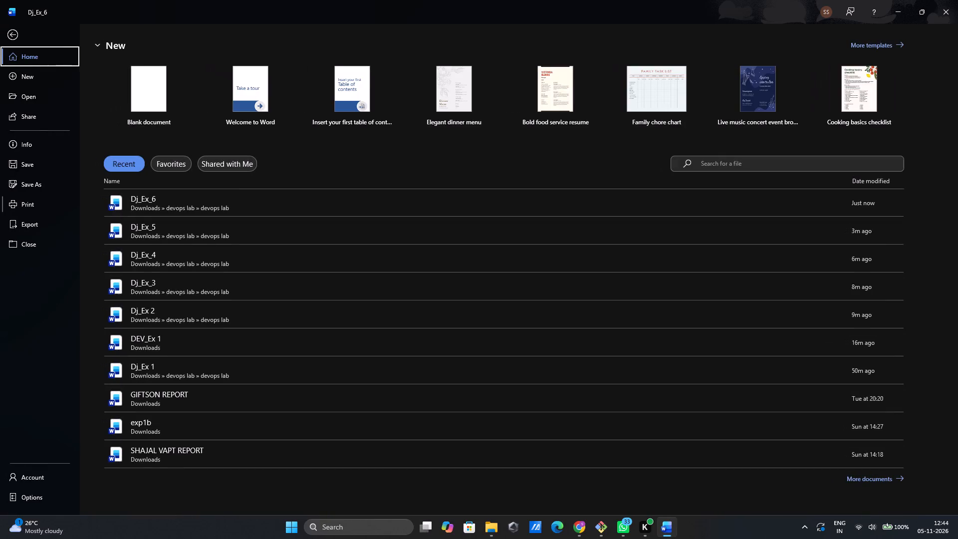
{"action": "left_click", "coordinate": [30, 187]}
{"action": "left_click", "coordinate": [150, 244]}
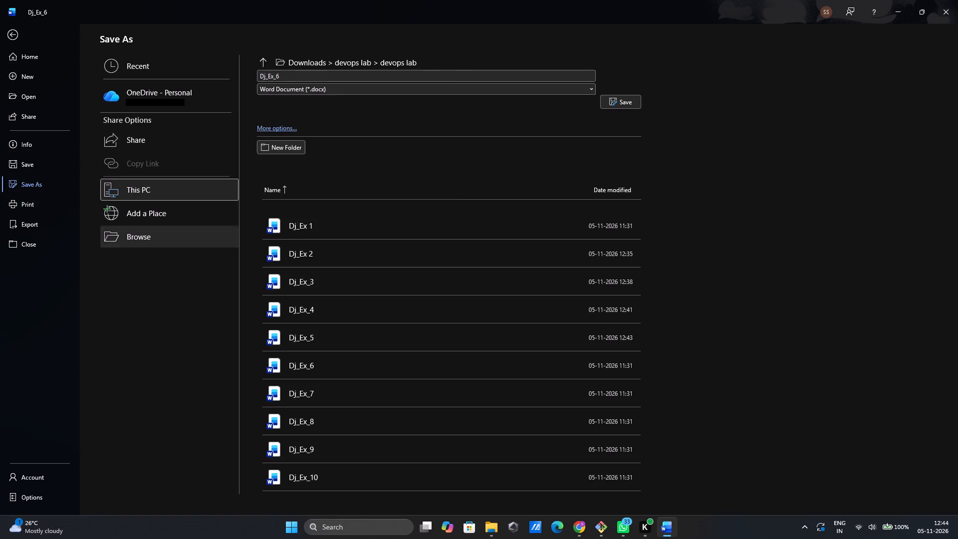
{"action": "left_click", "coordinate": [72, 206]}
{"action": "left_click", "coordinate": [106, 265]}
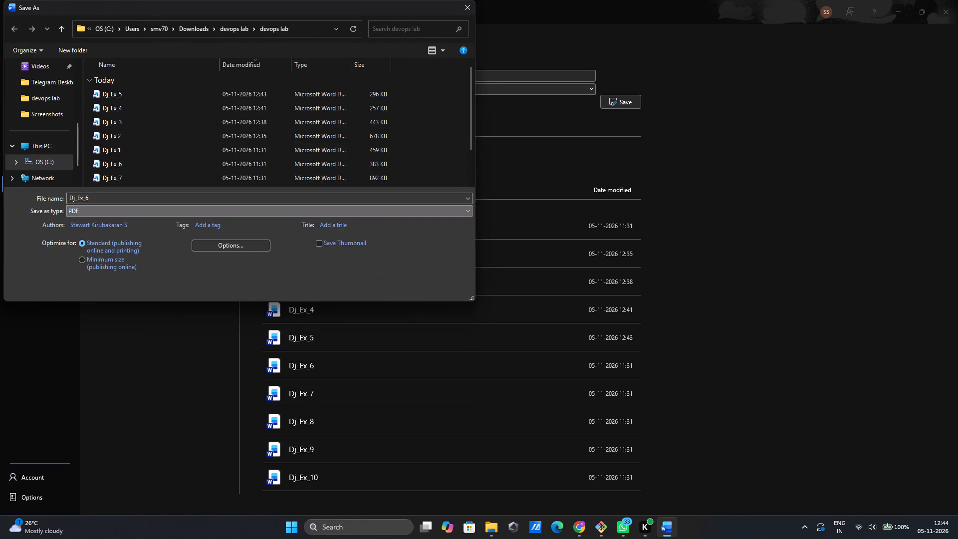
{"action": "left_click", "coordinate": [76, 198]}
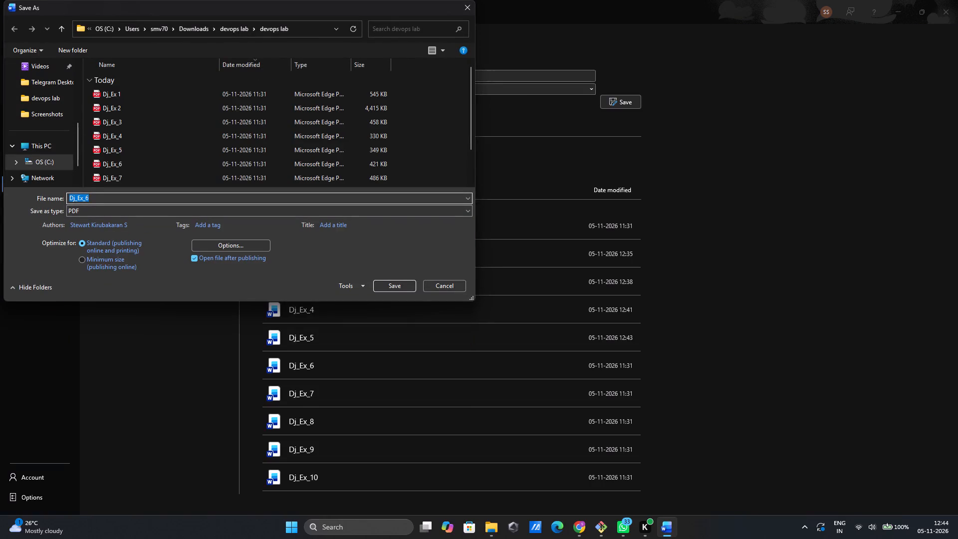
{"action": "left_click", "coordinate": [75, 198]}
{"action": "key", "text": "BackSpace"}
{"action": "type", "text": "EV"}
{"action": "scroll", "coordinate": [51, 133], "scroll_direction": "up", "scroll_amount": 3}
{"action": "left_click", "coordinate": [48, 151]}
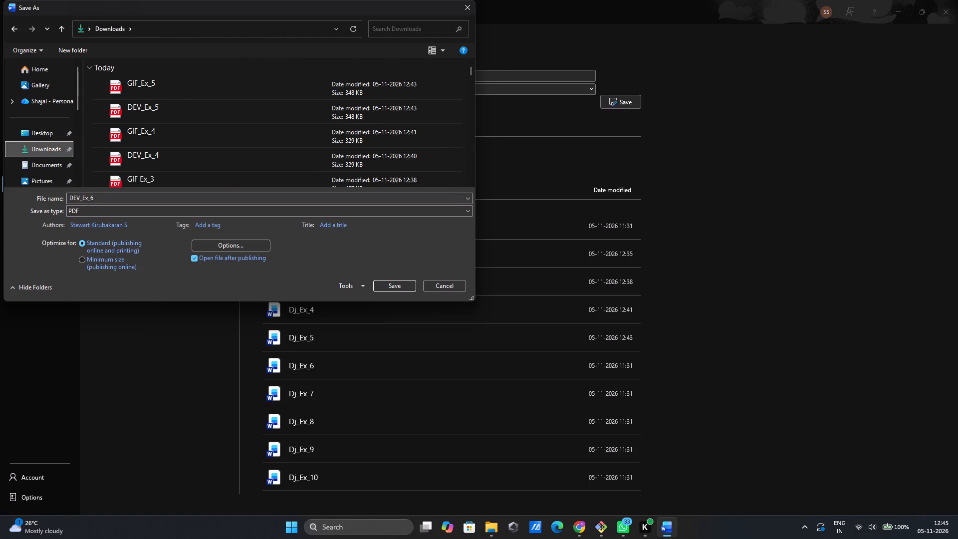
{"action": "left_click", "coordinate": [385, 285]}
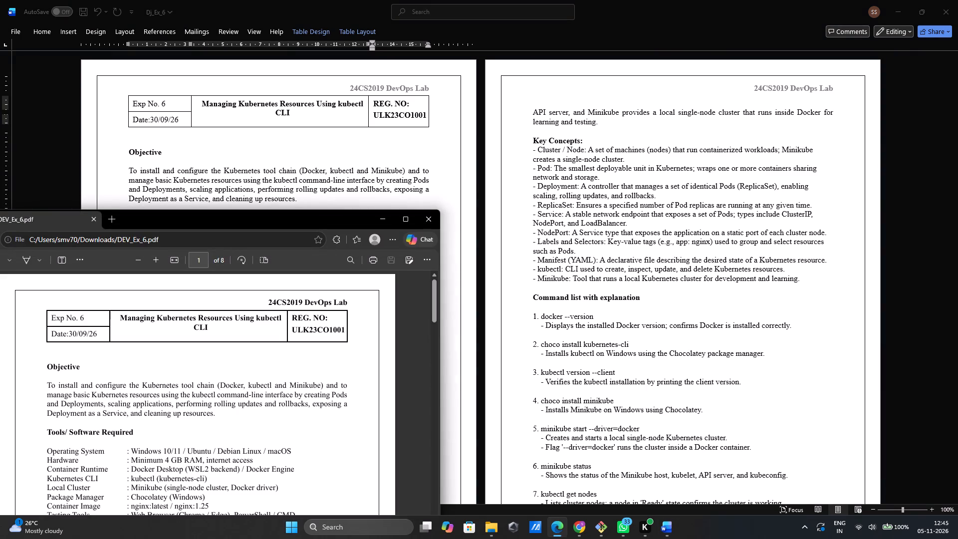
{"action": "left_click", "coordinate": [425, 223]}
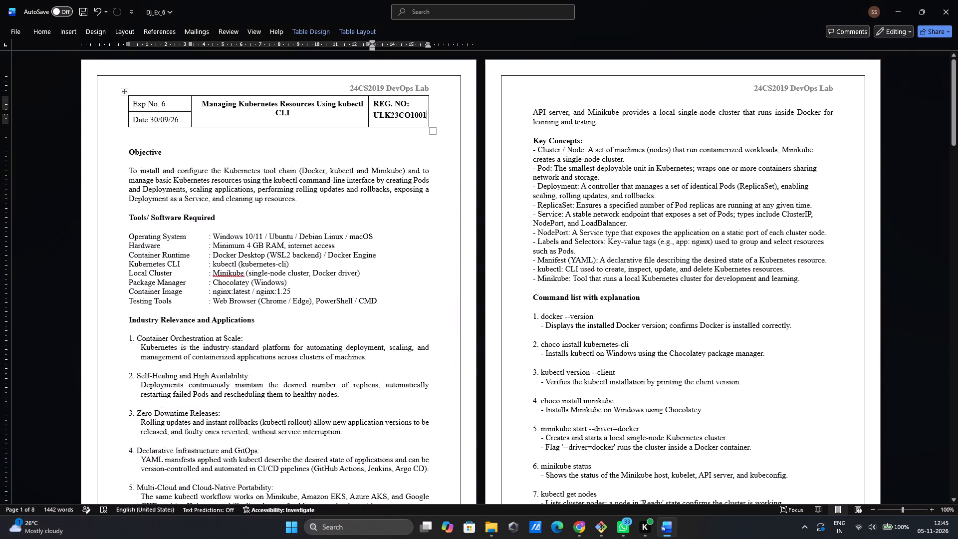
Change the registration number in the Exercise 6 header table to the second student's registration number.
{"action": "left_click", "coordinate": [382, 116]}
{"action": "key", "text": "BackSpace"}
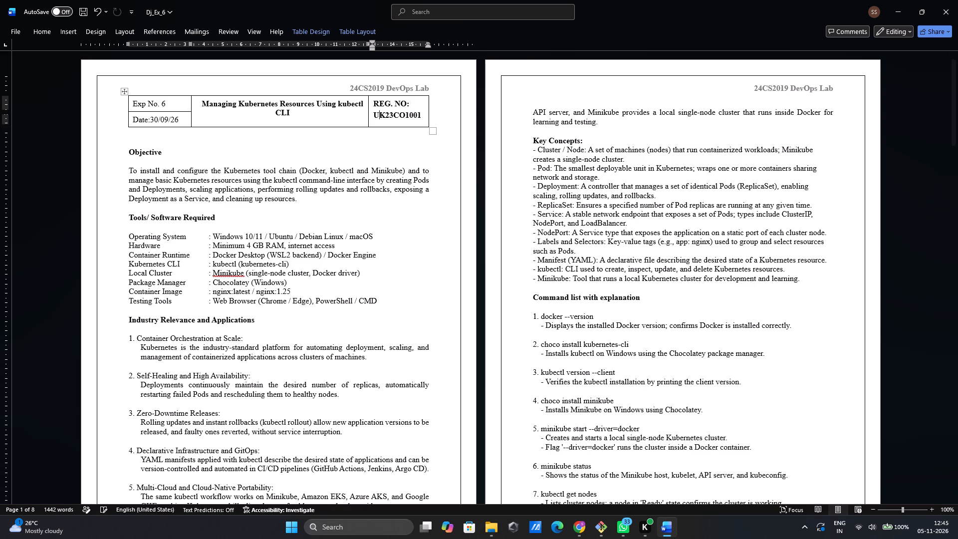
{"action": "key", "text": "r"}
{"action": "key", "text": "Right"}
{"action": "key", "text": "Right"}
{"action": "key", "text": "Right"}
{"action": "key", "text": "Right"}
{"action": "key", "text": "Right"}
{"action": "key", "text": "Delete"}
{"action": "key", "text": "Delete"}
{"action": "key", "text": "Delete"}
{"action": "key", "text": "Delete"}
{"action": "type", "text": "2012"}
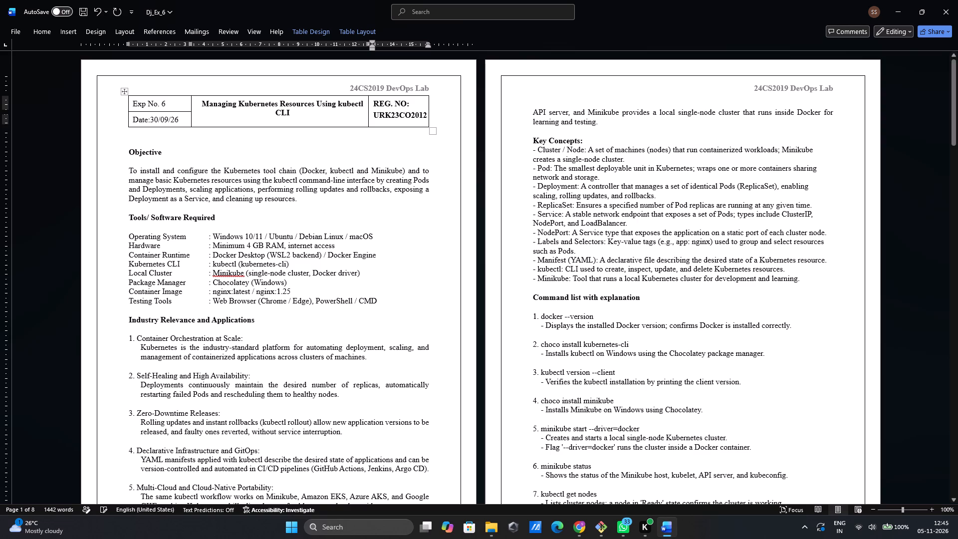
Export the Exercise 6 report to the Downloads folder as a PDF named GIF_Ex_6, and close the opened PDF.
{"action": "left_click", "coordinate": [14, 28]}
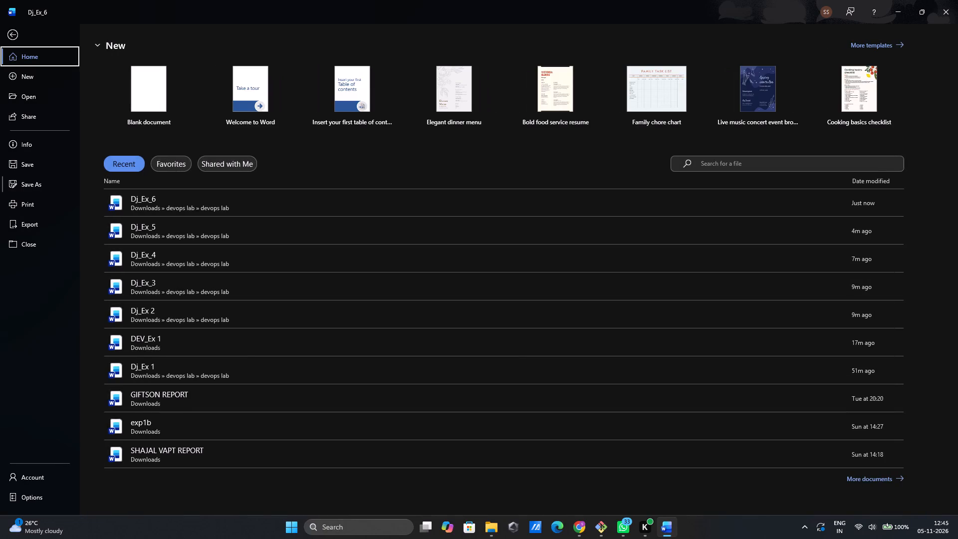
{"action": "left_click", "coordinate": [44, 188]}
{"action": "left_click", "coordinate": [151, 237]}
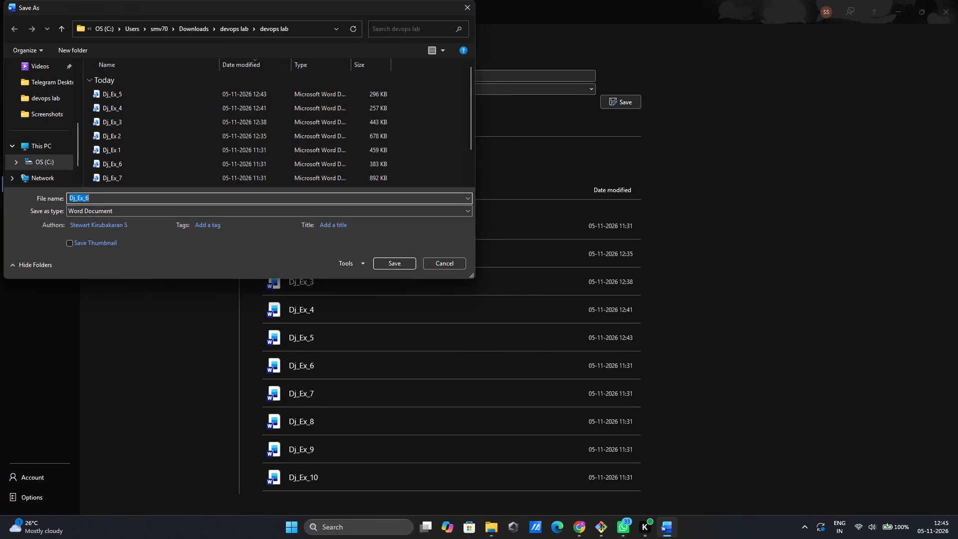
{"action": "left_click", "coordinate": [81, 211]}
{"action": "left_click", "coordinate": [83, 267]}
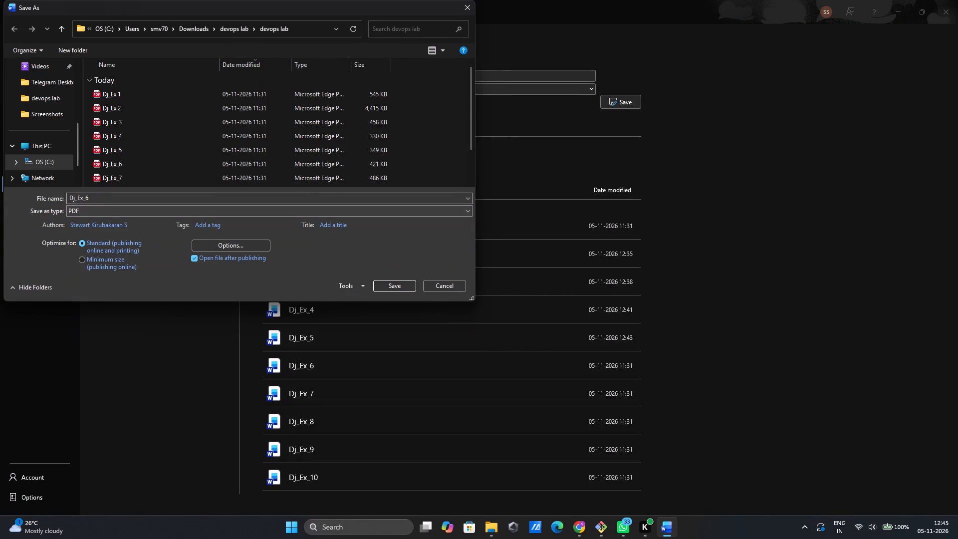
{"action": "left_click", "coordinate": [75, 197]}
{"action": "left_click", "coordinate": [75, 196]}
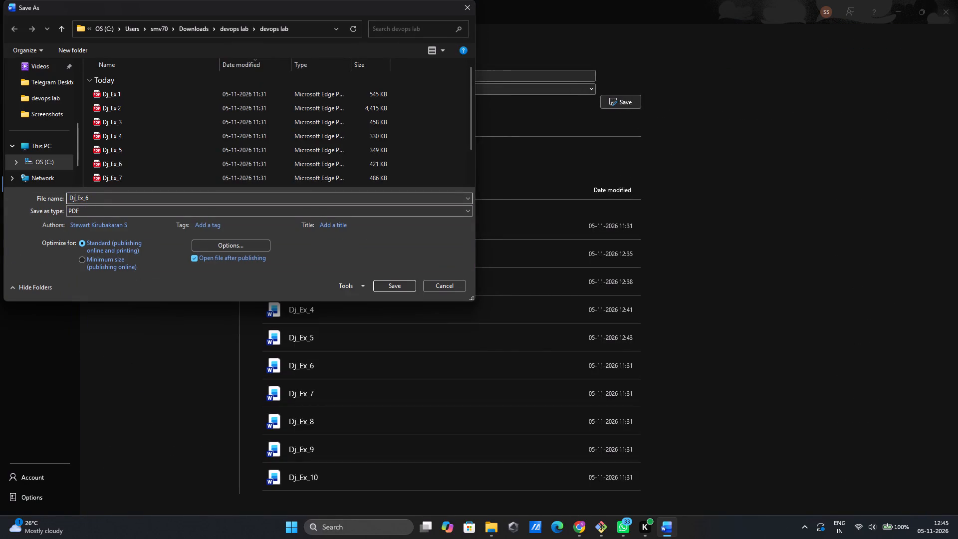
{"action": "key", "text": "BackSpace"}
{"action": "key", "text": "BackSpace"}
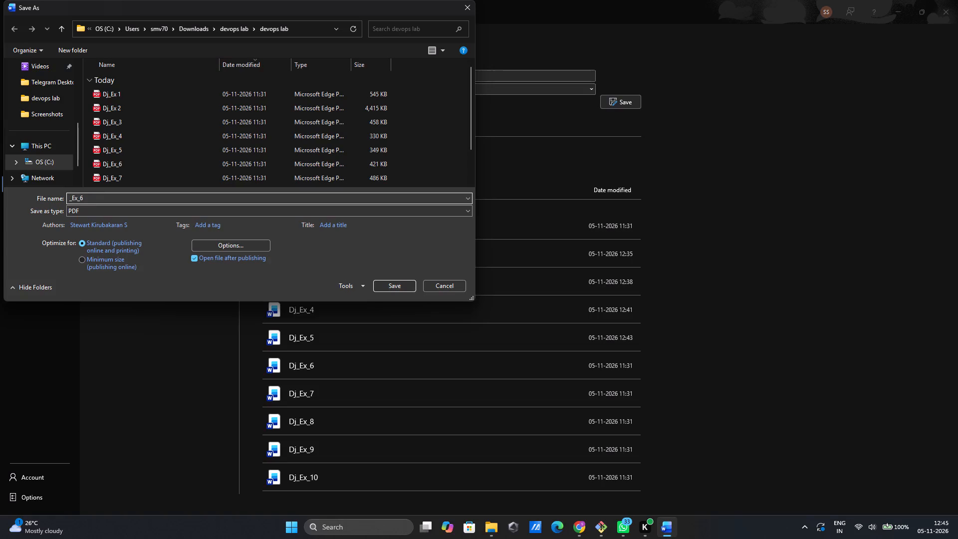
{"action": "type", "text": "GIF"}
{"action": "scroll", "coordinate": [39, 164], "scroll_direction": "up", "scroll_amount": 2}
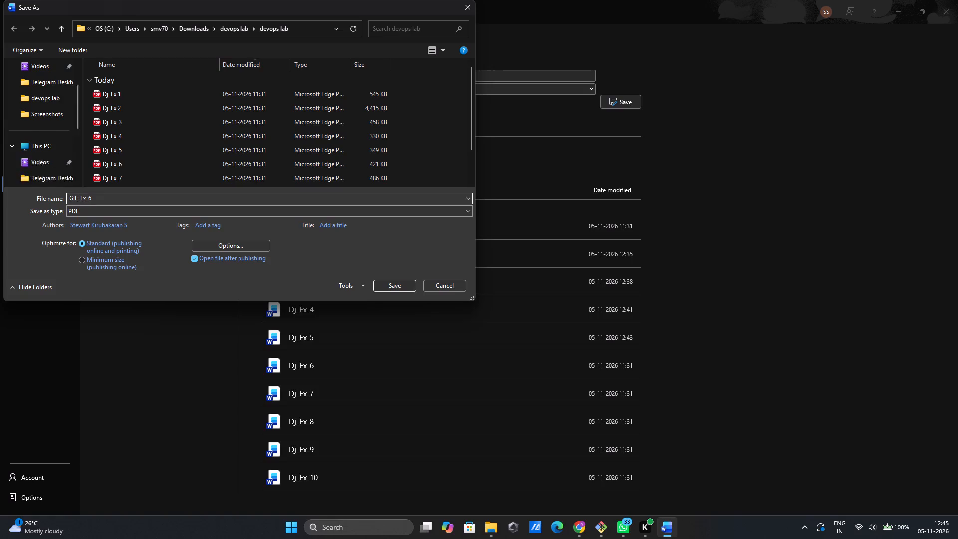
{"action": "scroll", "coordinate": [39, 164], "scroll_direction": "up", "scroll_amount": 2}
{"action": "left_click", "coordinate": [45, 155]}
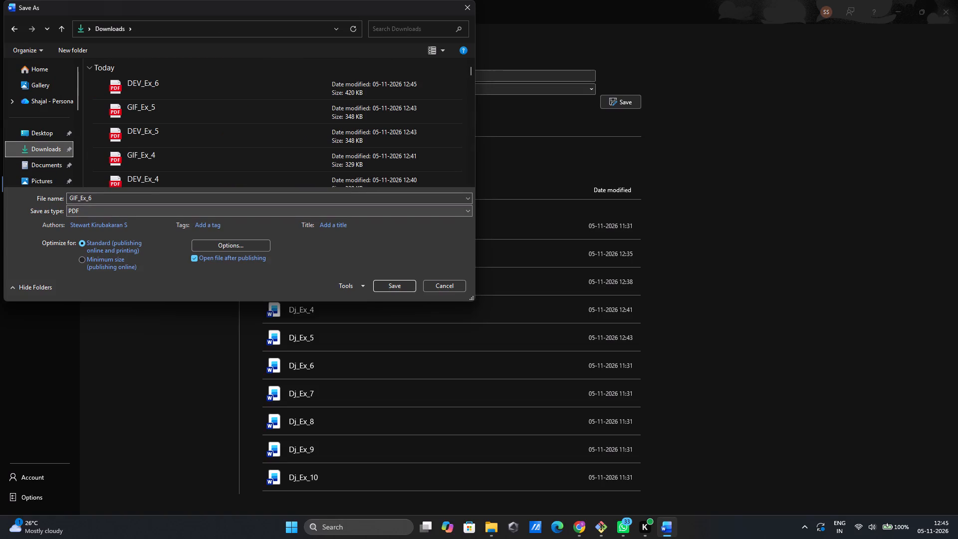
{"action": "left_click", "coordinate": [385, 283]}
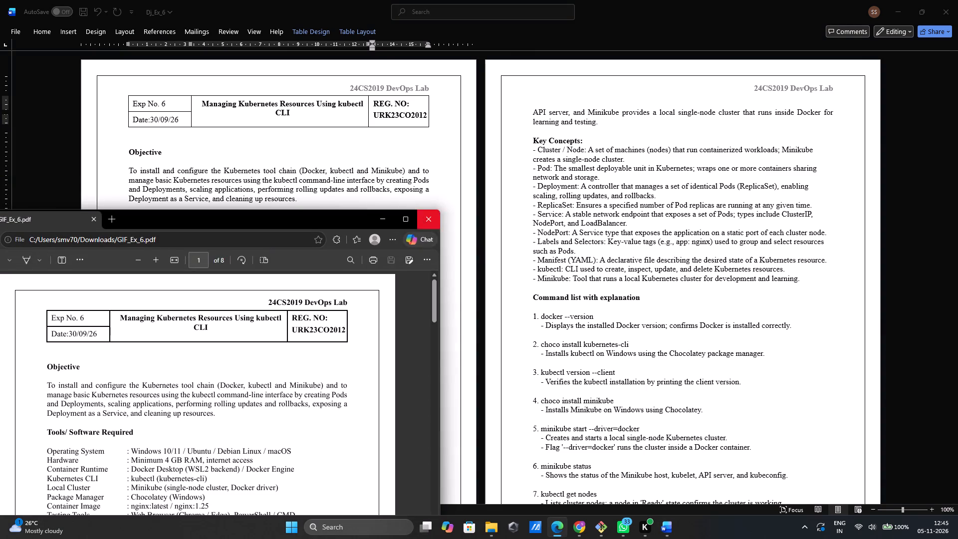
{"action": "left_click", "coordinate": [435, 224]}
Close the Exercise 6 report, saving its changes to the Word document.
{"action": "left_click", "coordinate": [957, 0]}
{"action": "left_click", "coordinate": [479, 334]}
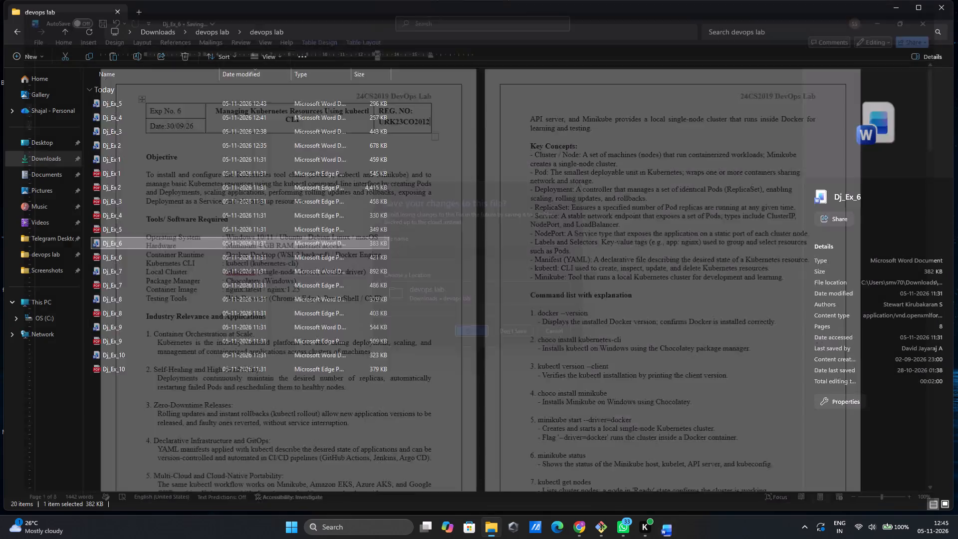
Open the Word report Dj_Ex_7 from the devops lab folder and enable editing.
{"action": "double_click", "coordinate": [130, 275]}
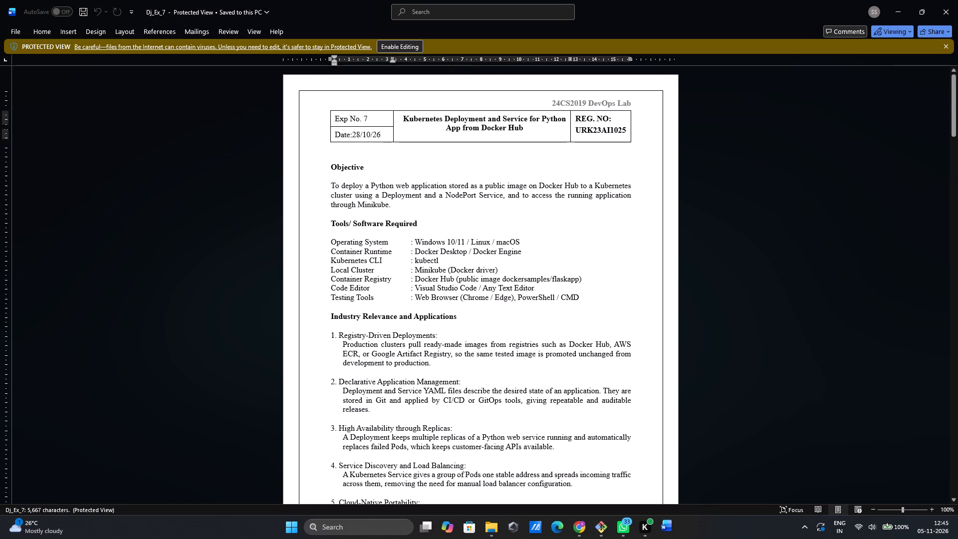
{"action": "left_click", "coordinate": [394, 46]}
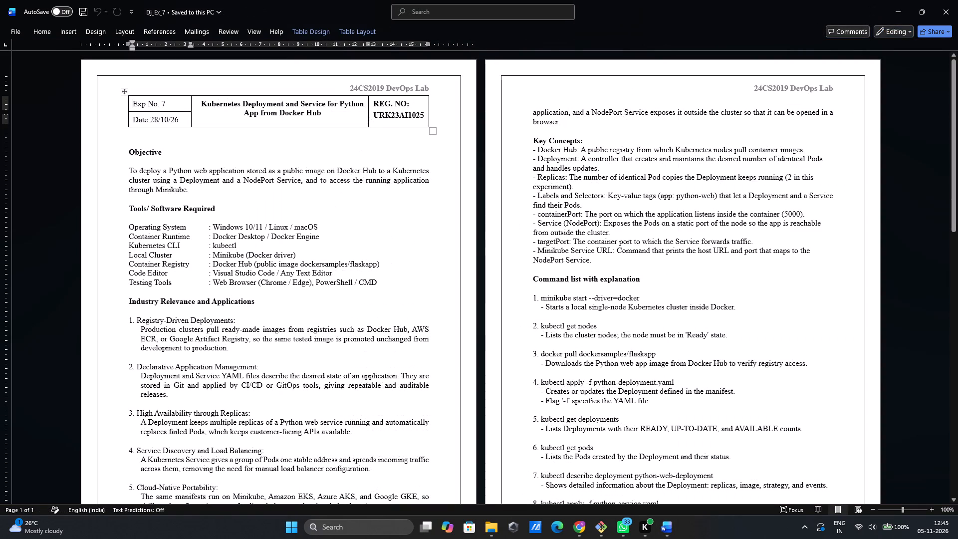
Check the Exercise 7 date in the Classroom post and set the report's header date to 07/10/26.
{"action": "left_click", "coordinate": [584, 526]}
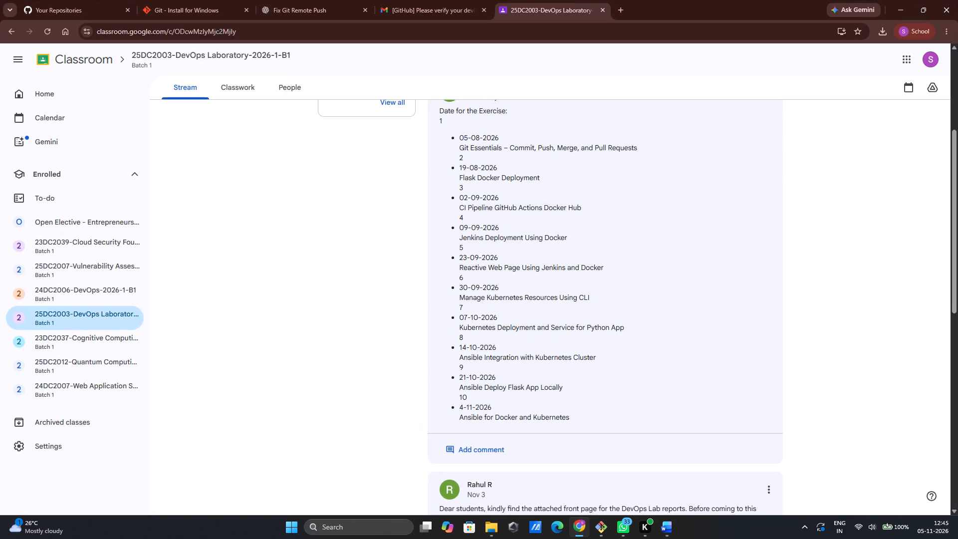
{"action": "left_click", "coordinate": [899, 0]}
{"action": "left_click", "coordinate": [157, 119]}
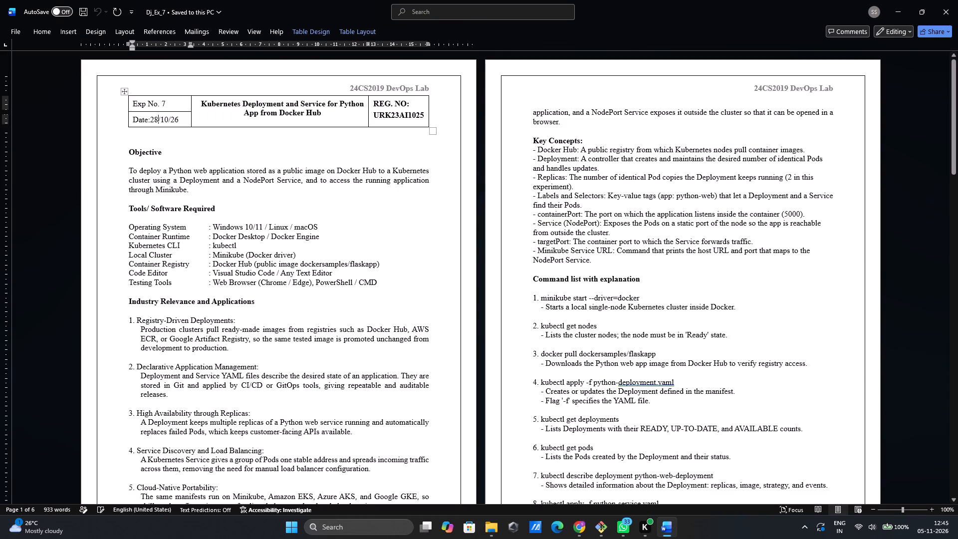
{"action": "key", "text": "BackSpace"}
{"action": "key", "text": "BackSpace"}
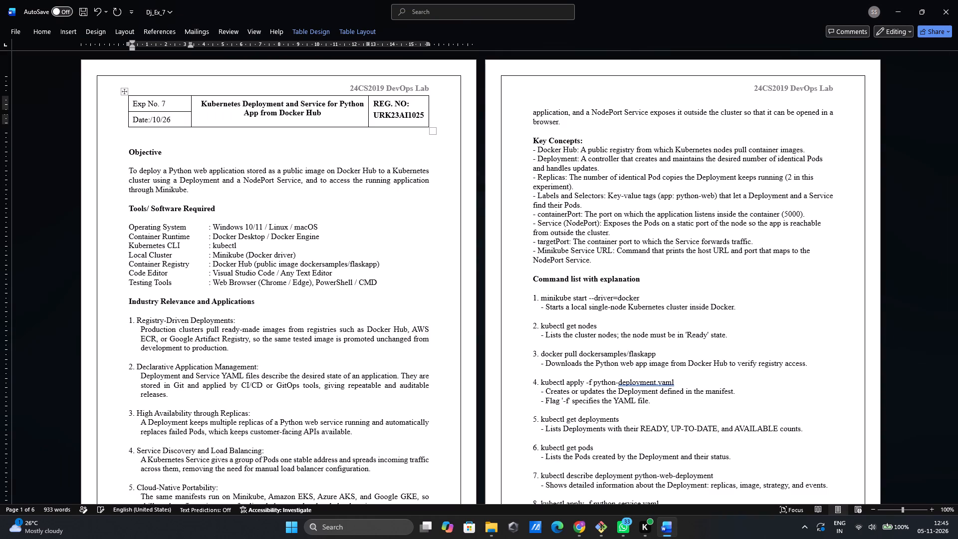
{"action": "key", "text": "0"}
{"action": "key", "text": "7"}
Change the registration number in the Exercise 7 header table to the first student's registration number.
{"action": "left_click", "coordinate": [423, 114]}
{"action": "key", "text": "BackSpace"}
{"action": "key", "text": "BackSpace"}
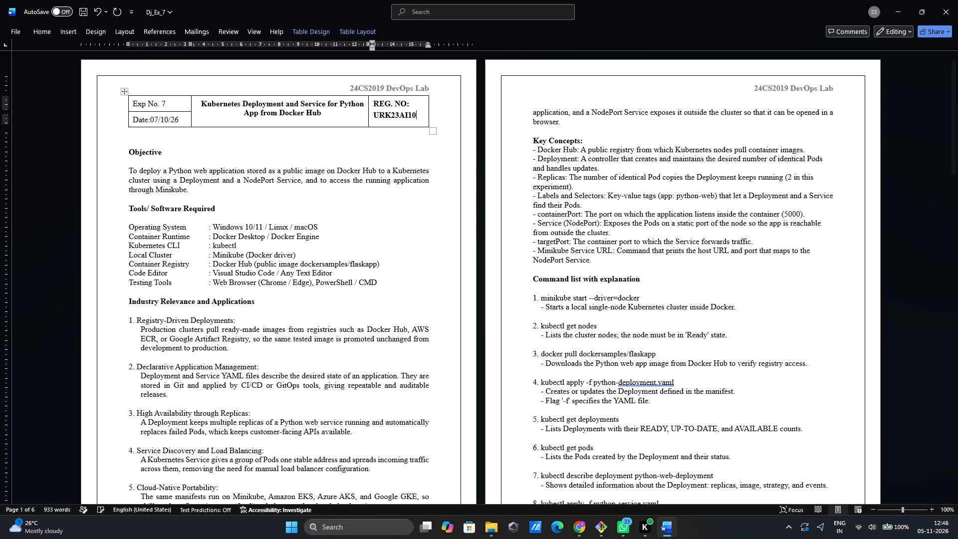
{"action": "key", "text": "BackSpace"}
{"action": "type", "text": "01"}
{"action": "key", "text": "BackSpace"}
{"action": "type", "text": "01"}
{"action": "key", "text": "Left"}
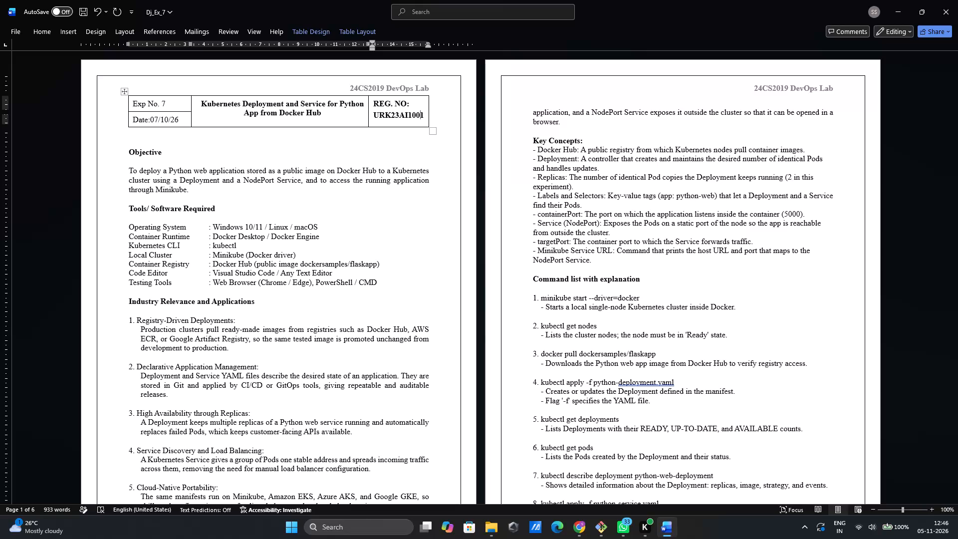
{"action": "key", "text": "Left"}
{"action": "key", "text": "Left"}
{"action": "key", "text": "Left"}
{"action": "key", "text": "BackSpace"}
{"action": "key", "text": "BackSpace"}
{"action": "type", "text": "CO"}
{"action": "key", "text": "Left"}
{"action": "key", "text": "Left"}
{"action": "key", "text": "Left"}
{"action": "key", "text": "Left"}
{"action": "key", "text": "Left"}
{"action": "key", "text": "BackSpace"}
{"action": "key", "text": "l"}
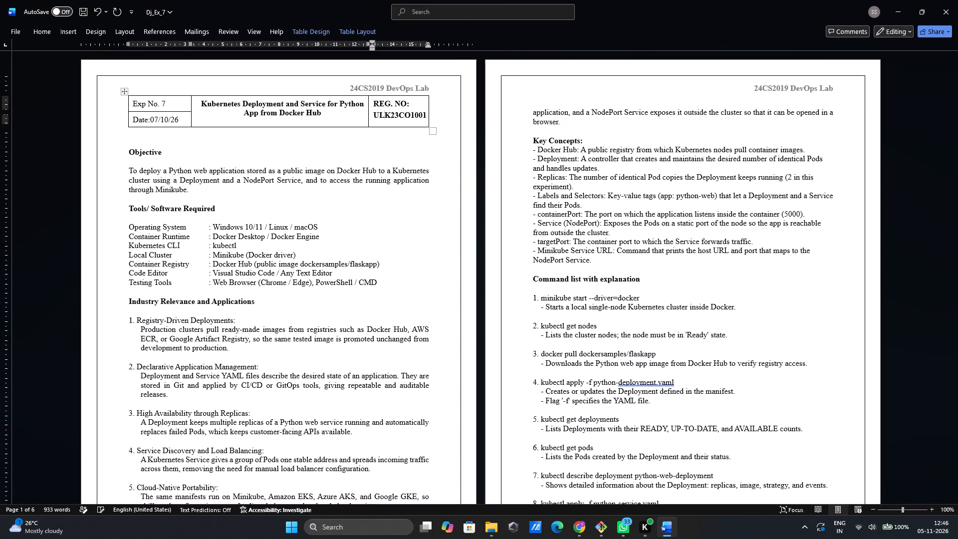
Review the pages of the Exercise 7 report through to the Result section.
{"action": "scroll", "coordinate": [337, 256], "scroll_direction": "down", "scroll_amount": 4}
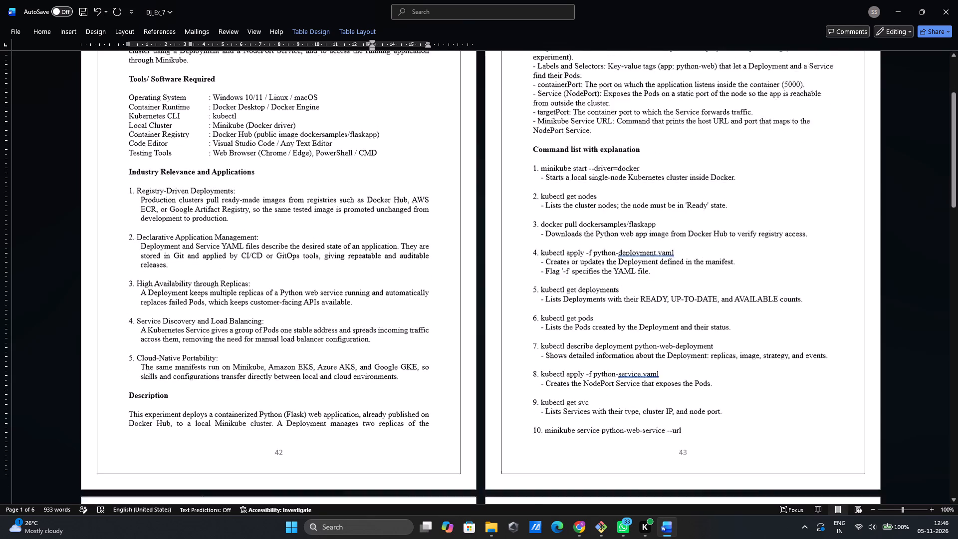
{"action": "scroll", "coordinate": [339, 251], "scroll_direction": "down", "scroll_amount": 8}
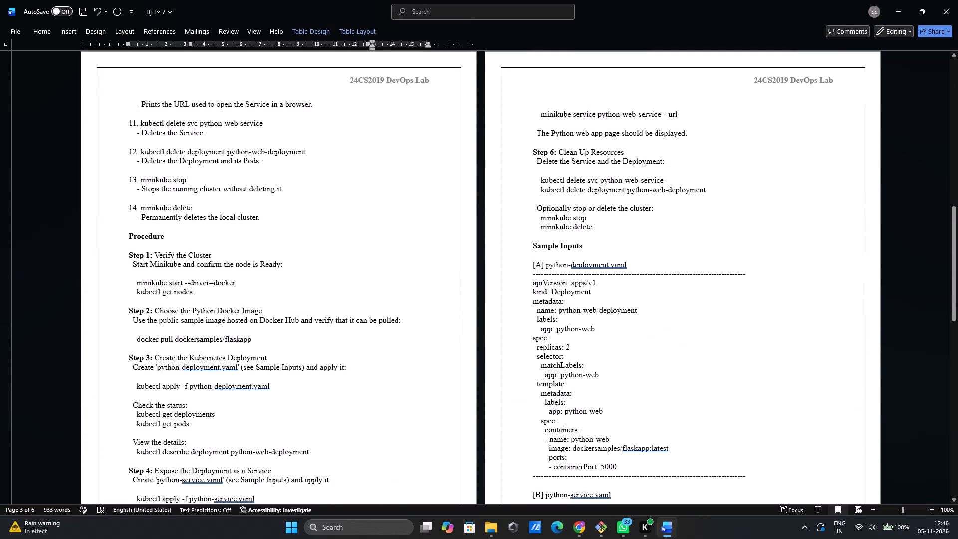
{"action": "scroll", "coordinate": [340, 248], "scroll_direction": "down", "scroll_amount": 4}
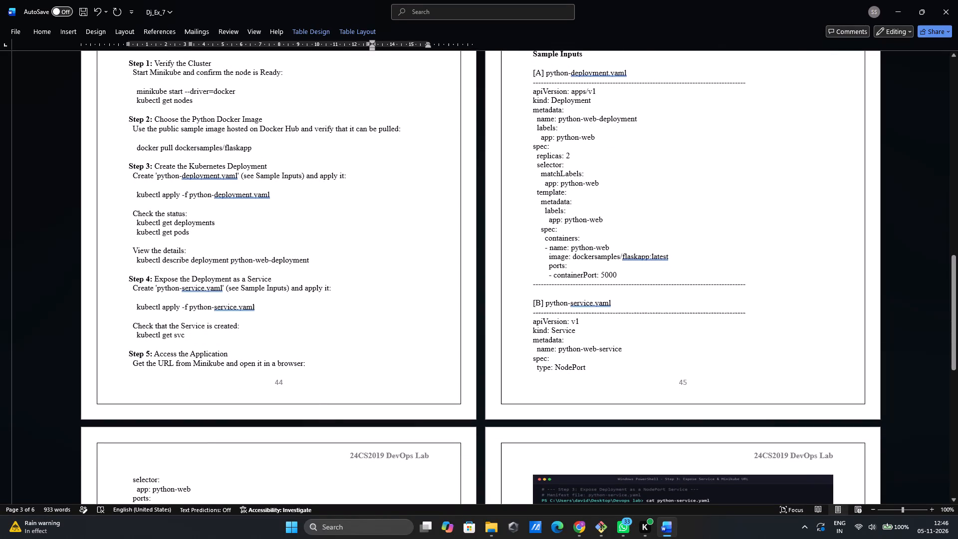
{"action": "scroll", "coordinate": [351, 242], "scroll_direction": "down", "scroll_amount": 5}
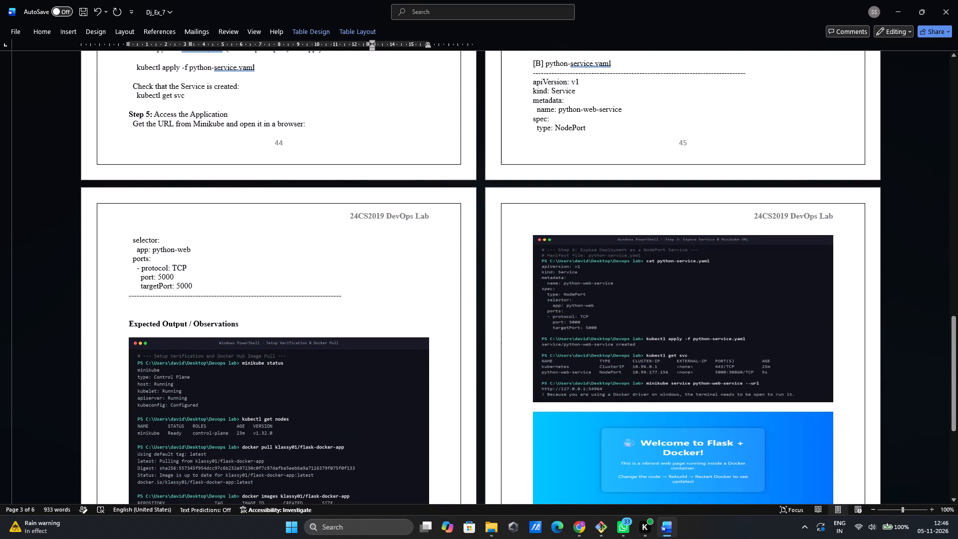
{"action": "scroll", "coordinate": [351, 242], "scroll_direction": "down", "scroll_amount": 10}
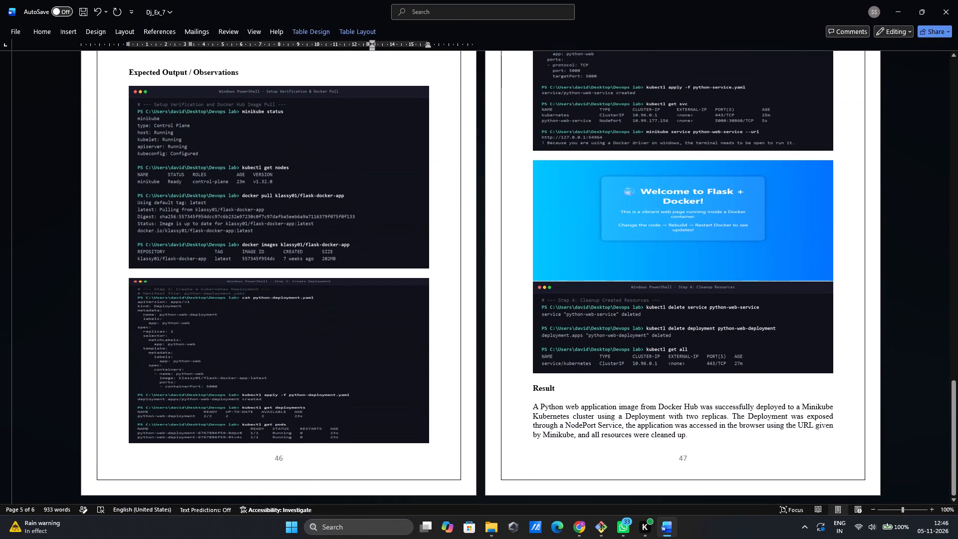
{"action": "scroll", "coordinate": [351, 242], "scroll_direction": "up", "scroll_amount": 15}
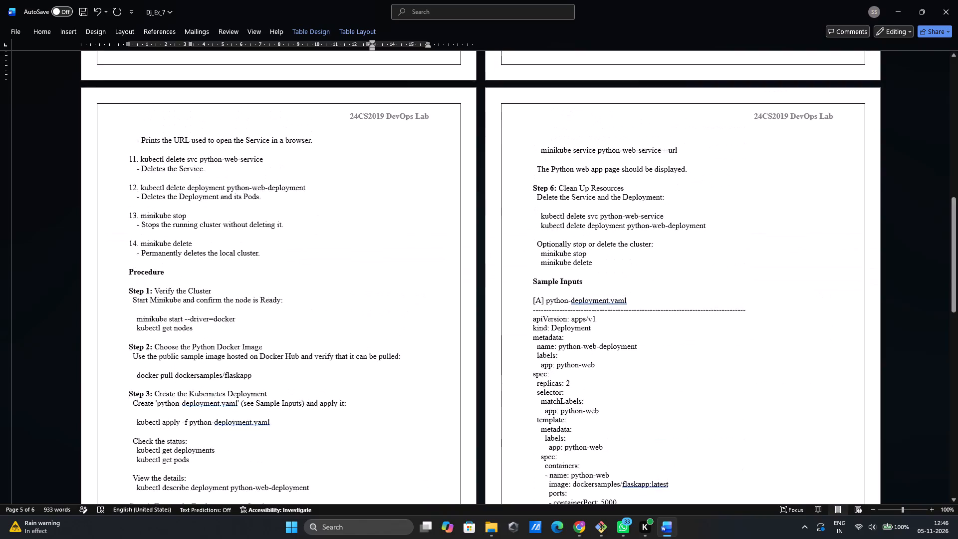
{"action": "scroll", "coordinate": [355, 234], "scroll_direction": "up", "scroll_amount": 15}
Export the Exercise 7 report to the Downloads folder as a PDF named DEV_Ex_7, and close the opened PDF.
{"action": "left_click", "coordinate": [17, 29]}
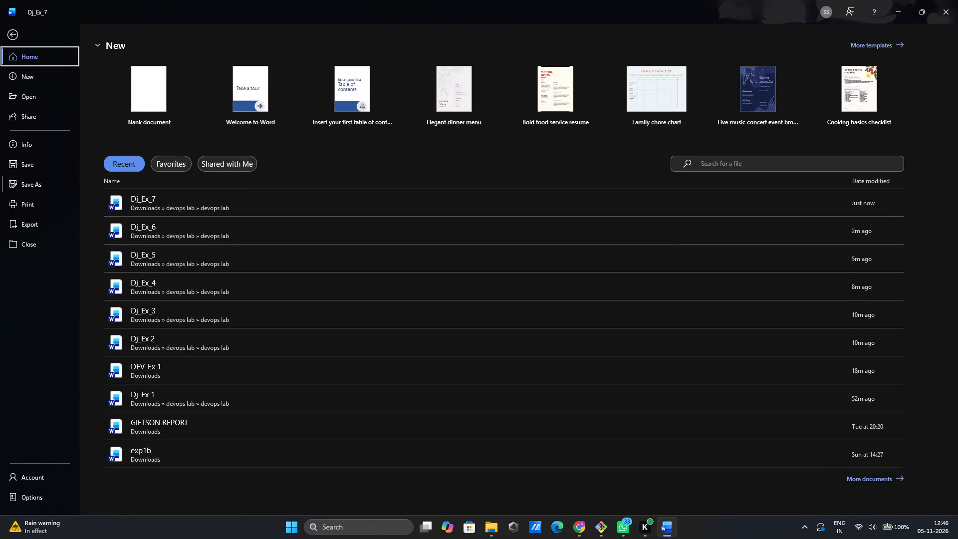
{"action": "left_click", "coordinate": [36, 180]}
{"action": "left_click", "coordinate": [151, 236]}
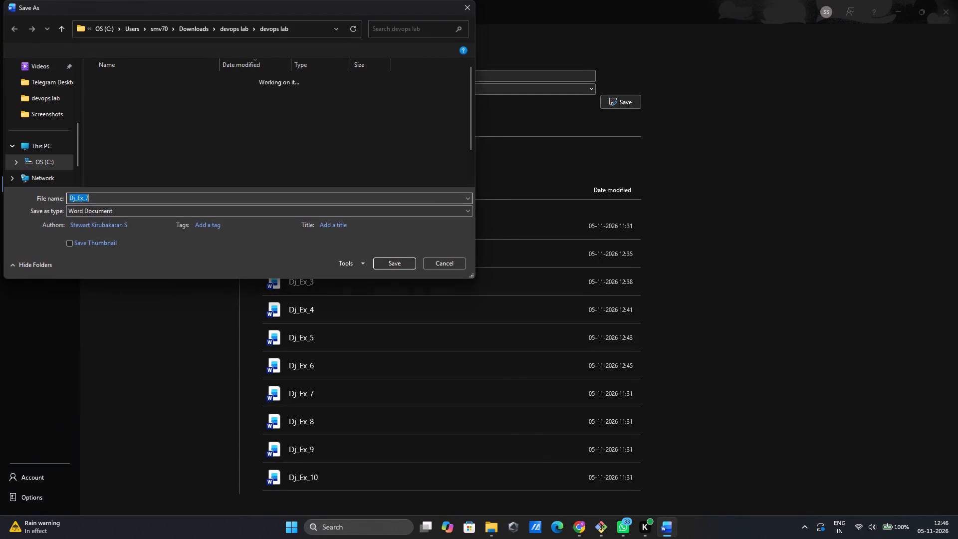
{"action": "left_click", "coordinate": [101, 210]}
{"action": "left_click", "coordinate": [107, 265]}
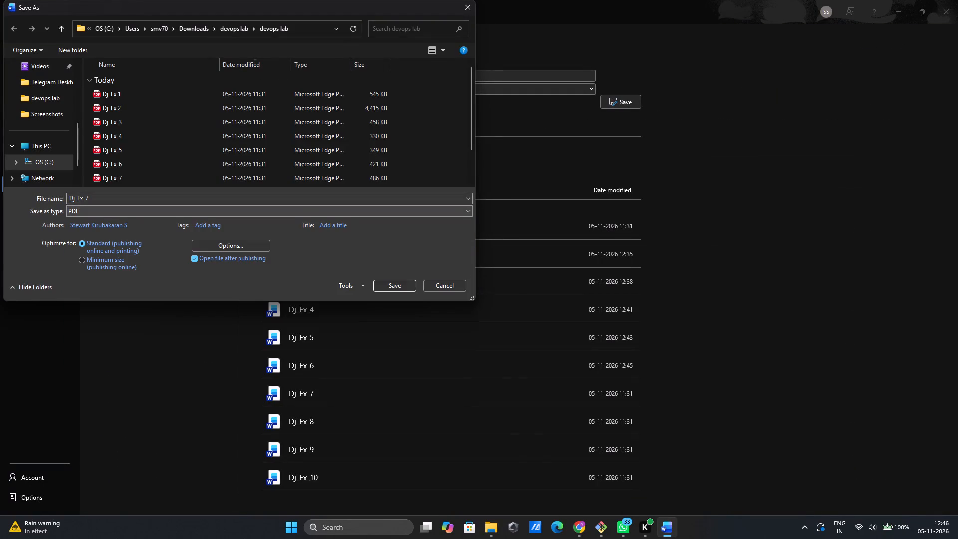
{"action": "left_click", "coordinate": [76, 197]}
{"action": "left_click", "coordinate": [78, 198]}
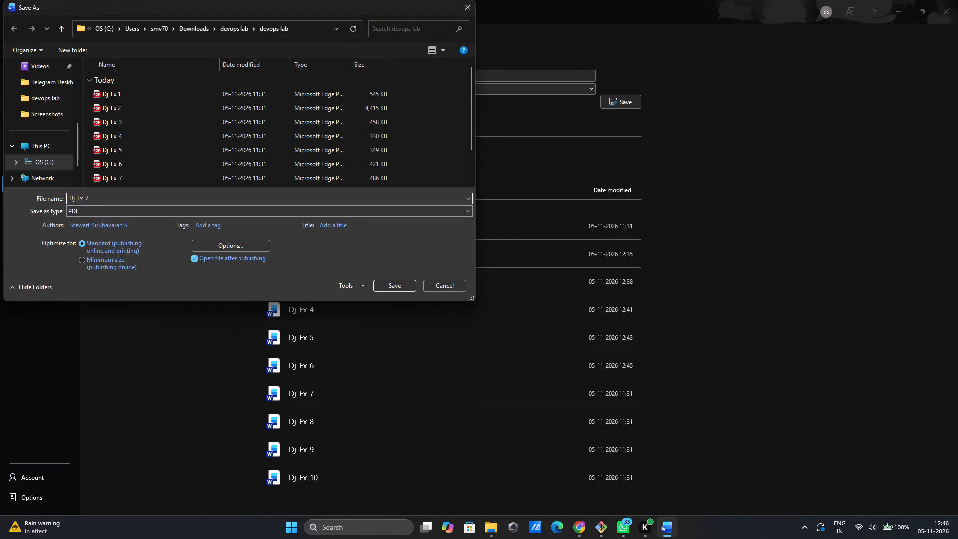
{"action": "key", "text": "Left"}
{"action": "key", "text": "BackSpace"}
{"action": "key", "text": "BackSpace"}
{"action": "key", "text": "BackSpace"}
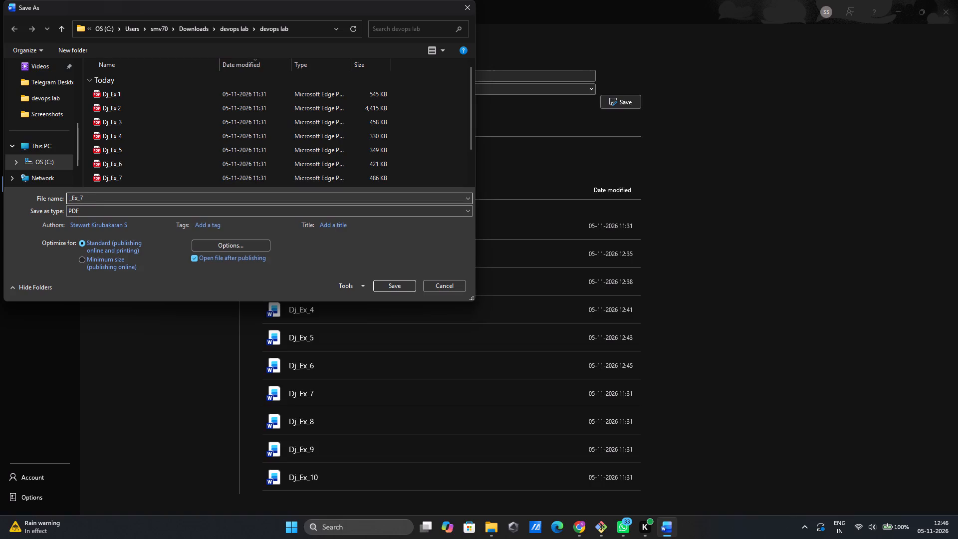
{"action": "type", "text": "DEV"}
{"action": "scroll", "coordinate": [45, 160], "scroll_direction": "up", "scroll_amount": 3}
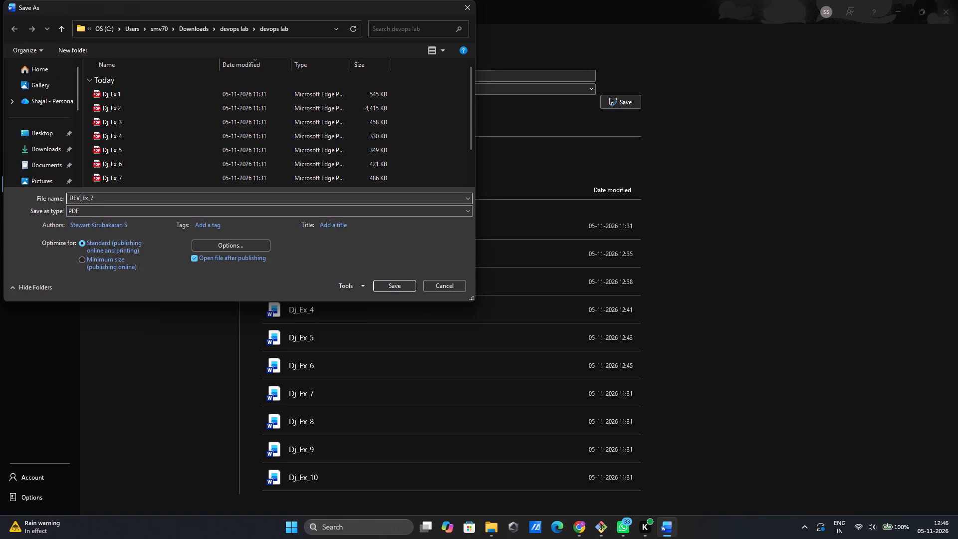
{"action": "scroll", "coordinate": [46, 161], "scroll_direction": "up", "scroll_amount": 1}
{"action": "left_click", "coordinate": [55, 146]}
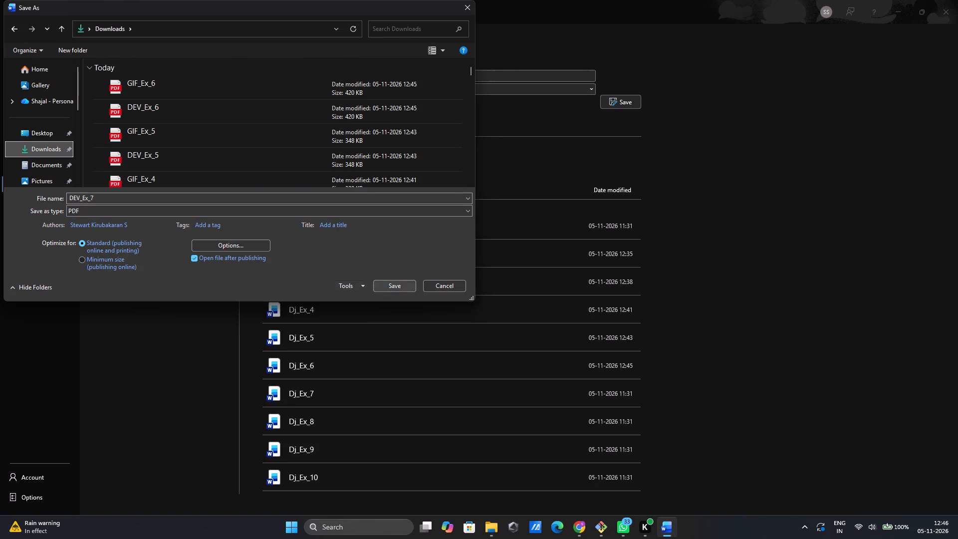
{"action": "left_click", "coordinate": [406, 284]}
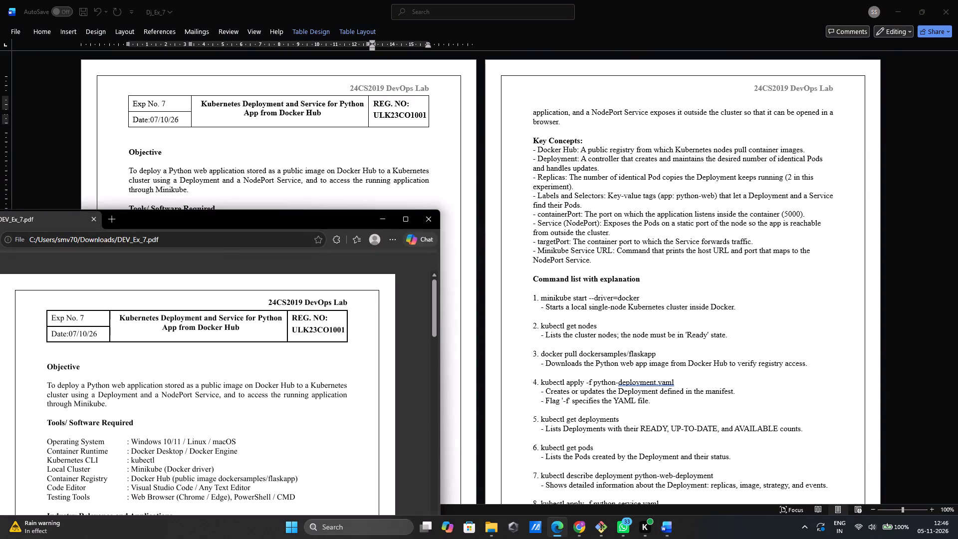
{"action": "left_click", "coordinate": [422, 220]}
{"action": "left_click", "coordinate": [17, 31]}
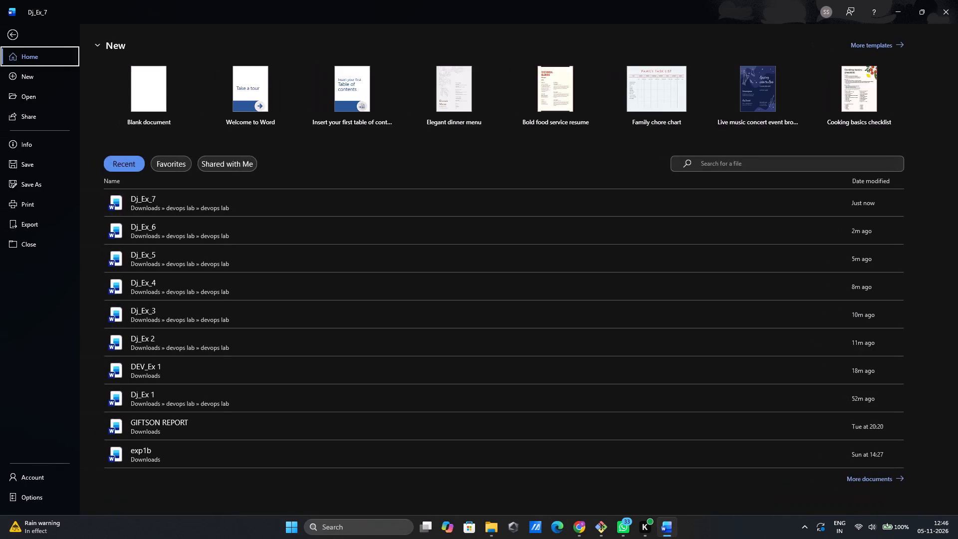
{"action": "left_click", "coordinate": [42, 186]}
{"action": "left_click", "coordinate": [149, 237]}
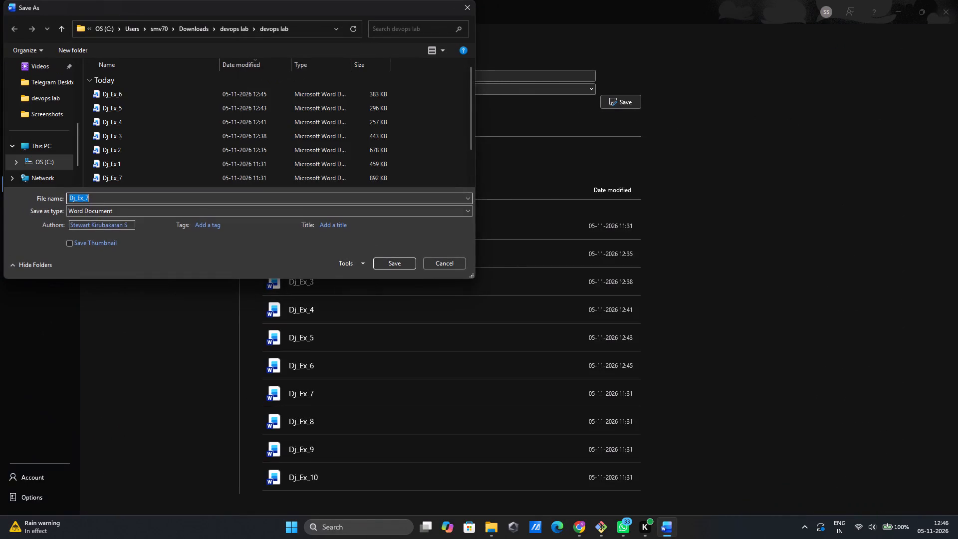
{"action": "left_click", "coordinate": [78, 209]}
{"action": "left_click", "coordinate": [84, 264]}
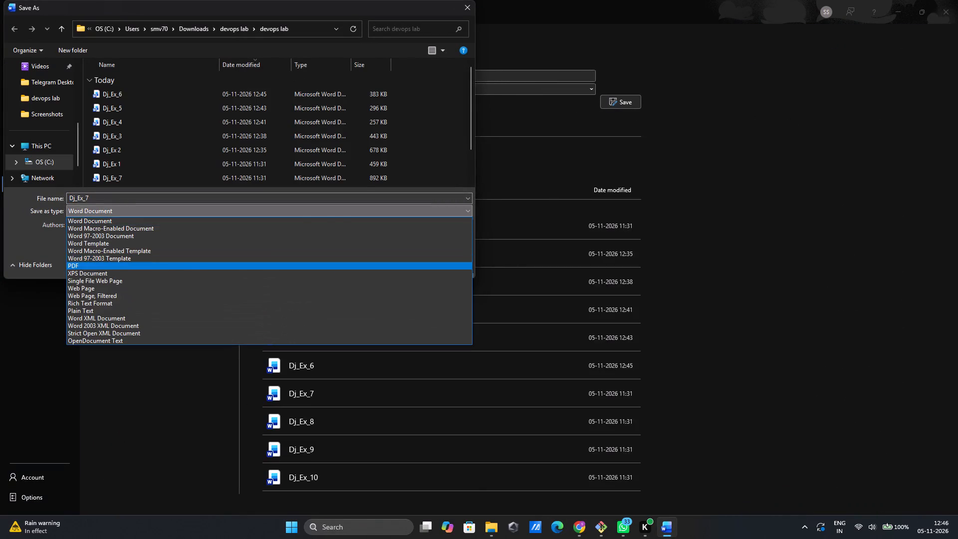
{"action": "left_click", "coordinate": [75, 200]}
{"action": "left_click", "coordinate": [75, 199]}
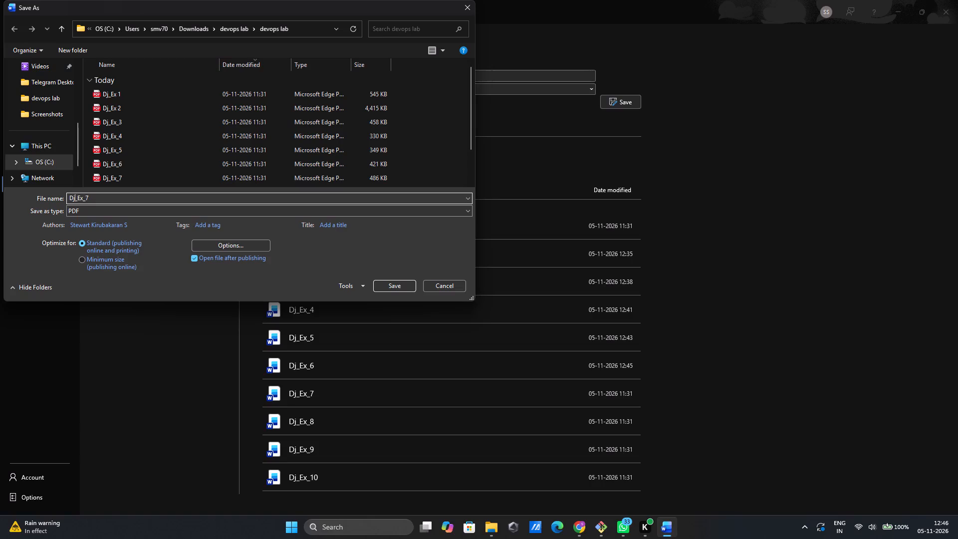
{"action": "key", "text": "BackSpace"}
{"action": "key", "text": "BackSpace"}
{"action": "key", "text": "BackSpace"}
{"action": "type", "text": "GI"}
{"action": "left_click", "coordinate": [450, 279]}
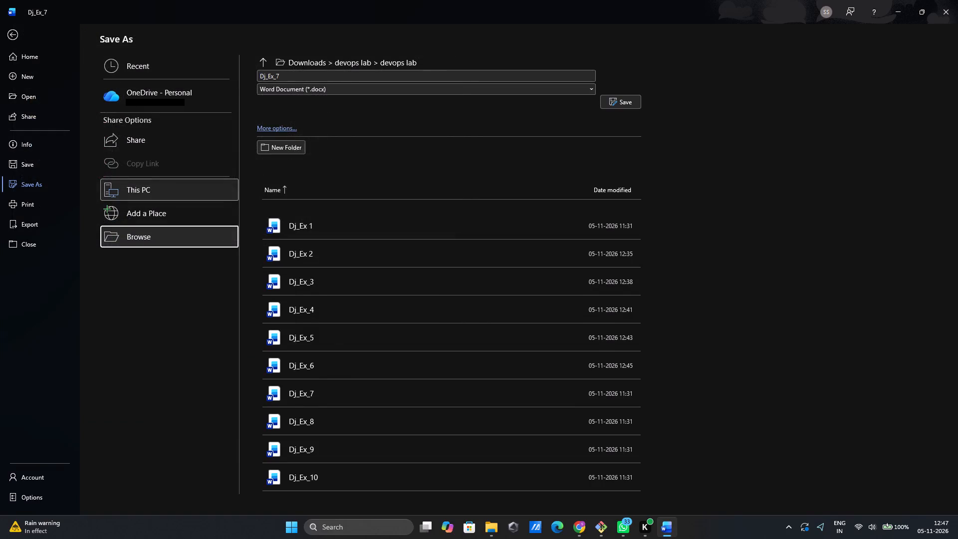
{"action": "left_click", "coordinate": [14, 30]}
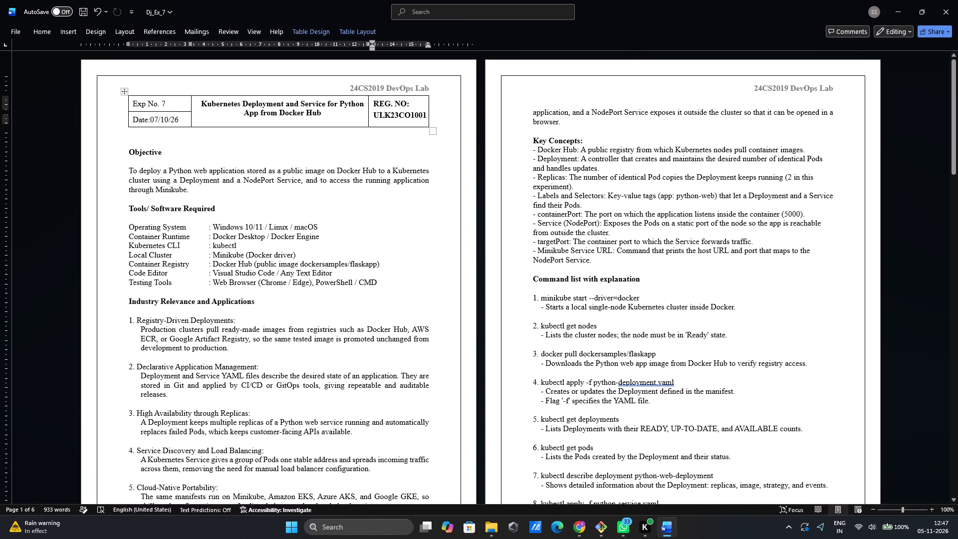
Change the registration number in the Exercise 7 header table to the second student's registration number.
{"action": "key", "text": "BackSpace"}
{"action": "key", "text": "r"}
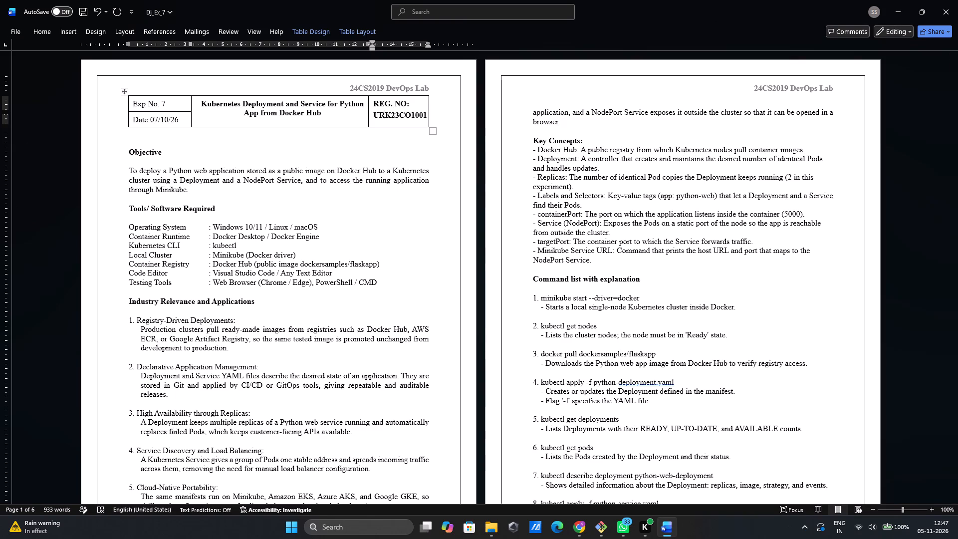
{"action": "key", "text": "Right"}
{"action": "key", "text": "Right"}
{"action": "key", "text": "Right"}
{"action": "key", "text": "Right"}
{"action": "key", "text": "Right"}
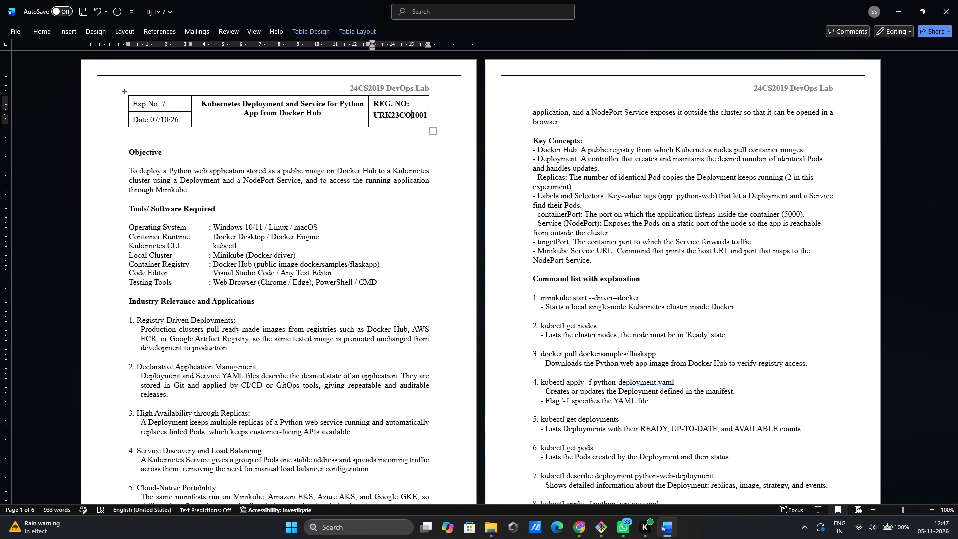
{"action": "key", "text": "Delete"}
{"action": "key", "text": "Delete"}
{"action": "key", "text": "Delete"}
{"action": "key", "text": "Delete"}
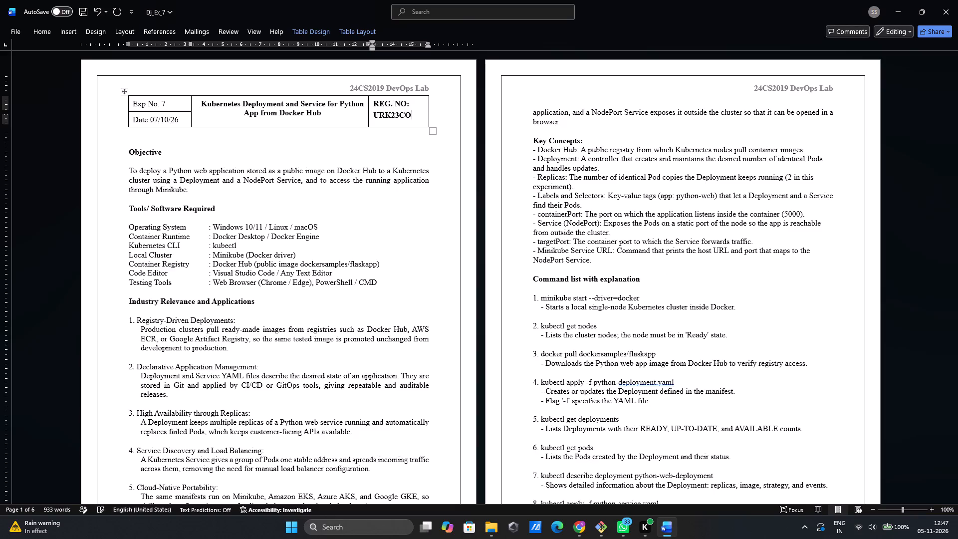
{"action": "type", "text": "2012"}
Export the Exercise 7 report to the Downloads folder as a PDF named GIF_Ex_7, and close the opened PDF.
{"action": "left_click", "coordinate": [15, 25]}
{"action": "left_click", "coordinate": [41, 187]}
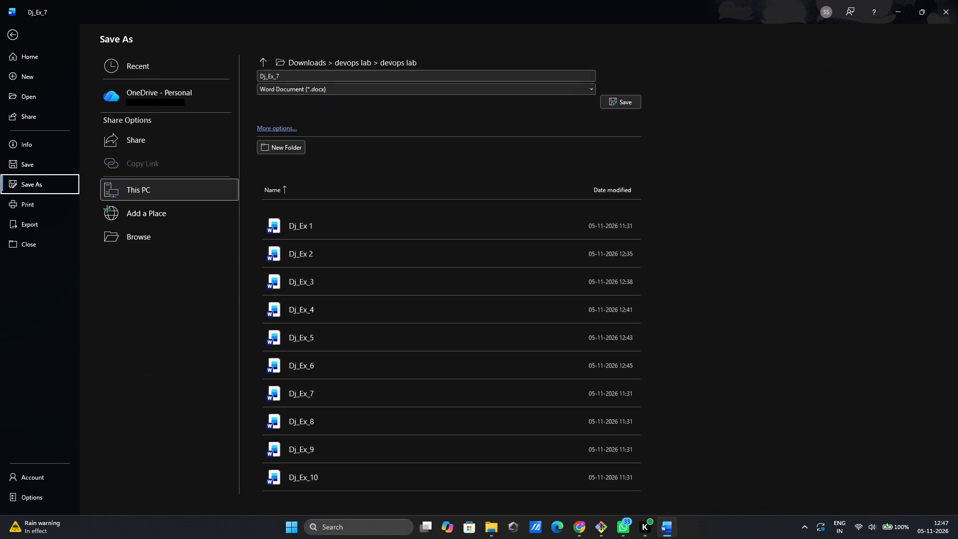
{"action": "left_click", "coordinate": [144, 236]}
{"action": "left_click", "coordinate": [93, 210]}
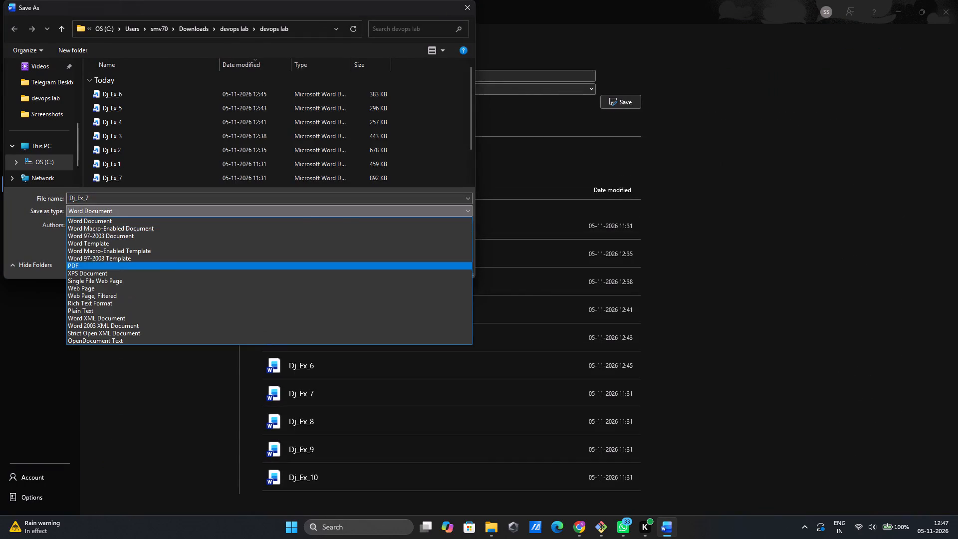
{"action": "left_click", "coordinate": [84, 272]}
{"action": "left_click", "coordinate": [94, 205]}
{"action": "left_click", "coordinate": [94, 210]}
{"action": "left_click", "coordinate": [85, 265]}
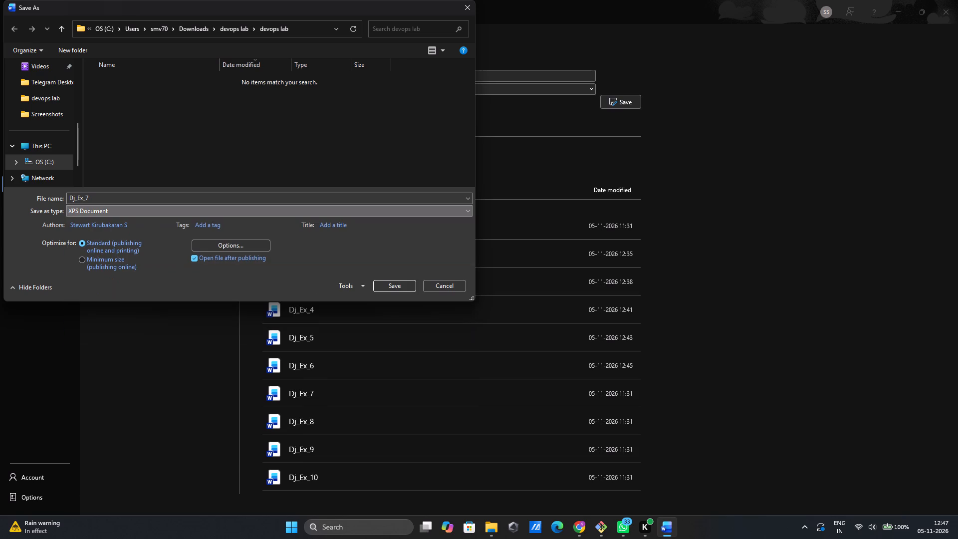
{"action": "double_click", "coordinate": [76, 200]}
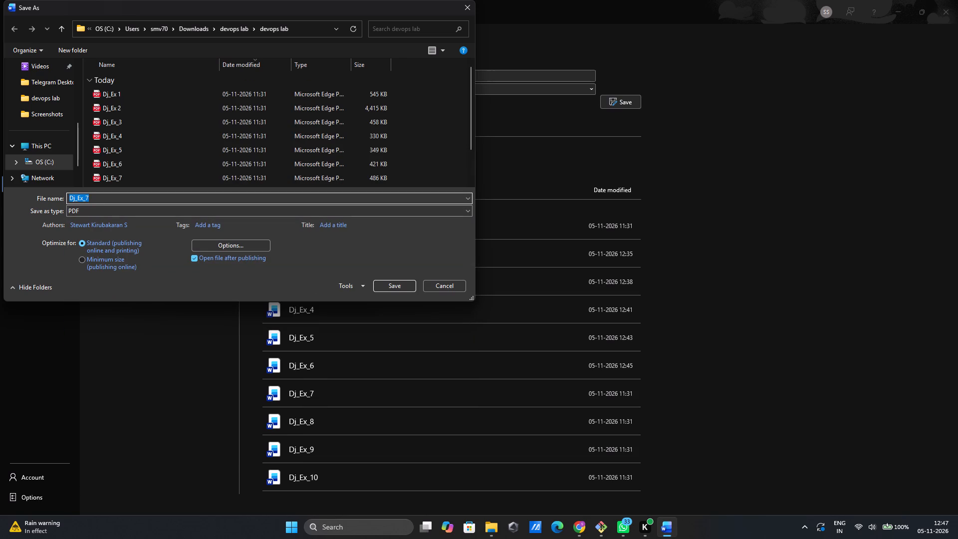
{"action": "left_click", "coordinate": [76, 200]}
{"action": "key", "text": "Left"}
{"action": "key", "text": "BackSpace"}
{"action": "key", "text": "BackSpace"}
{"action": "key", "text": "BackSpace"}
{"action": "type", "text": "GIF"}
{"action": "scroll", "coordinate": [39, 150], "scroll_direction": "up", "scroll_amount": 4}
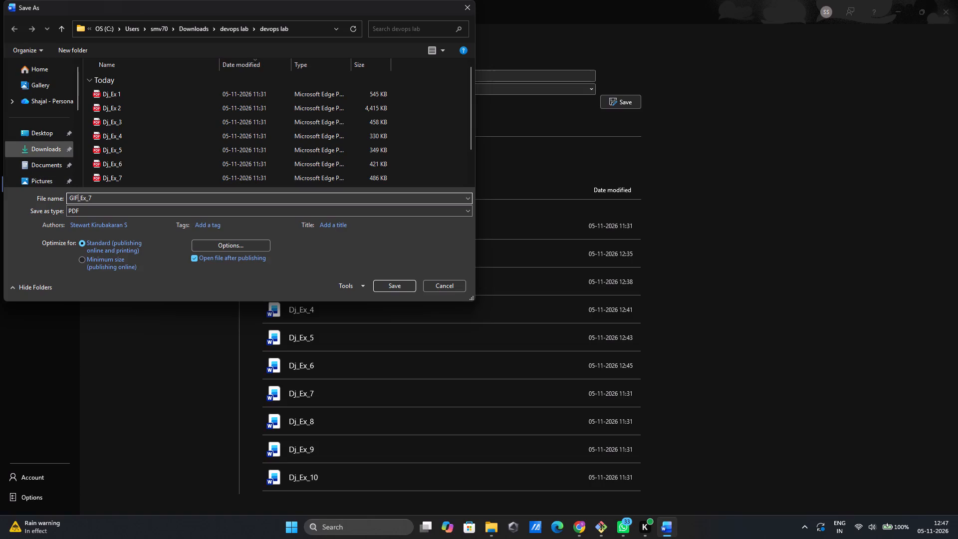
{"action": "left_click", "coordinate": [50, 147]}
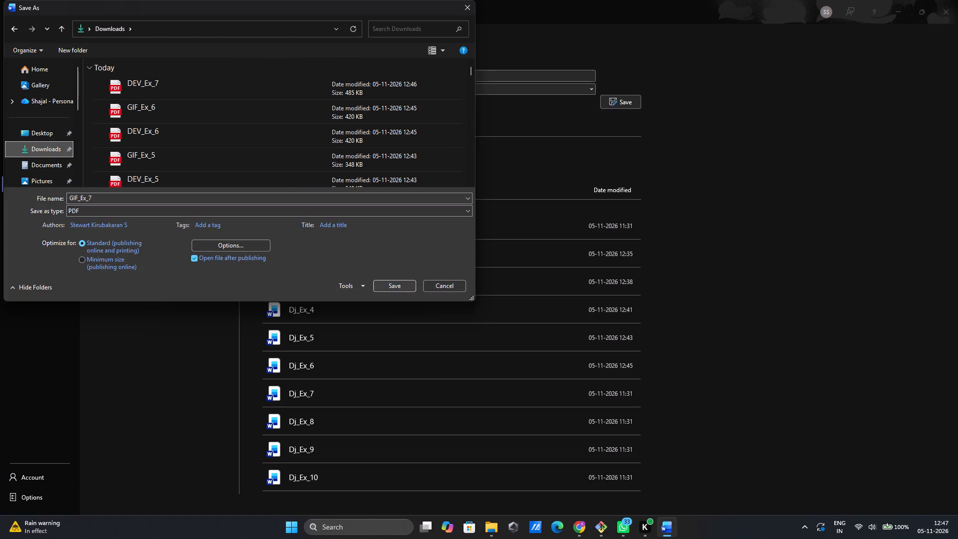
{"action": "left_click", "coordinate": [388, 281]}
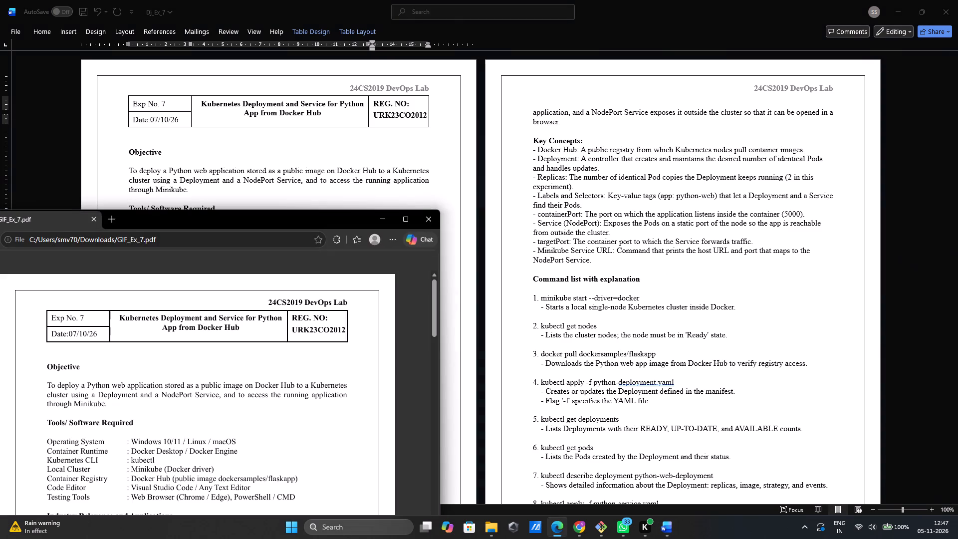
{"action": "left_click", "coordinate": [437, 222]}
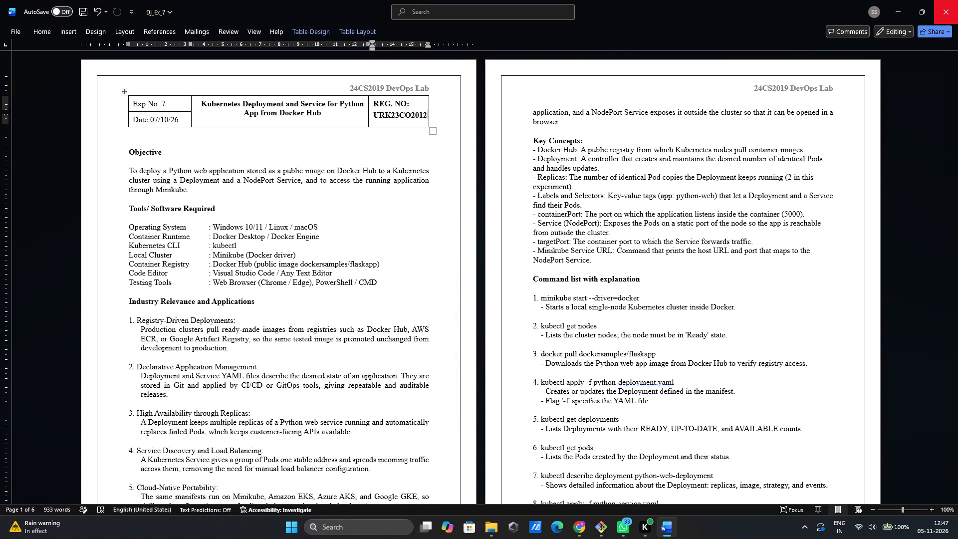
Close the Exercise 7 report, saving its changes.
{"action": "left_click", "coordinate": [953, 0]}
{"action": "left_click", "coordinate": [471, 331]}
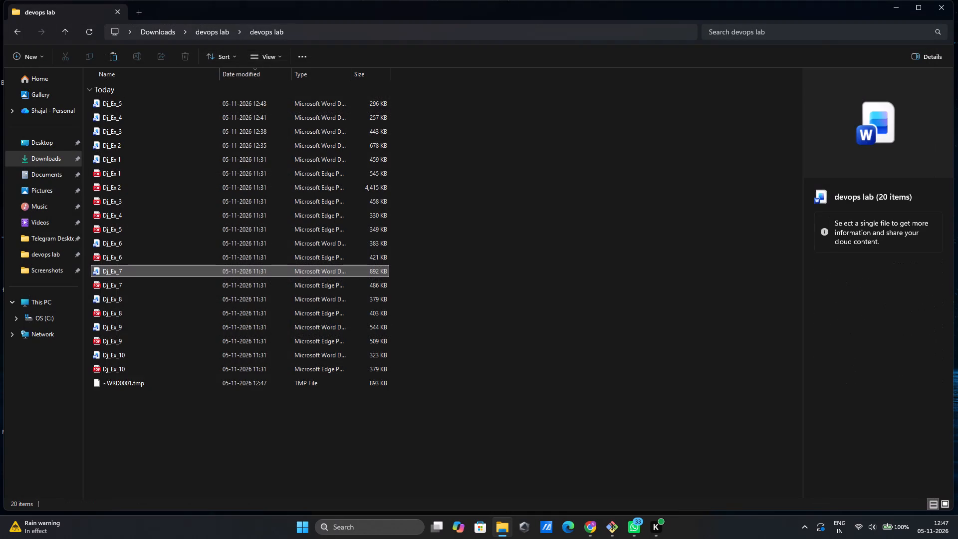
Open the Dj_Ex_8 Word document for editing and set its header date to 21/10/26.
{"action": "double_click", "coordinate": [143, 300]}
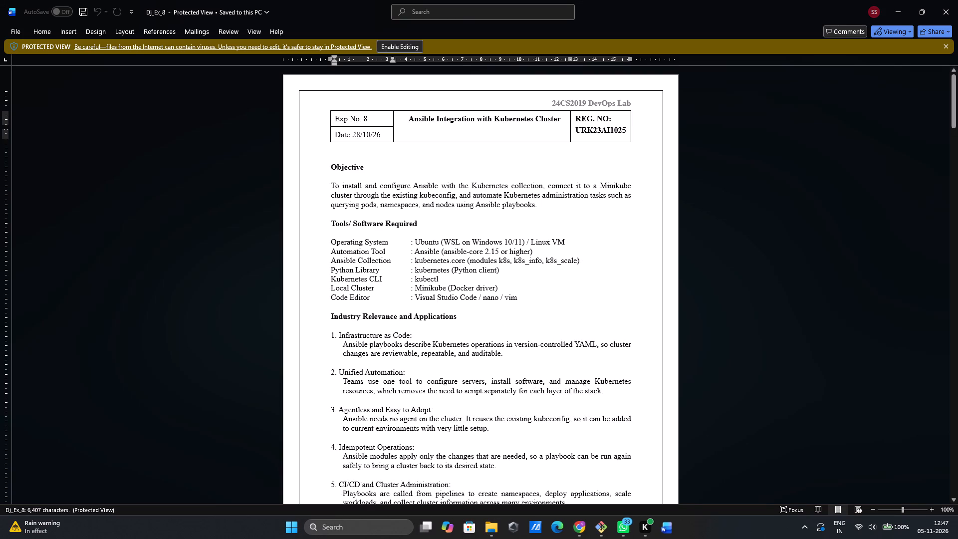
{"action": "left_click", "coordinate": [406, 46]}
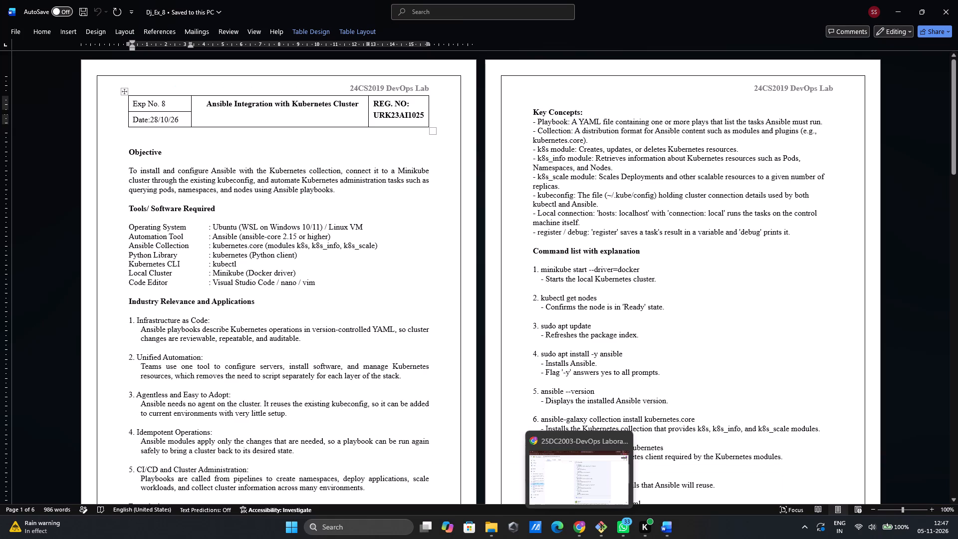
{"action": "left_click", "coordinate": [157, 120]}
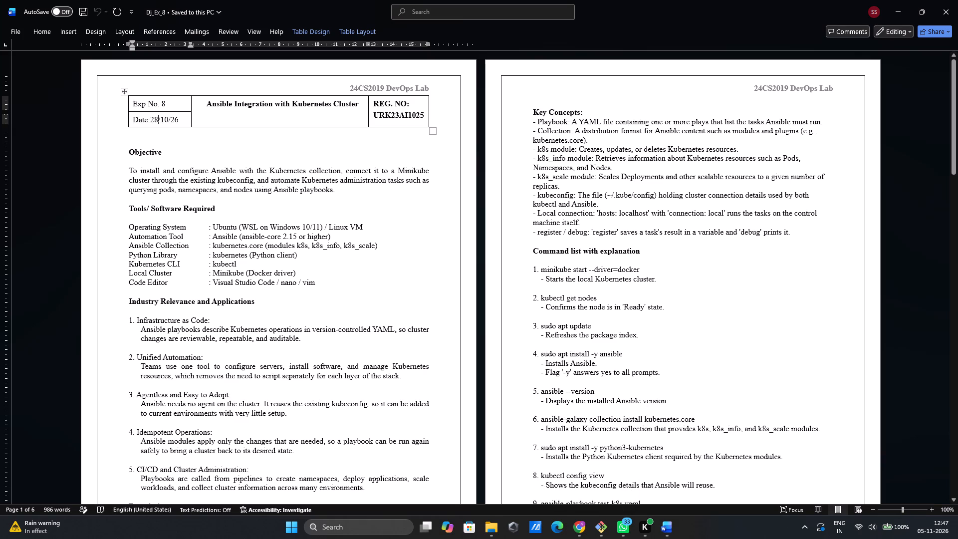
{"action": "key", "text": "BackSpace"}
{"action": "key", "text": "1"}
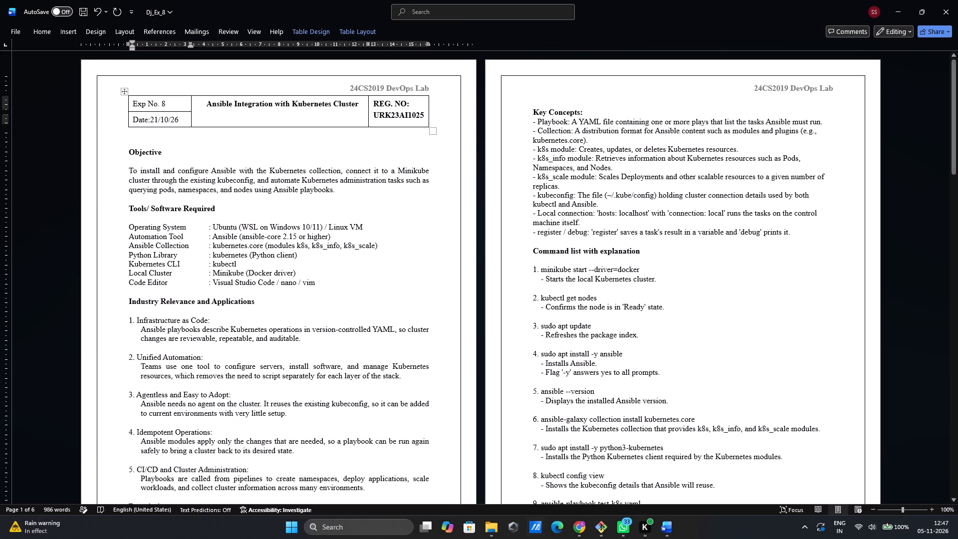
Change the registration number in the Exercise 8 header table to the first student's registration number.
{"action": "left_click", "coordinate": [385, 118]}
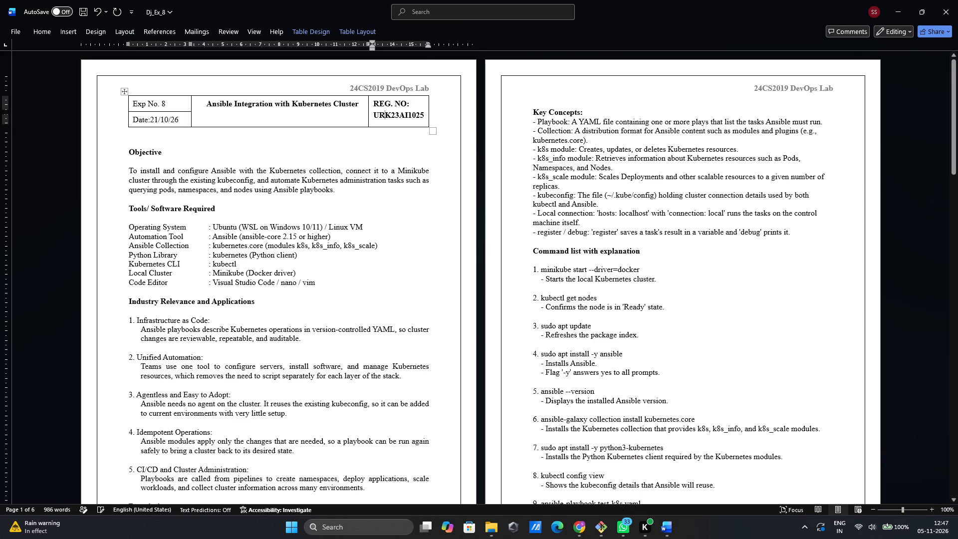
{"action": "key", "text": "BackSpace"}
{"action": "key", "text": "l"}
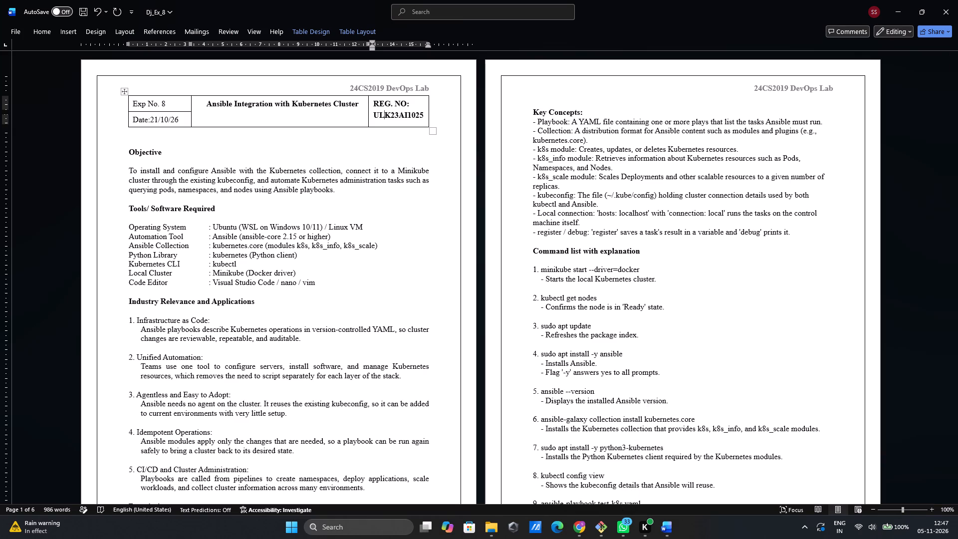
{"action": "key", "text": "Right"}
{"action": "key", "text": "Right"}
{"action": "key", "text": "Right"}
{"action": "key", "text": "Right"}
{"action": "key", "text": "Left"}
{"action": "key", "text": "Delete"}
{"action": "key", "text": "Delete"}
{"action": "type", "text": "CO"}
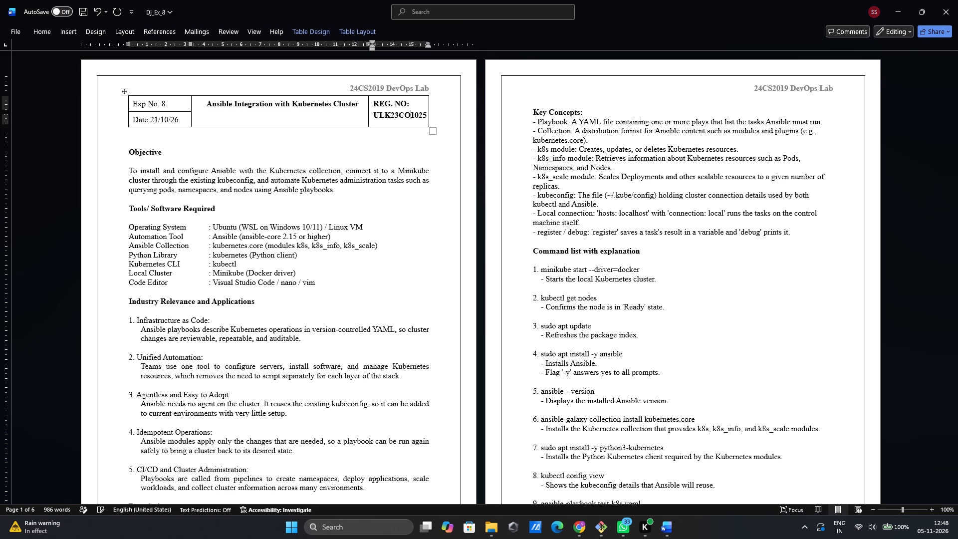
{"action": "key", "text": "Right"}
{"action": "key", "text": "Right"}
{"action": "key", "text": "Delete"}
{"action": "key", "text": "Delete"}
{"action": "type", "text": "01"}
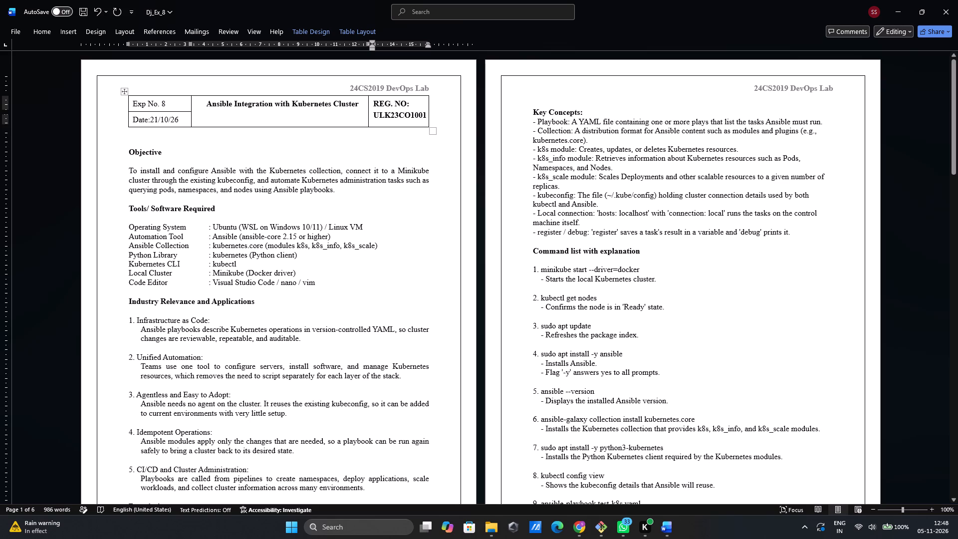
Review the pages of the Exercise 8 report through to the output screenshots.
{"action": "scroll", "coordinate": [333, 254], "scroll_direction": "down", "scroll_amount": 10}
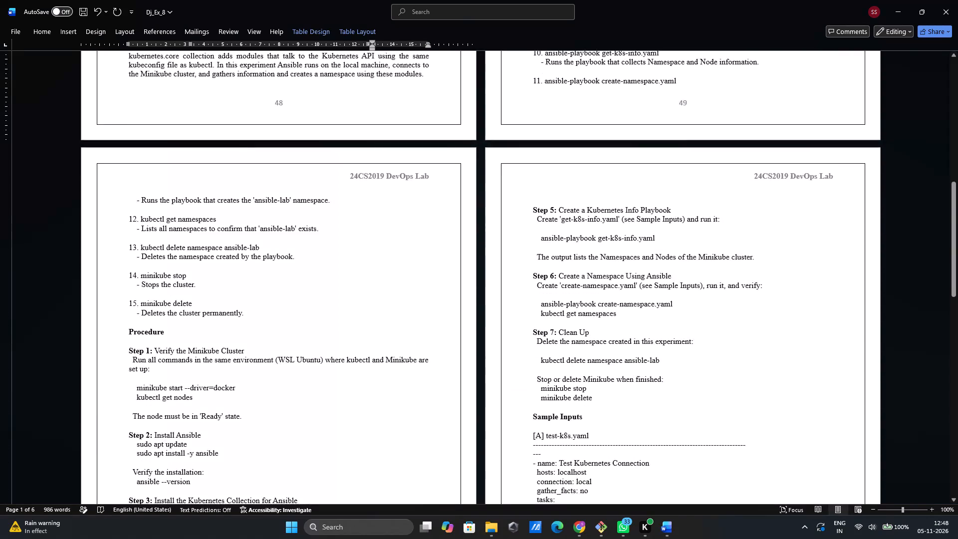
{"action": "scroll", "coordinate": [333, 250], "scroll_direction": "down", "scroll_amount": 12}
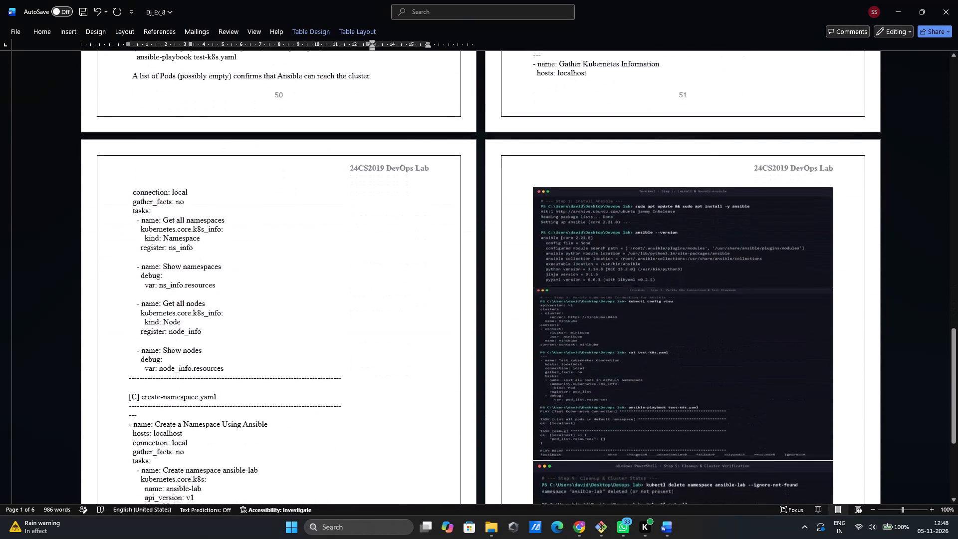
{"action": "scroll", "coordinate": [347, 250], "scroll_direction": "down", "scroll_amount": 6}
{"action": "scroll", "coordinate": [348, 246], "scroll_direction": "up", "scroll_amount": 3}
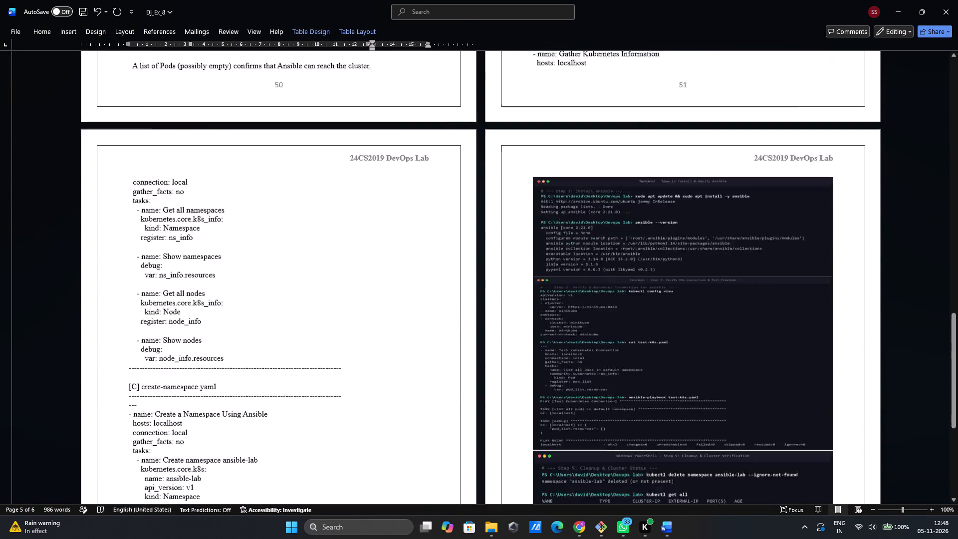
{"action": "scroll", "coordinate": [348, 246], "scroll_direction": "up", "scroll_amount": 5}
Export the Exercise 8 report as a PDF named DEV_Ex_8 in the Downloads folder and close the opened PDF.
{"action": "left_click", "coordinate": [18, 26]}
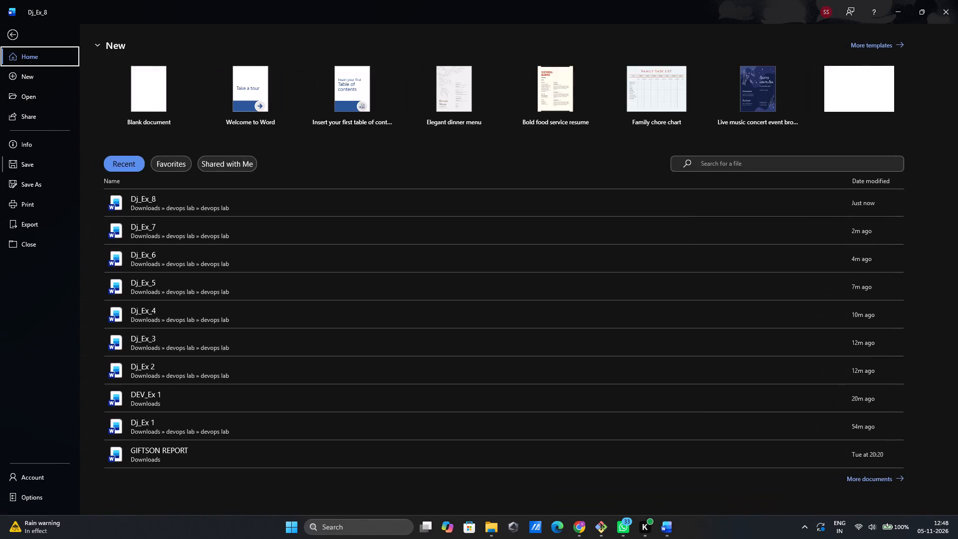
{"action": "left_click", "coordinate": [28, 181]}
{"action": "left_click", "coordinate": [141, 238]}
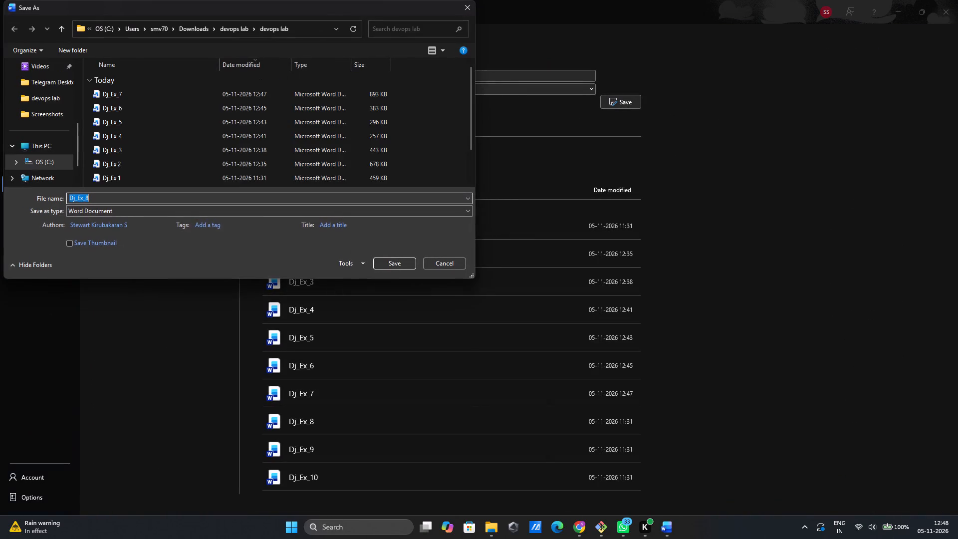
{"action": "scroll", "coordinate": [39, 144], "scroll_direction": "up", "scroll_amount": 5}
{"action": "left_click", "coordinate": [43, 154]}
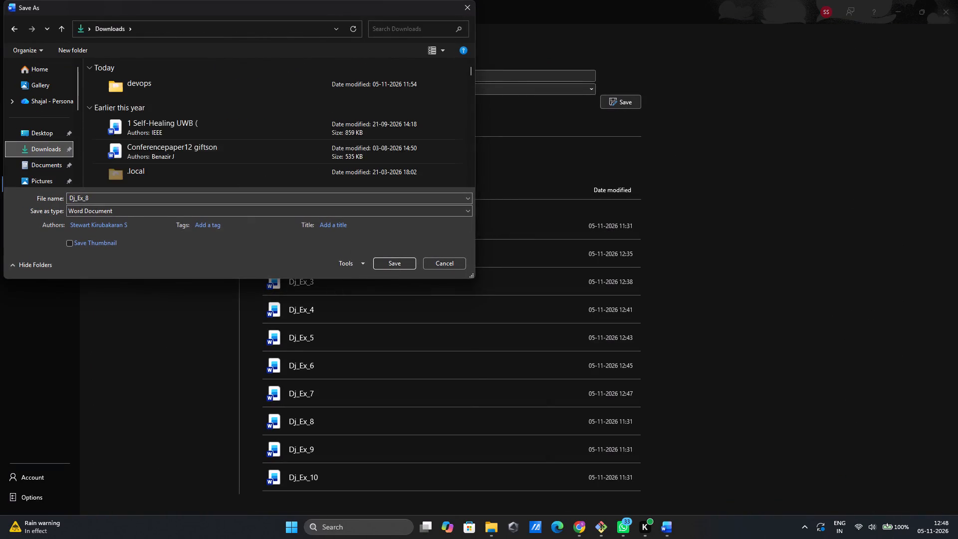
{"action": "left_click", "coordinate": [74, 201]}
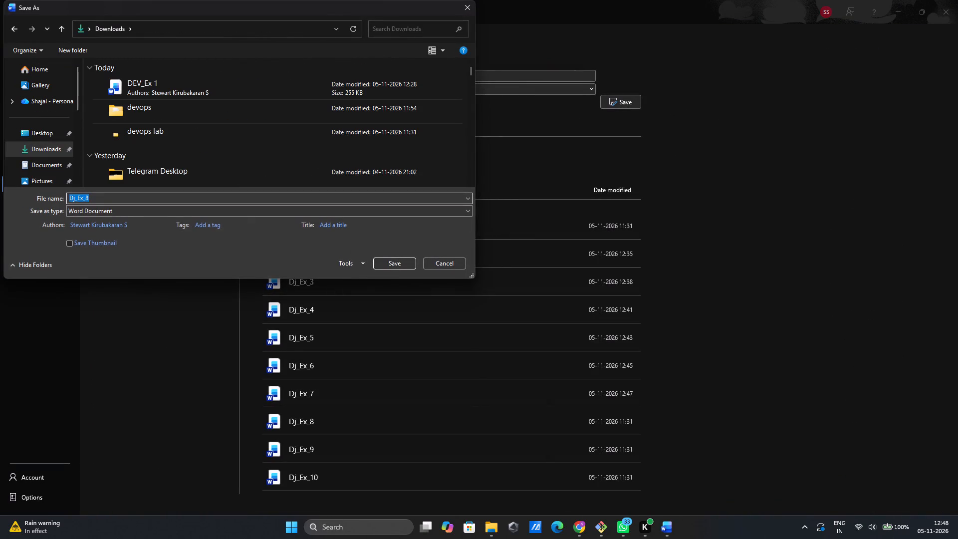
{"action": "left_click", "coordinate": [75, 198]}
{"action": "key", "text": "BackSpace"}
{"action": "key", "text": "BackSpace"}
{"action": "key", "text": "BackSpace"}
{"action": "type", "text": "DEV"}
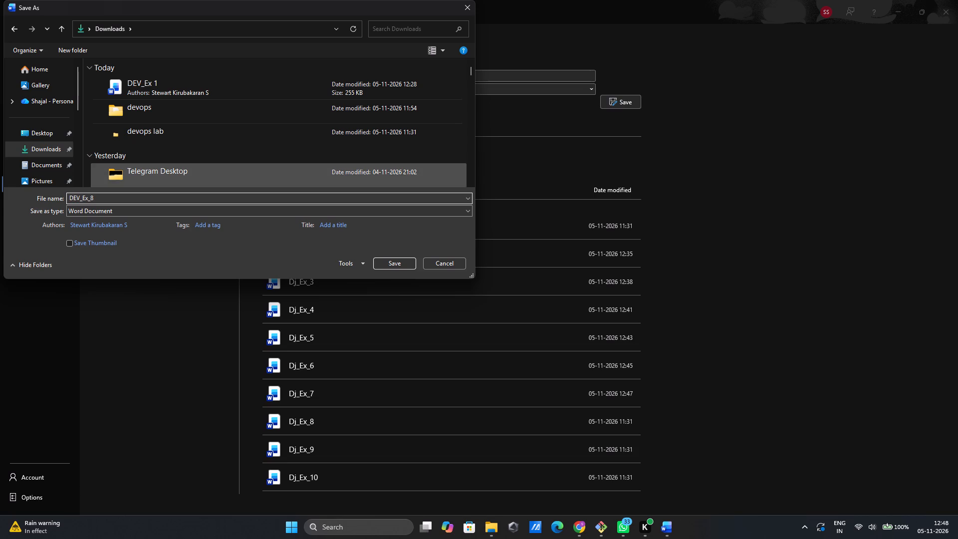
{"action": "left_click", "coordinate": [100, 211]}
{"action": "left_click", "coordinate": [94, 266]}
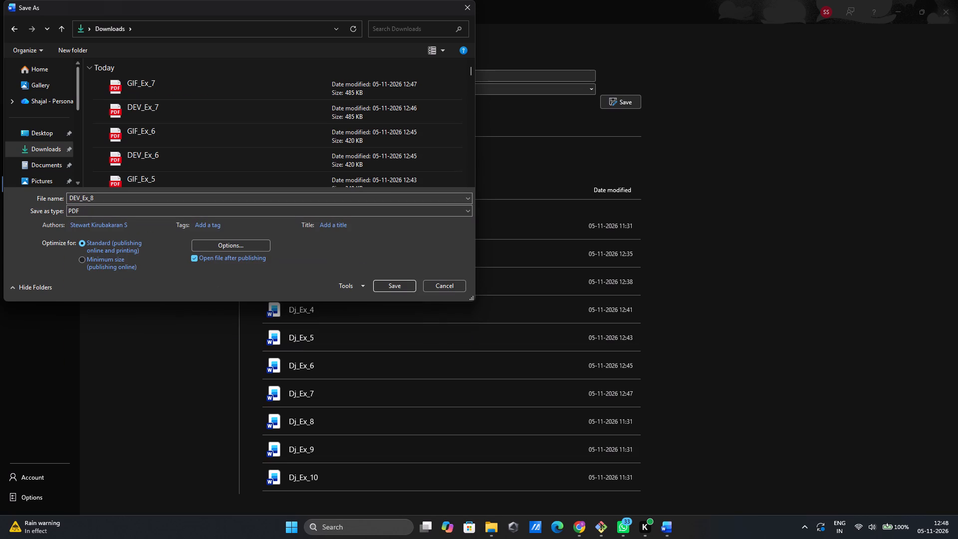
{"action": "left_click", "coordinate": [387, 282]}
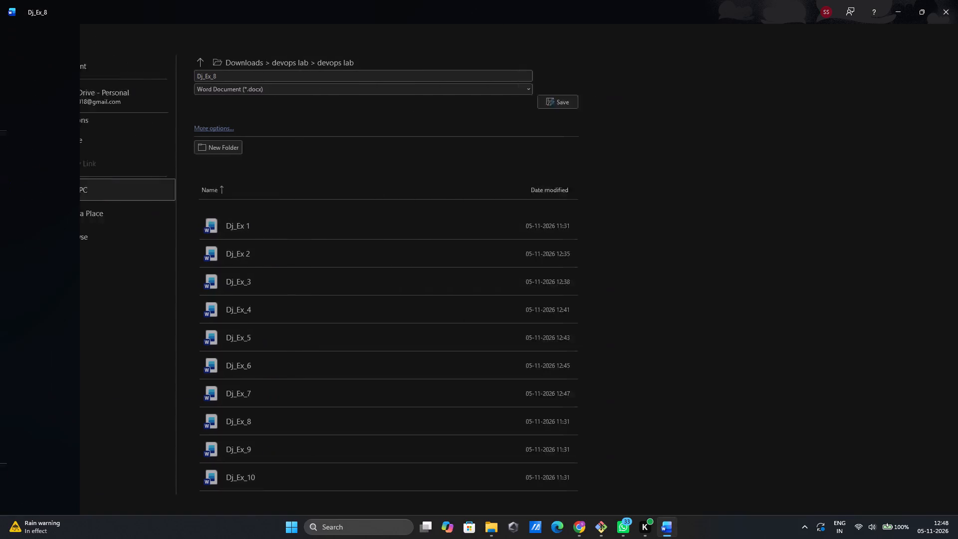
{"action": "left_click", "coordinate": [427, 216]}
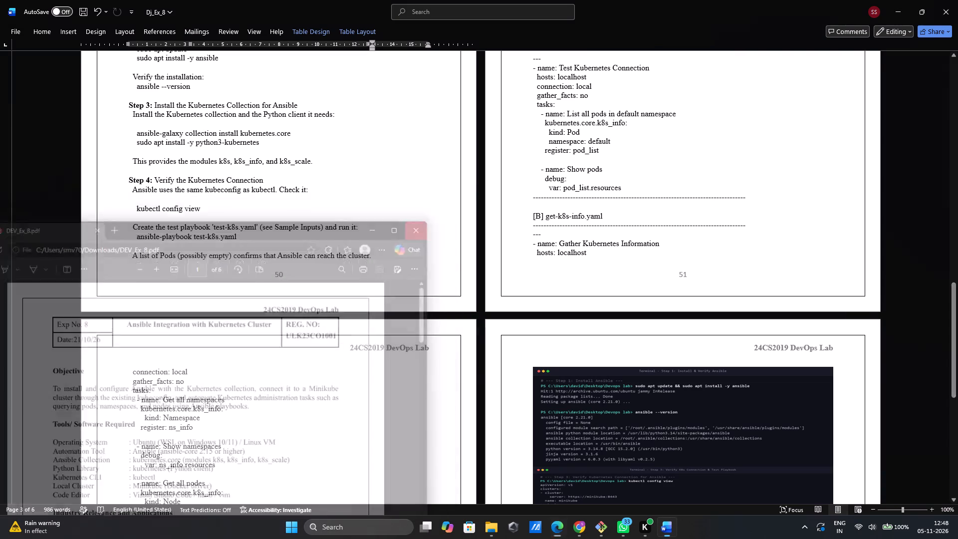
Change the registration number in the Exercise 8 header table to the second student's registration number.
{"action": "scroll", "coordinate": [500, 291], "scroll_direction": "up", "scroll_amount": 13}
{"action": "scroll", "coordinate": [359, 223], "scroll_direction": "up", "scroll_amount": 11}
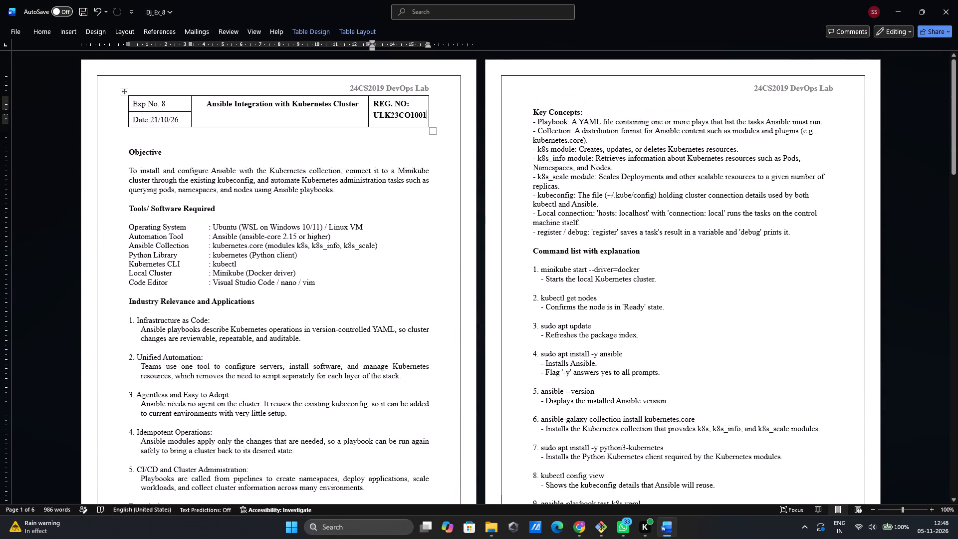
{"action": "left_click", "coordinate": [386, 117]}
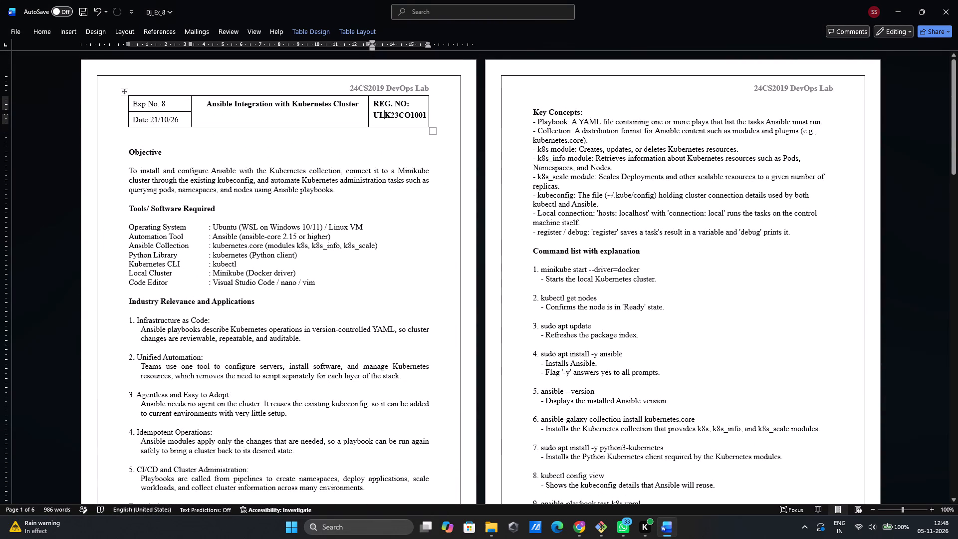
{"action": "key", "text": "BackSpace"}
{"action": "key", "text": "r"}
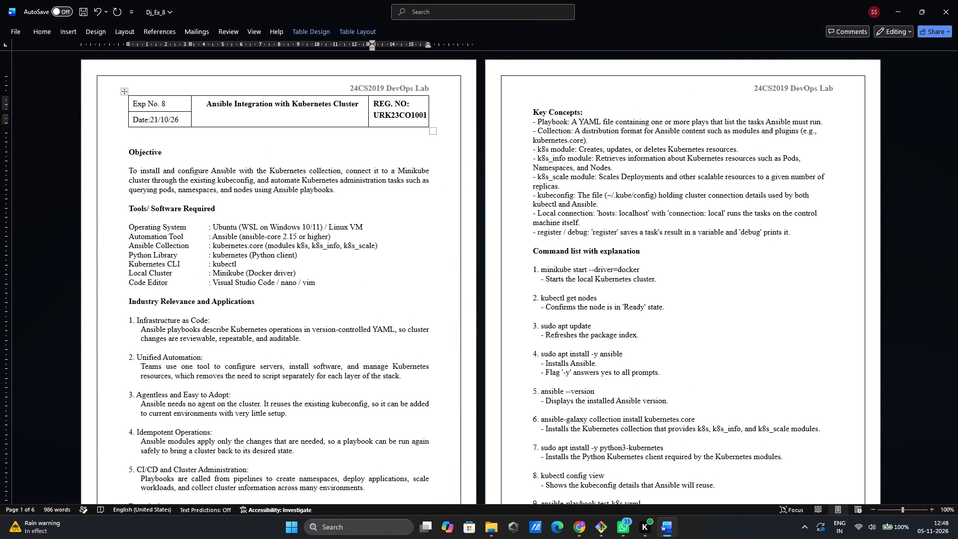
{"action": "key", "text": "Right"}
{"action": "key", "text": "Right"}
{"action": "key", "text": "Right"}
{"action": "key", "text": "Right"}
{"action": "key", "text": "Right"}
{"action": "key", "text": "Right"}
{"action": "key", "text": "Left"}
{"action": "key", "text": "Delete"}
{"action": "key", "text": "Delete"}
{"action": "key", "text": "Delete"}
{"action": "key", "text": "Delete"}
{"action": "type", "text": "2012"}
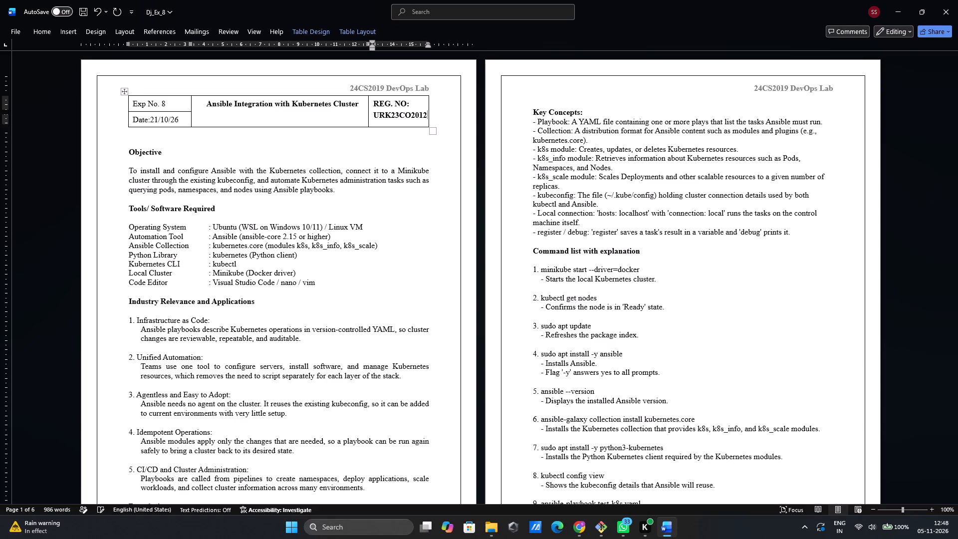
Export the Exercise 8 report as a PDF named GIF_Ex_8 in the Downloads folder and close the opened PDF.
{"action": "left_click", "coordinate": [18, 30]}
{"action": "left_click", "coordinate": [28, 188]}
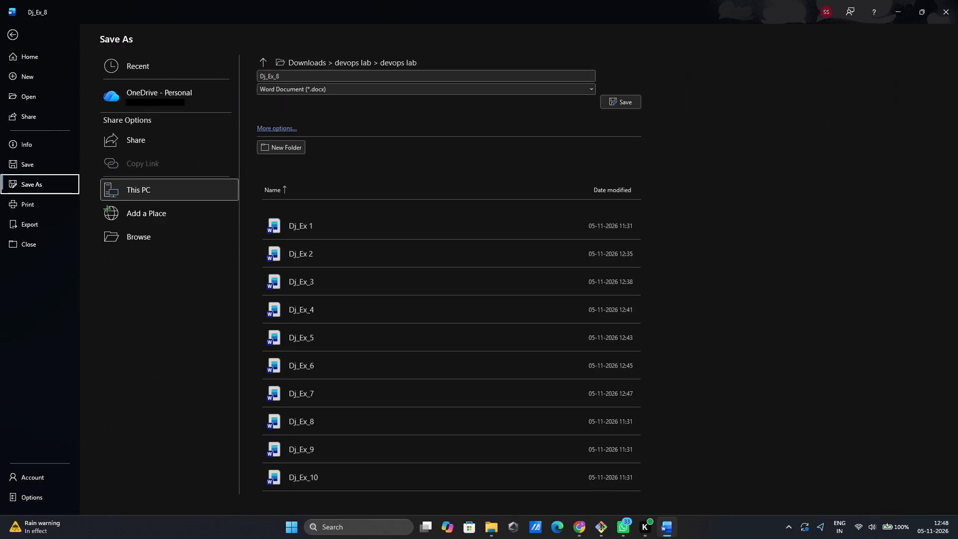
{"action": "left_click", "coordinate": [178, 234]}
{"action": "left_click", "coordinate": [121, 207]}
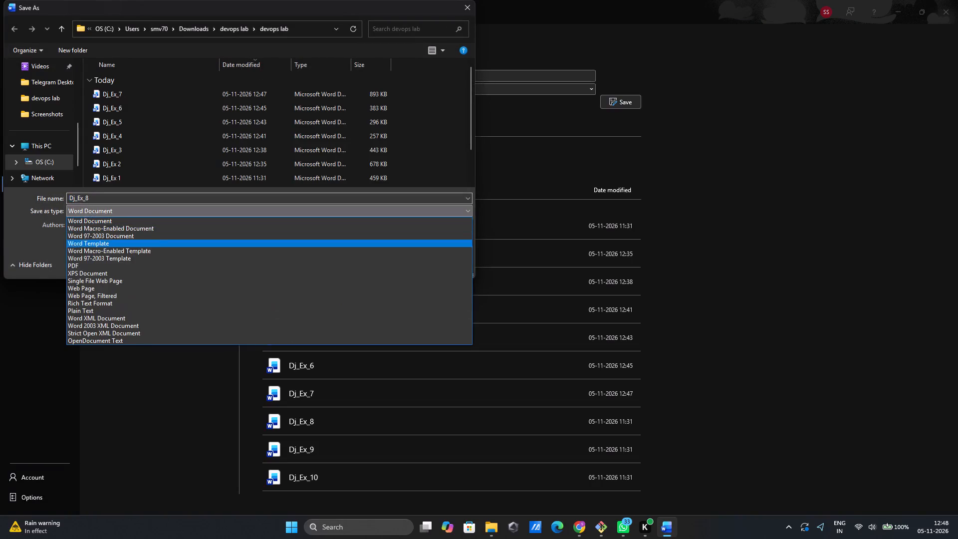
{"action": "left_click", "coordinate": [82, 271]}
{"action": "left_click", "coordinate": [91, 211]}
{"action": "left_click", "coordinate": [85, 265]}
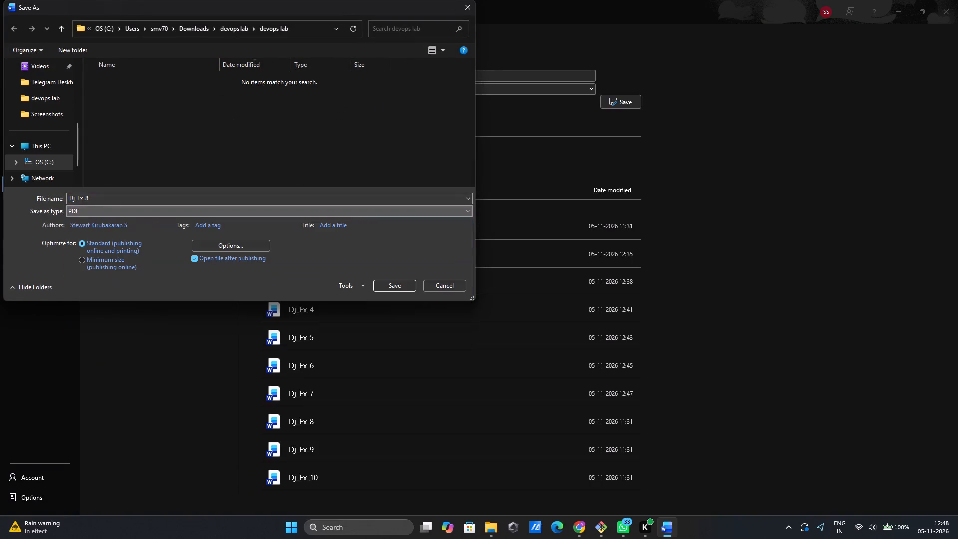
{"action": "left_click", "coordinate": [78, 197]}
{"action": "left_click", "coordinate": [75, 198]}
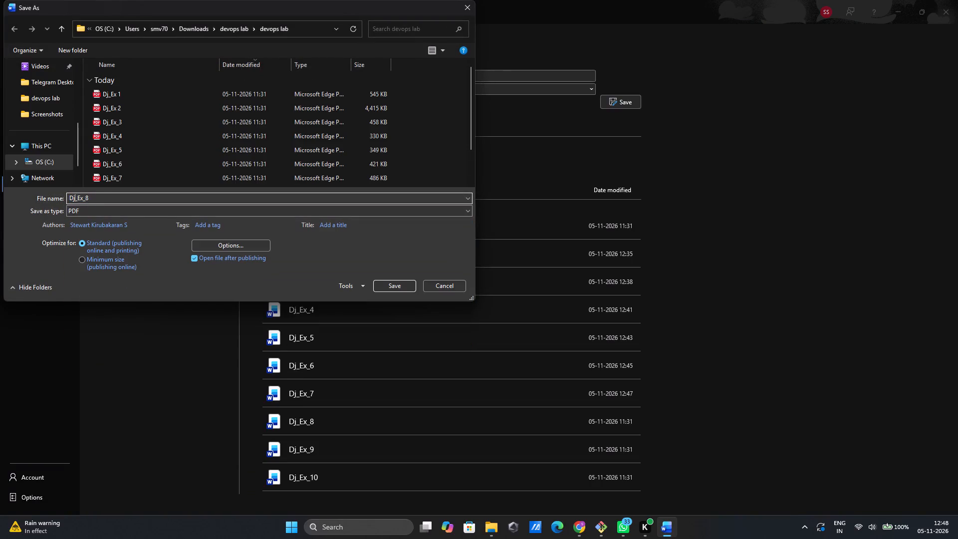
{"action": "key", "text": "BackSpace"}
{"action": "key", "text": "BackSpace"}
{"action": "type", "text": "GIF"}
{"action": "scroll", "coordinate": [60, 164], "scroll_direction": "up", "scroll_amount": 4}
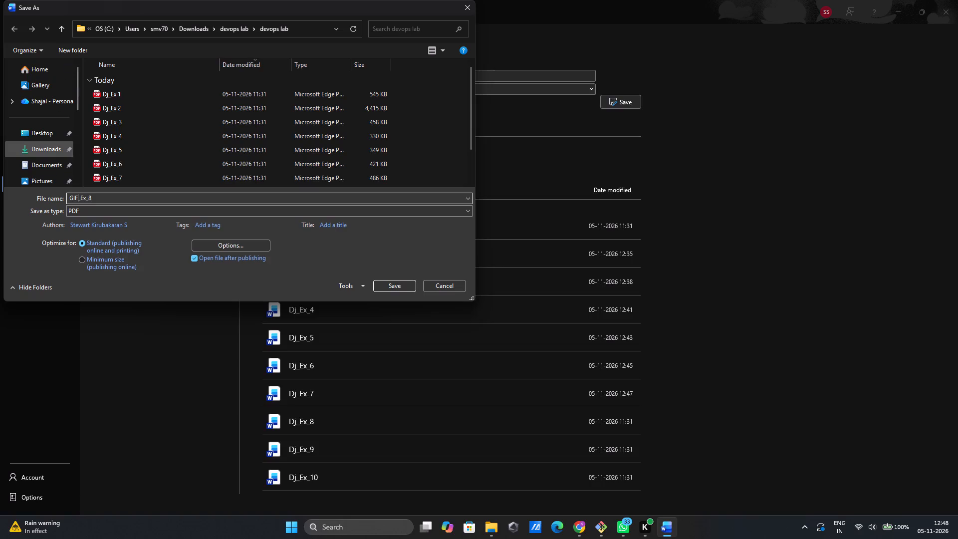
{"action": "left_click", "coordinate": [40, 141]}
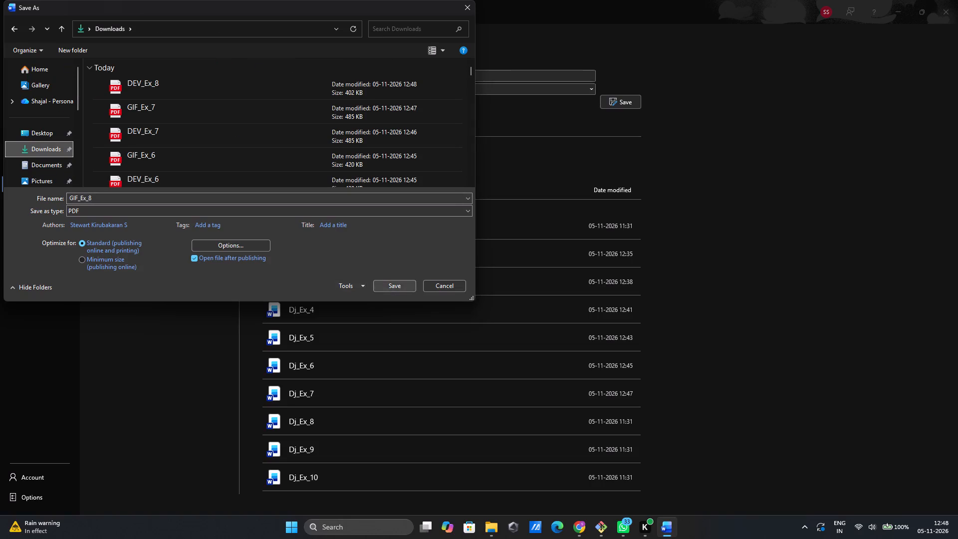
{"action": "left_click", "coordinate": [378, 286]}
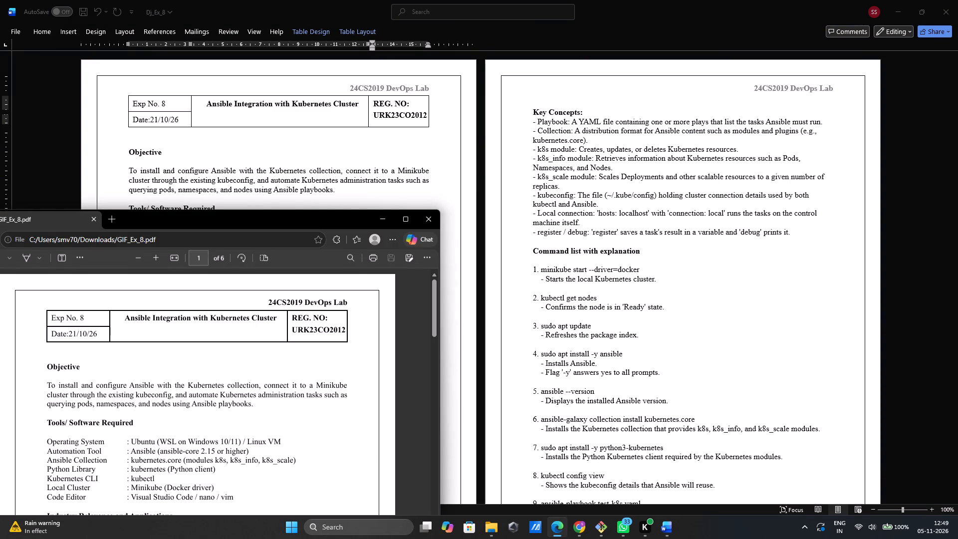
{"action": "left_click", "coordinate": [425, 219]}
Close the Exercise 8 report, saving its changes.
{"action": "left_click", "coordinate": [957, 0]}
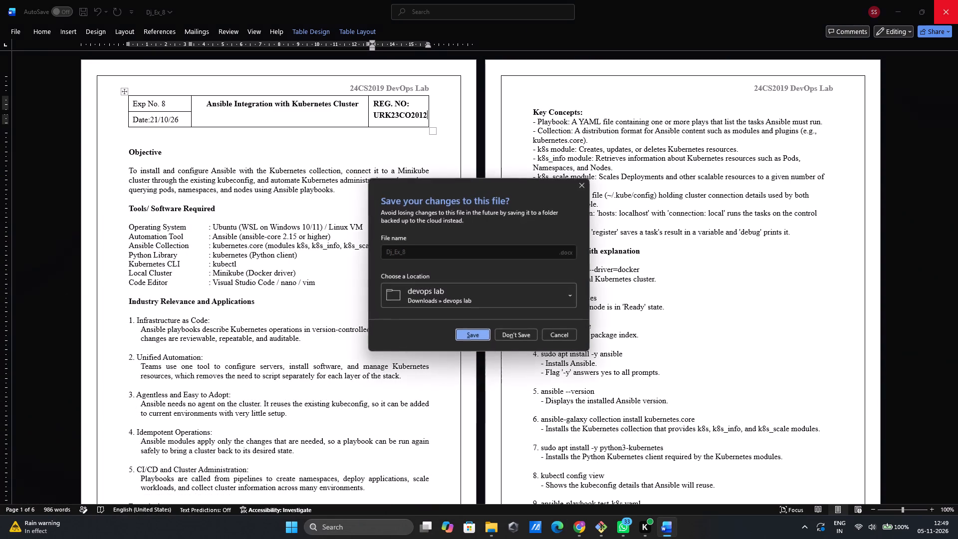
{"action": "left_click", "coordinate": [473, 336]}
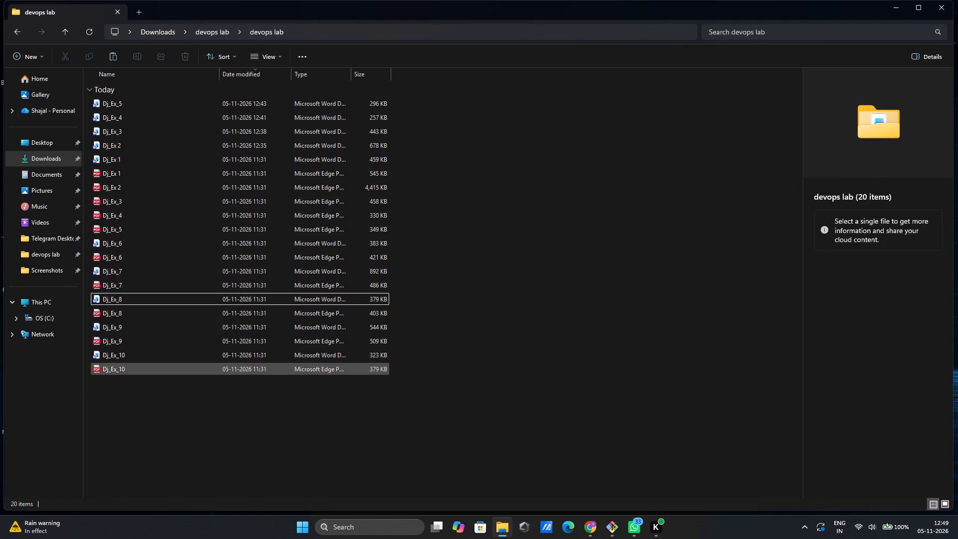
Open the Dj_Ex_9 Word document from the devops lab folder and enable editing.
{"action": "double_click", "coordinate": [113, 326]}
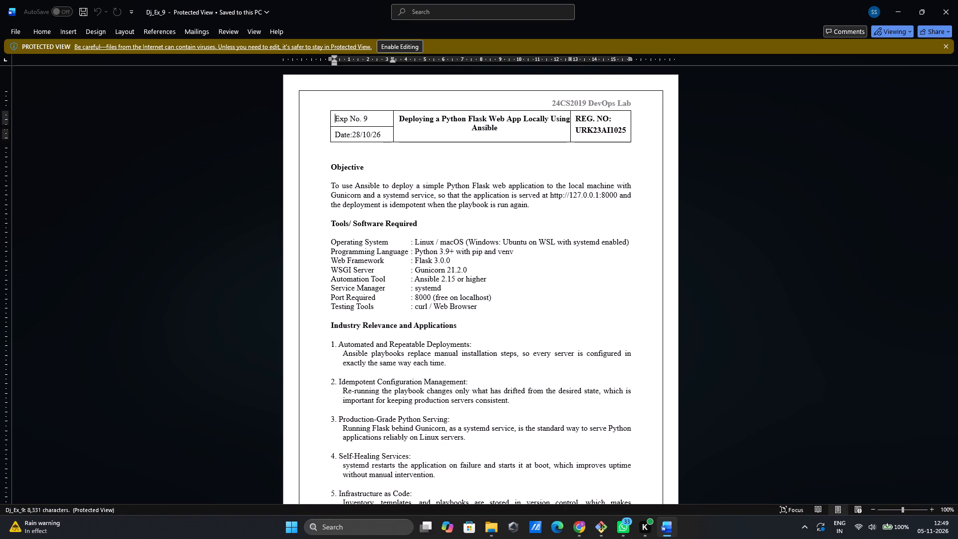
{"action": "left_click", "coordinate": [404, 41]}
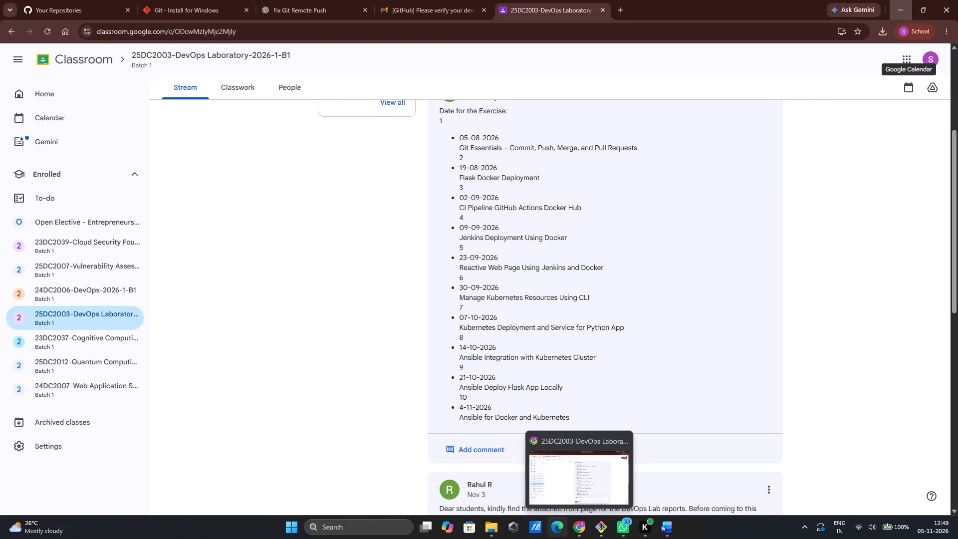
Open the exported GIF_Ex_8 and GIF_Ex_7 PDFs from the Downloads folder to check their header dates, closing each one.
{"action": "left_click", "coordinate": [496, 529]}
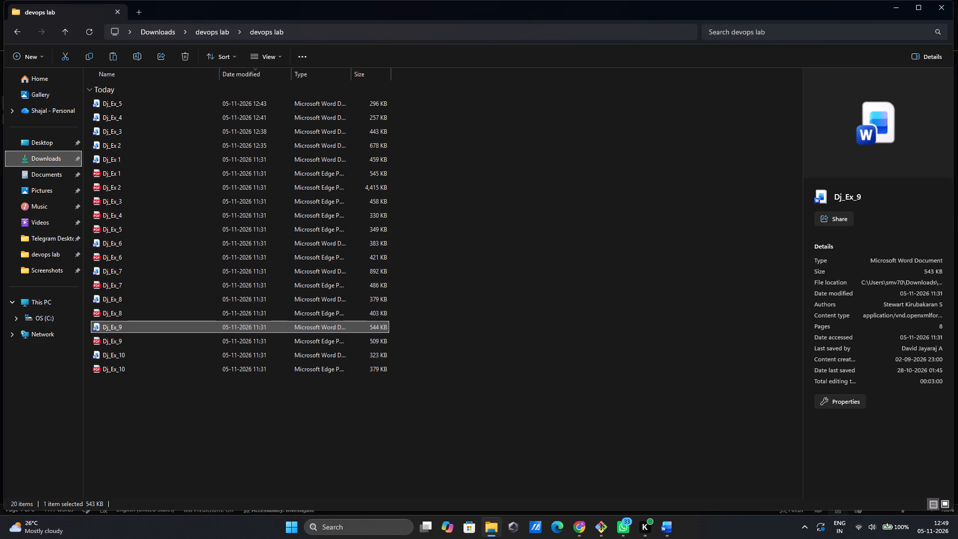
{"action": "left_click", "coordinate": [16, 29]}
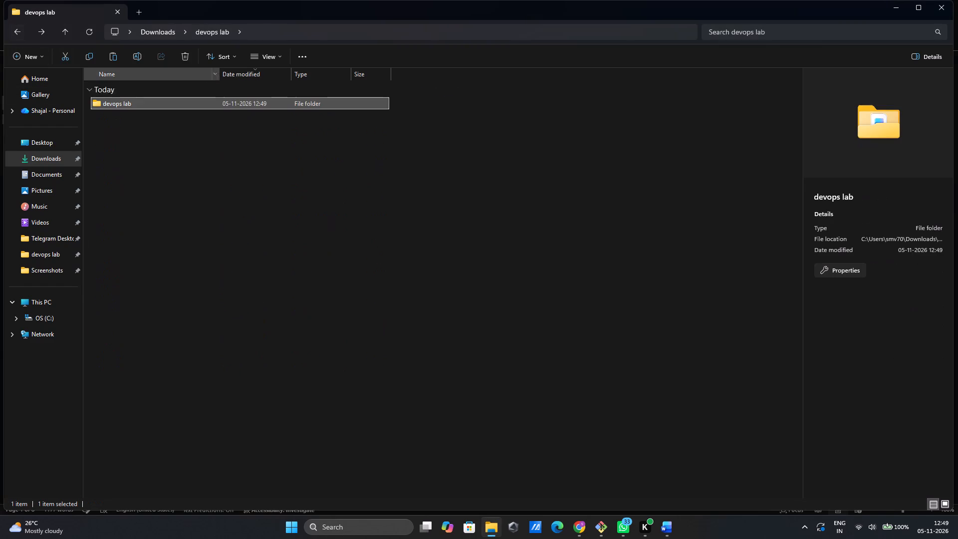
{"action": "left_click", "coordinate": [22, 34]}
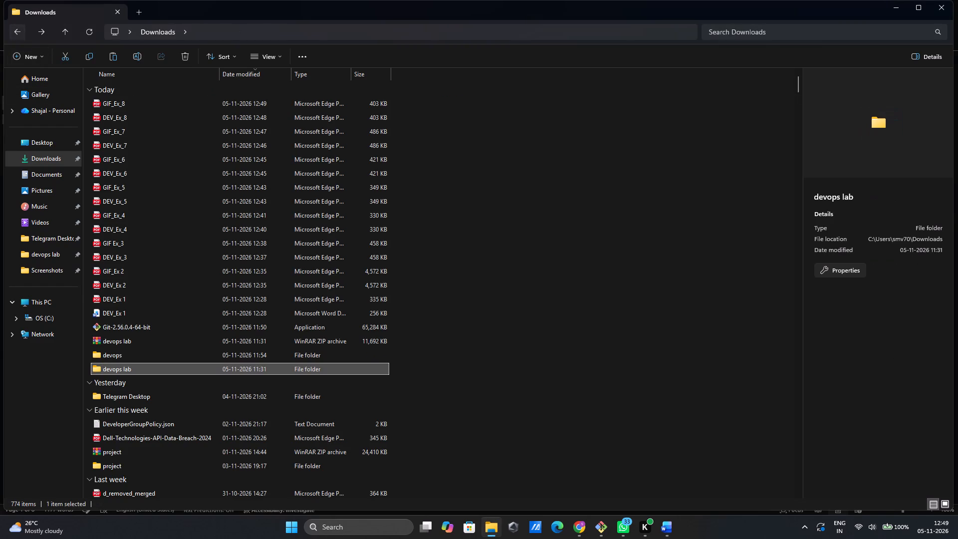
{"action": "double_click", "coordinate": [160, 108]}
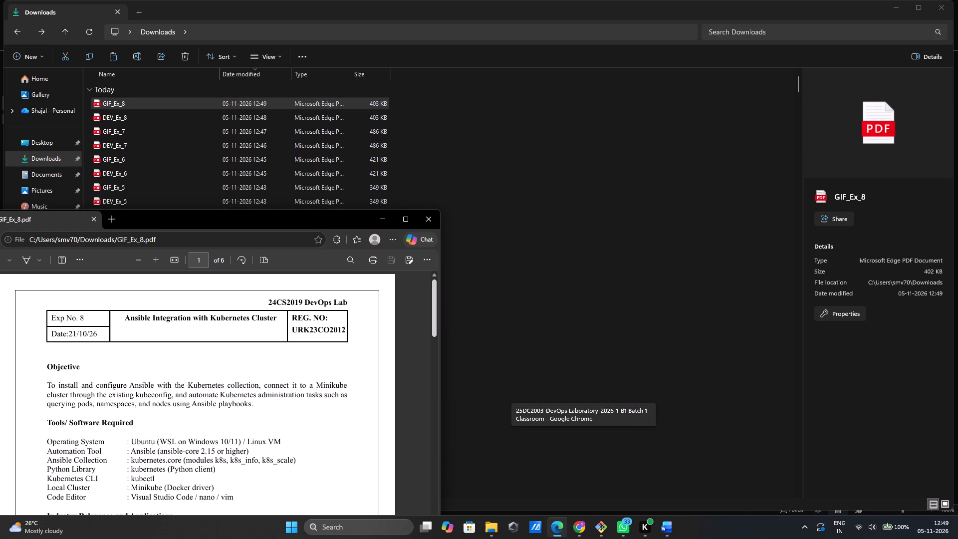
{"action": "left_click", "coordinate": [430, 215]}
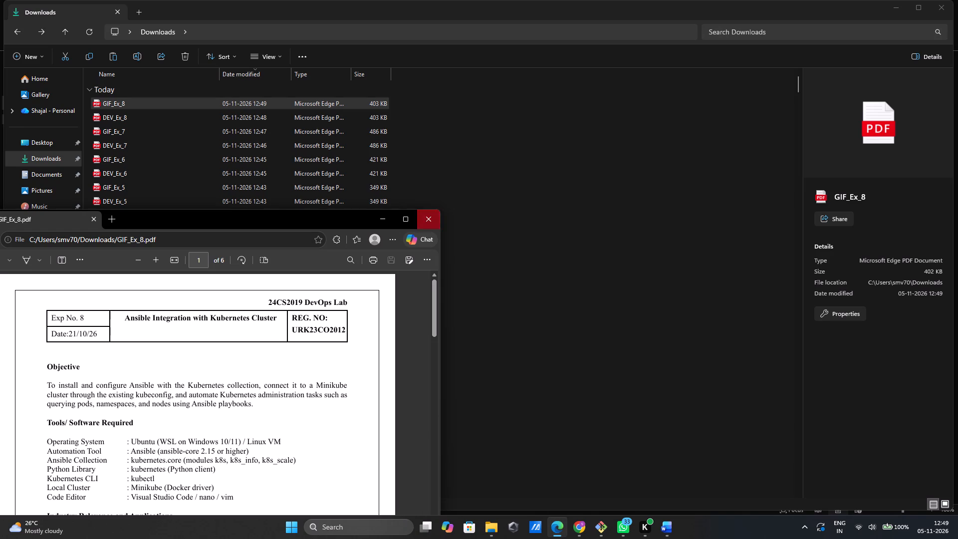
{"action": "double_click", "coordinate": [128, 129]}
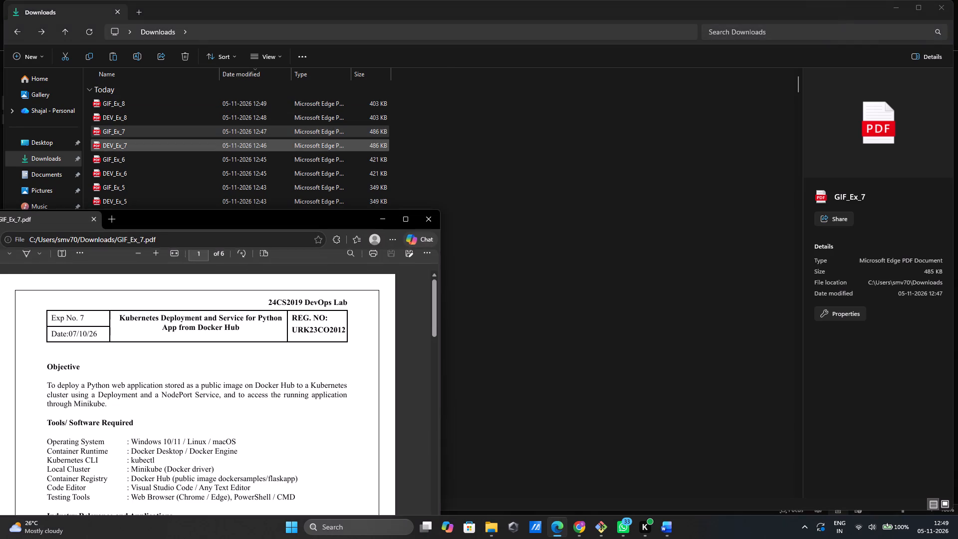
{"action": "left_click", "coordinate": [429, 217]}
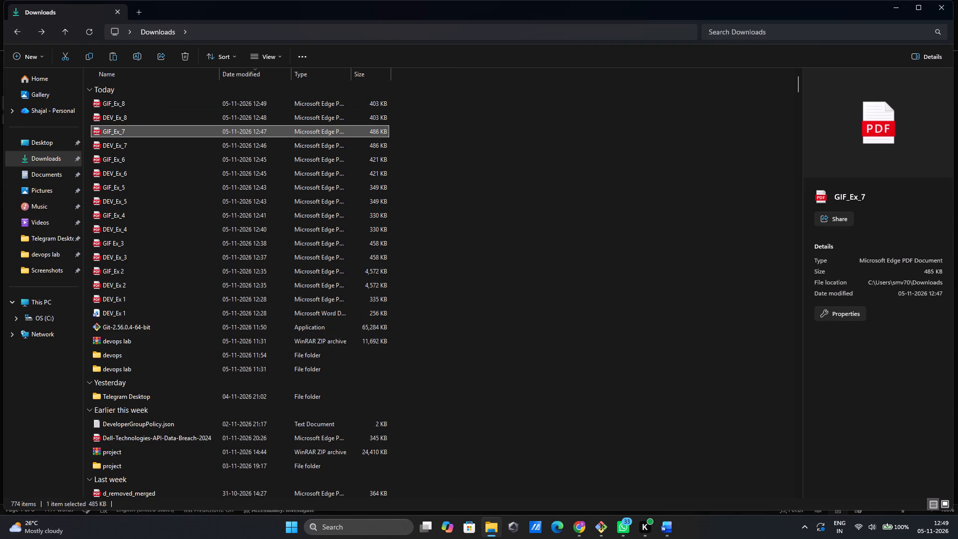
{"action": "left_click", "coordinate": [410, 122]}
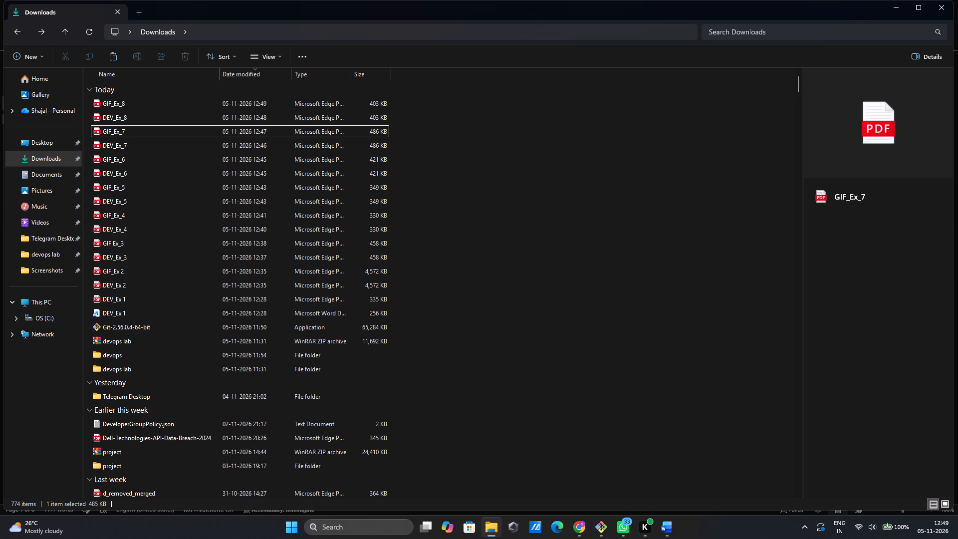
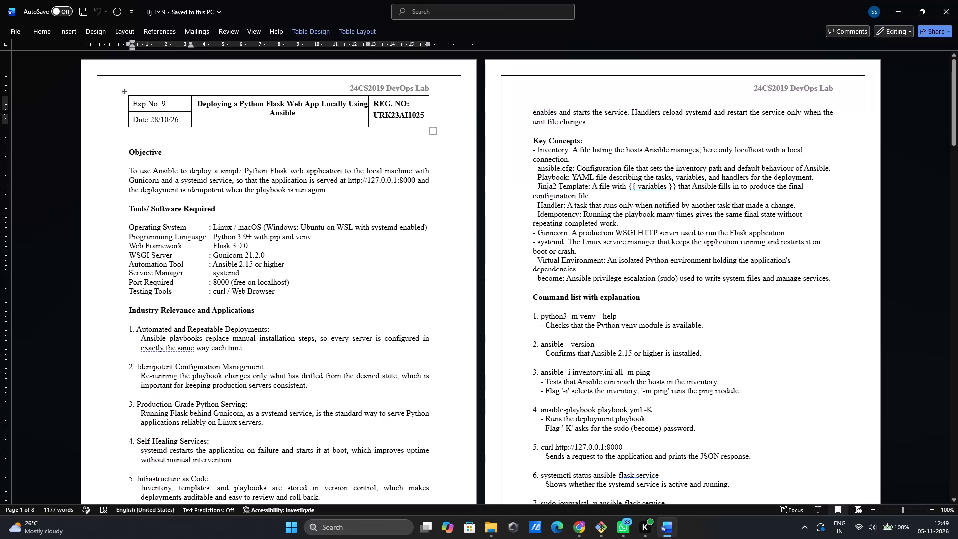
Set the date in the Exercise 9 report's header table to 21/10/26, following the exercise dates posted in Google Classroom.
{"action": "left_click", "coordinate": [158, 120]}
{"action": "key", "text": "BackSpace"}
{"action": "key", "text": "BackSpace"}
{"action": "type", "text": "14"}
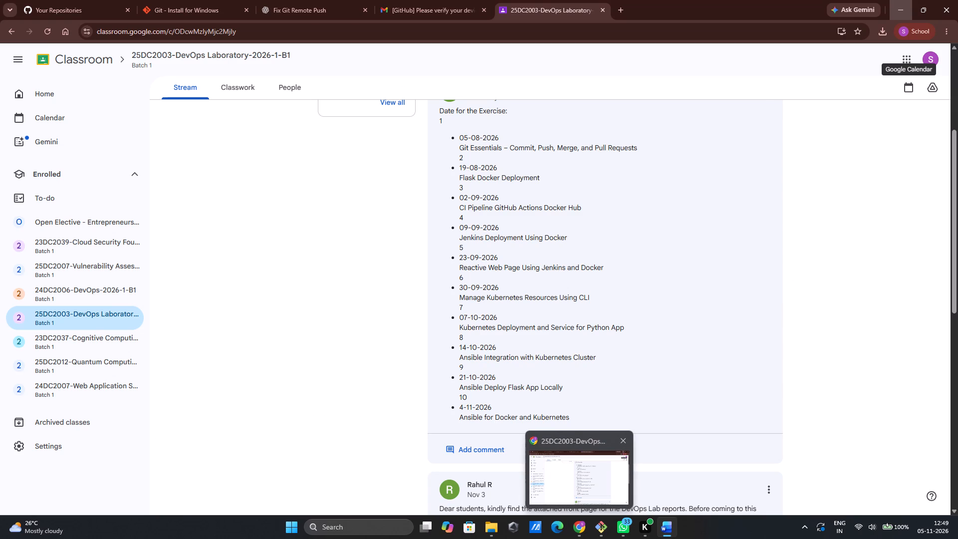
{"action": "key", "text": "BackSpace"}
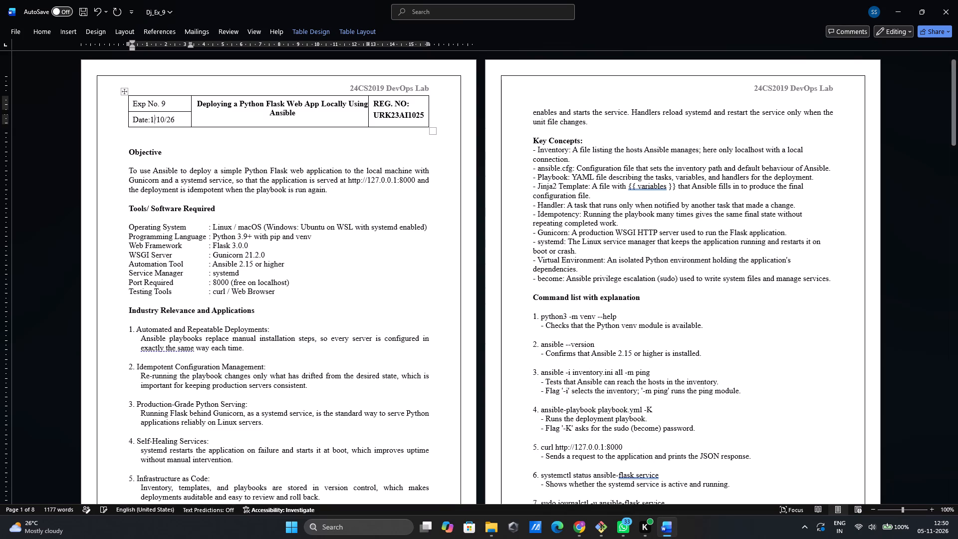
{"action": "key", "text": "BackSpace"}
{"action": "type", "text": "21"}
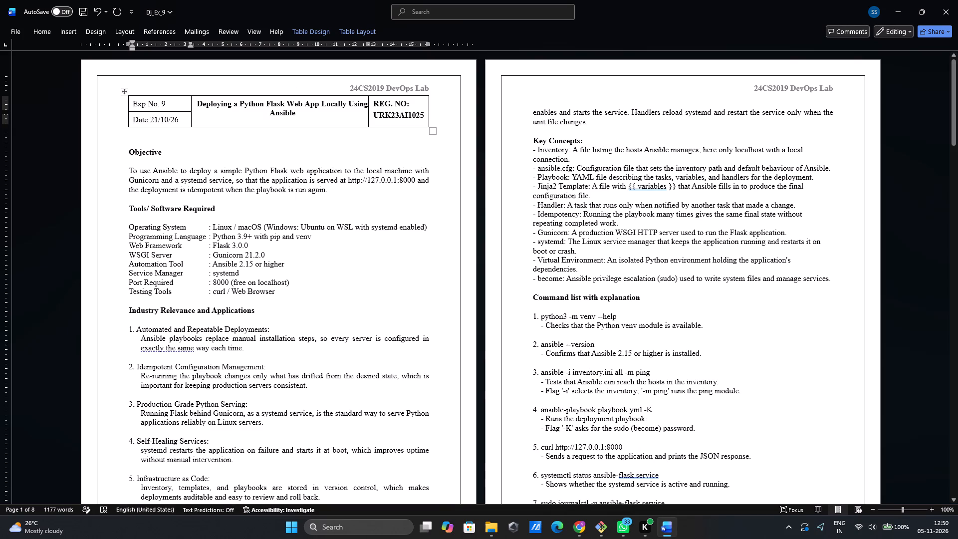
Replace the registration number in the Exercise 9 header table with that of the student whose files are prefixed DEV.
{"action": "left_click", "coordinate": [386, 115]}
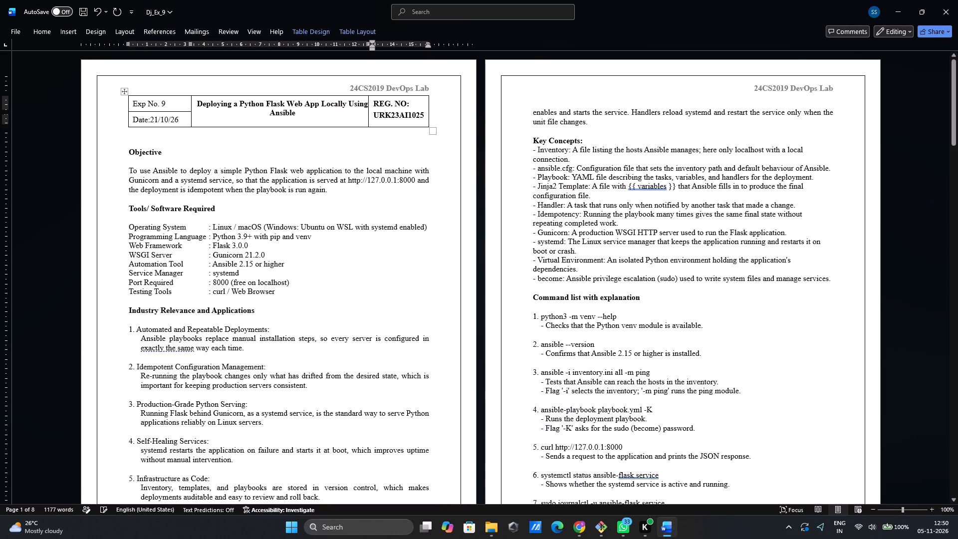
{"action": "key", "text": "BackSpace"}
{"action": "key", "text": "l"}
{"action": "key", "text": "Right"}
{"action": "key", "text": "Right"}
{"action": "key", "text": "Right"}
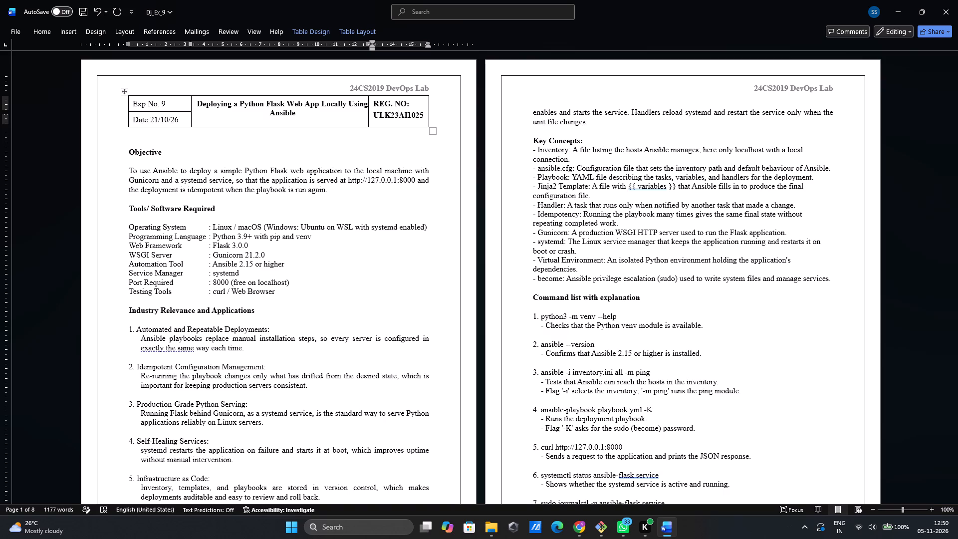
{"action": "key", "text": "BackSpace"}
{"action": "key", "text": "BackSpace"}
{"action": "type", "text": "23"}
{"action": "key", "text": "Delete"}
{"action": "key", "text": "Delete"}
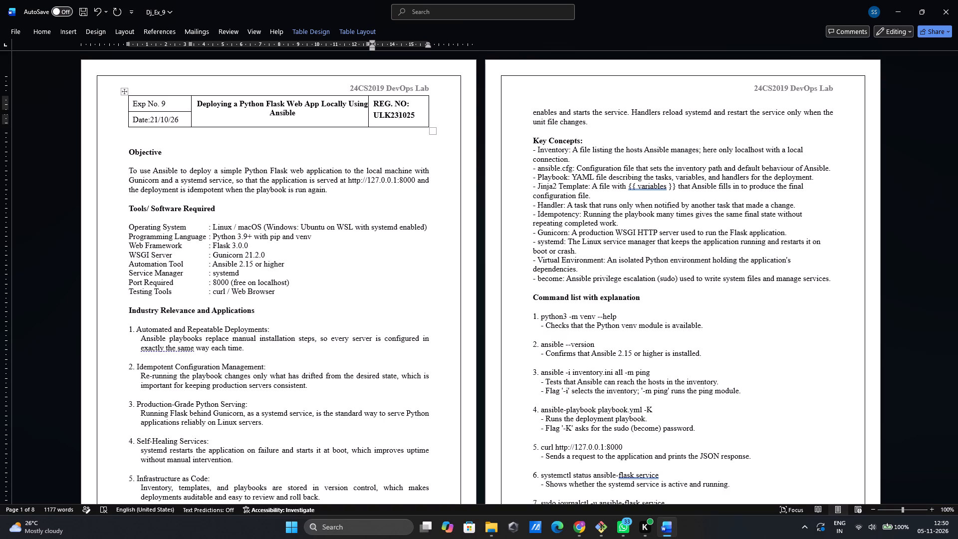
{"action": "type", "text": "CO"}
{"action": "key", "text": "Right"}
{"action": "key", "text": "Right"}
{"action": "key", "text": "Delete"}
{"action": "key", "text": "Delete"}
{"action": "type", "text": "01"}
Look through the remaining pages of the Exercise 9 report, down to the expected output screenshots.
{"action": "scroll", "coordinate": [404, 234], "scroll_direction": "down", "scroll_amount": 17}
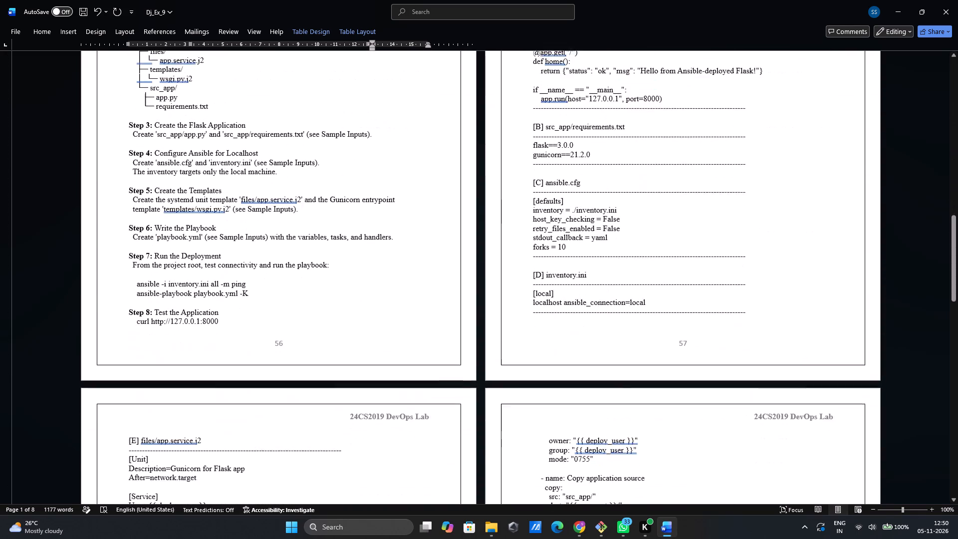
{"action": "scroll", "coordinate": [405, 234], "scroll_direction": "up", "scroll_amount": 3}
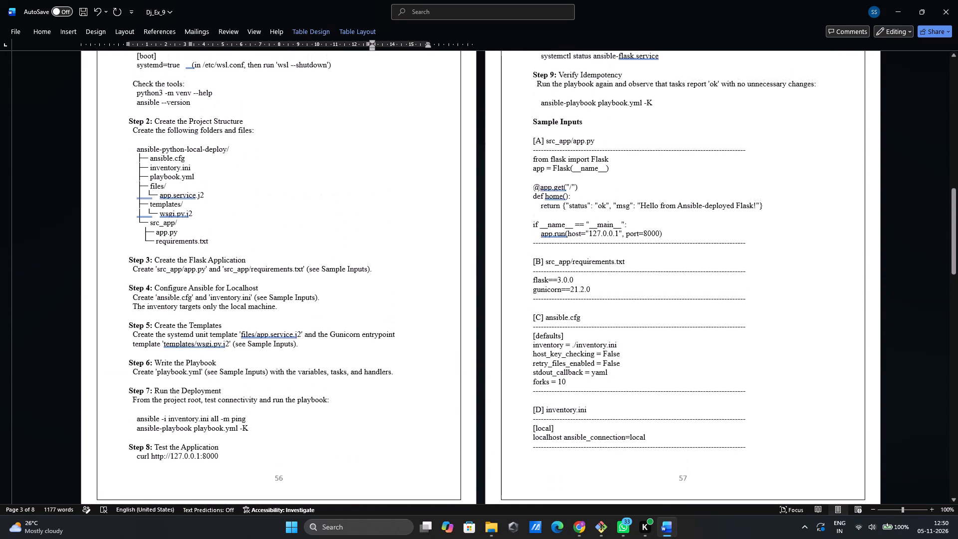
{"action": "scroll", "coordinate": [405, 234], "scroll_direction": "up", "scroll_amount": 3}
{"action": "scroll", "coordinate": [405, 234], "scroll_direction": "down", "scroll_amount": 10}
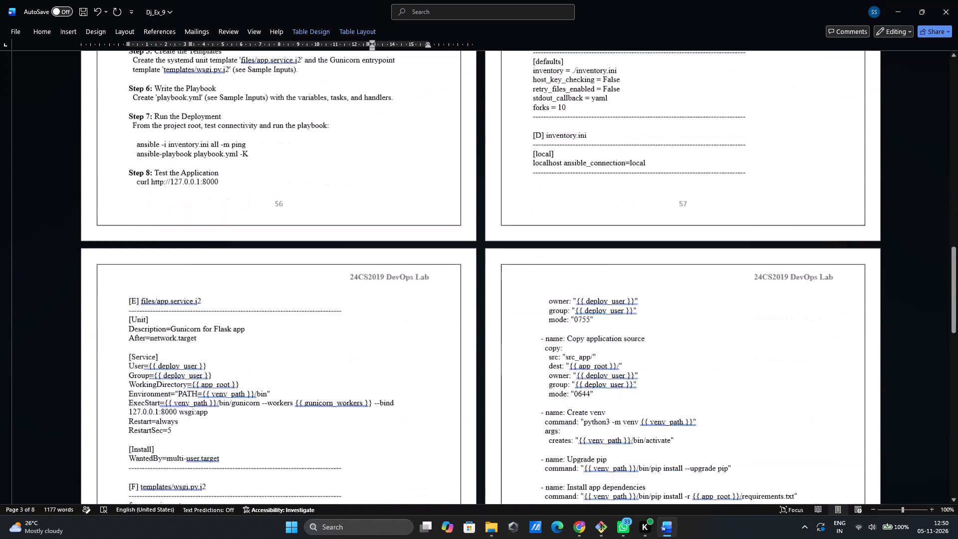
{"action": "scroll", "coordinate": [405, 234], "scroll_direction": "down", "scroll_amount": 12}
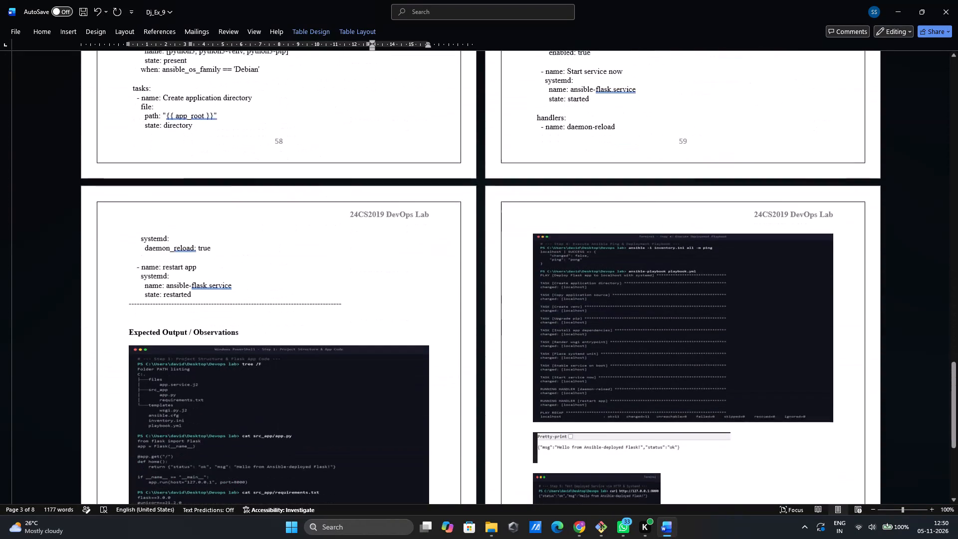
Export the Exercise 9 report as a PDF named DEV_Ex_9 in the Downloads folder and close the opened PDF.
{"action": "left_click", "coordinate": [18, 31]}
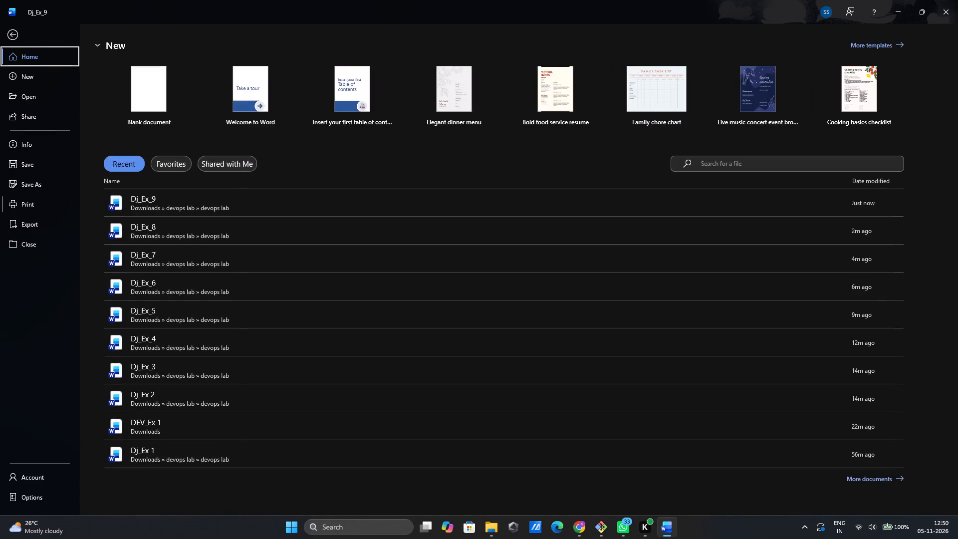
{"action": "left_click", "coordinate": [39, 178]}
{"action": "left_click", "coordinate": [170, 251]}
{"action": "left_click", "coordinate": [169, 235]}
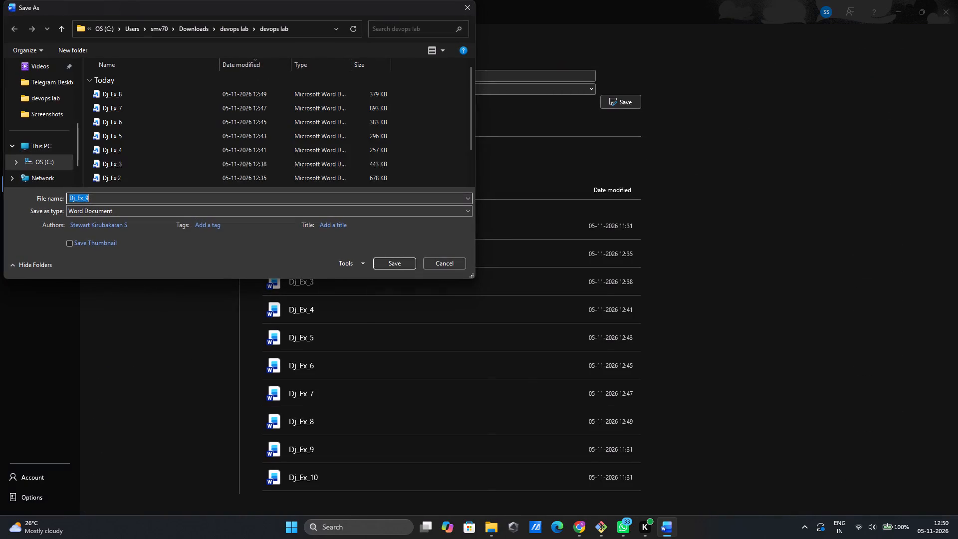
{"action": "scroll", "coordinate": [59, 147], "scroll_direction": "up", "scroll_amount": 5}
{"action": "left_click", "coordinate": [55, 147]}
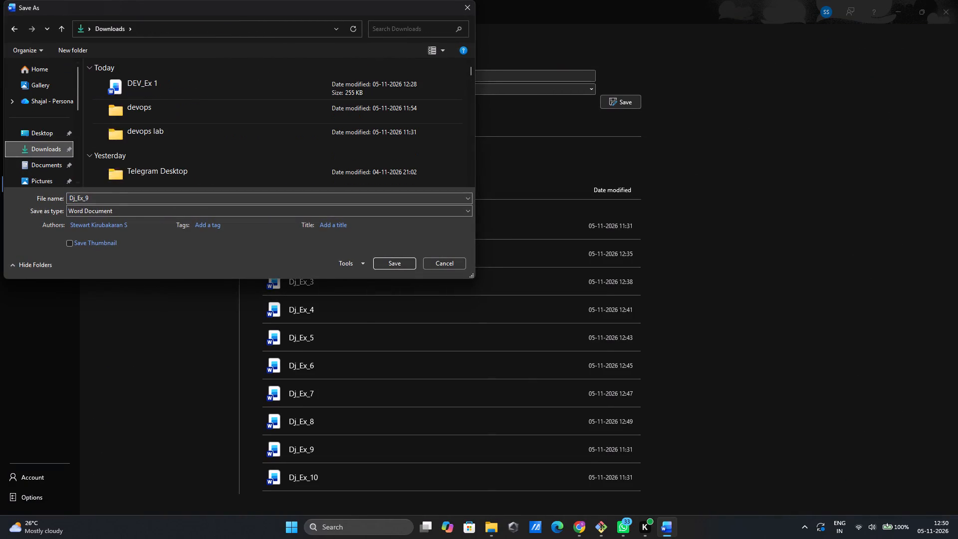
{"action": "left_click", "coordinate": [75, 196]}
{"action": "left_click", "coordinate": [75, 195]}
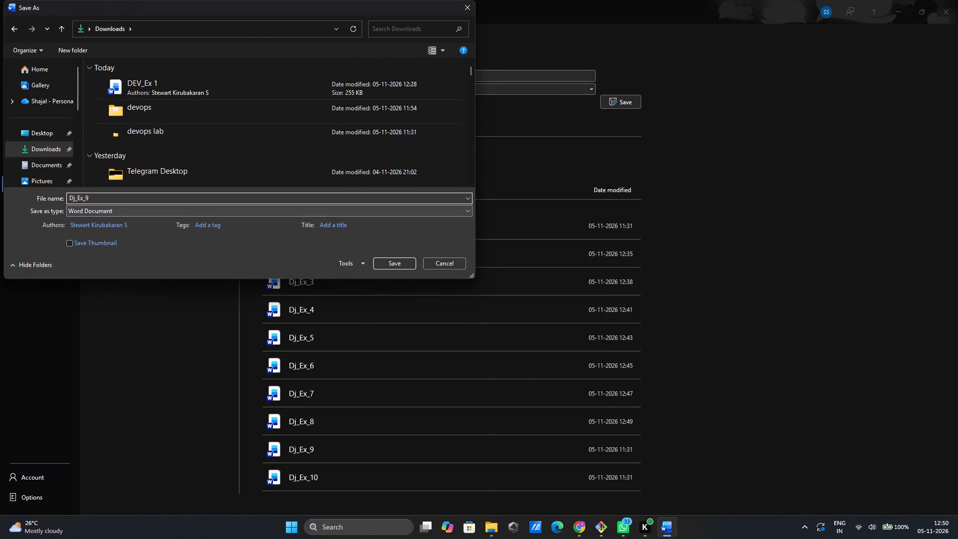
{"action": "key", "text": "BackSpace"}
{"action": "key", "text": "BackSpace"}
{"action": "type", "text": "DEV"}
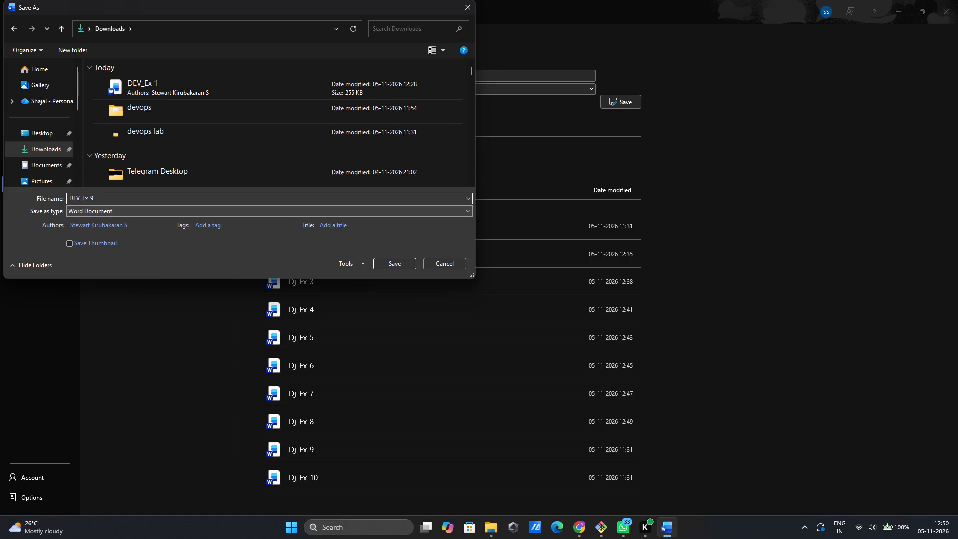
{"action": "left_click", "coordinate": [89, 212]}
{"action": "left_click", "coordinate": [91, 267]}
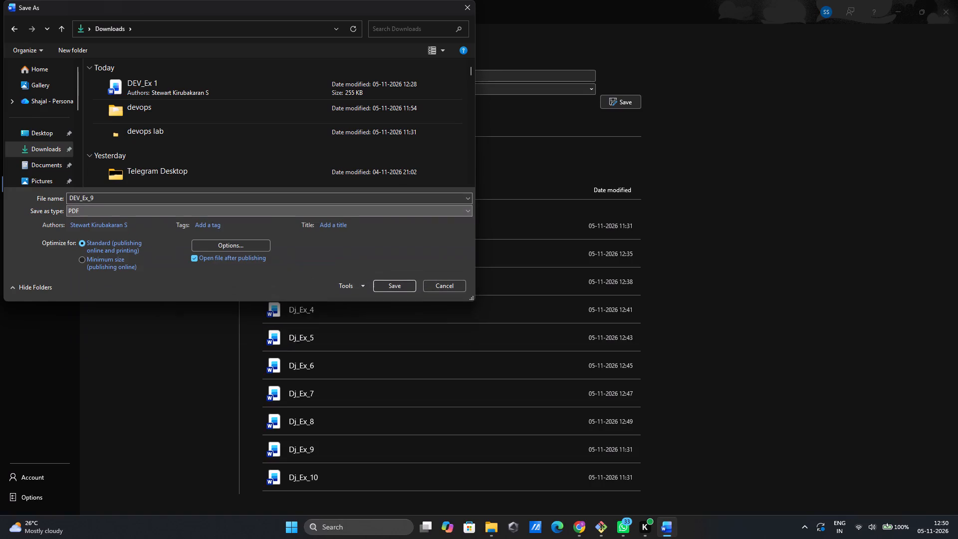
{"action": "left_click", "coordinate": [386, 285]}
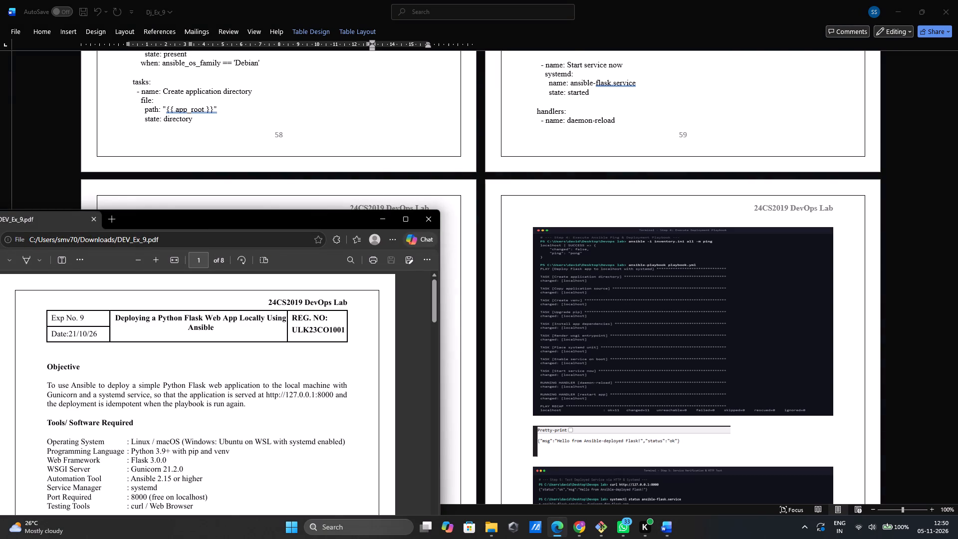
{"action": "left_click", "coordinate": [426, 222]}
Replace the registration number in the Exercise 9 header table with that of the student whose files are prefixed GIF.
{"action": "scroll", "coordinate": [337, 428], "scroll_direction": "up", "scroll_amount": 13}
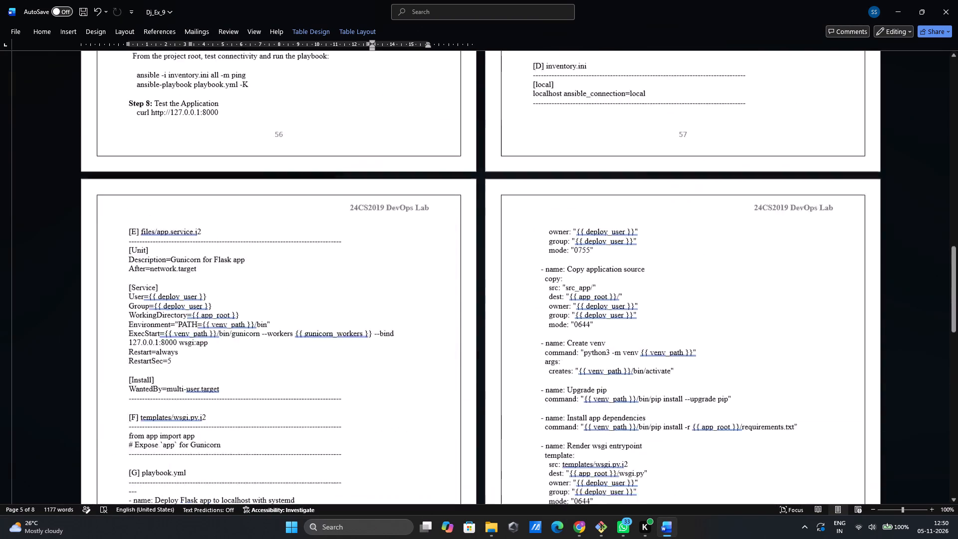
{"action": "scroll", "coordinate": [335, 421], "scroll_direction": "up", "scroll_amount": 6}
{"action": "scroll", "coordinate": [278, 356], "scroll_direction": "up", "scroll_amount": 19}
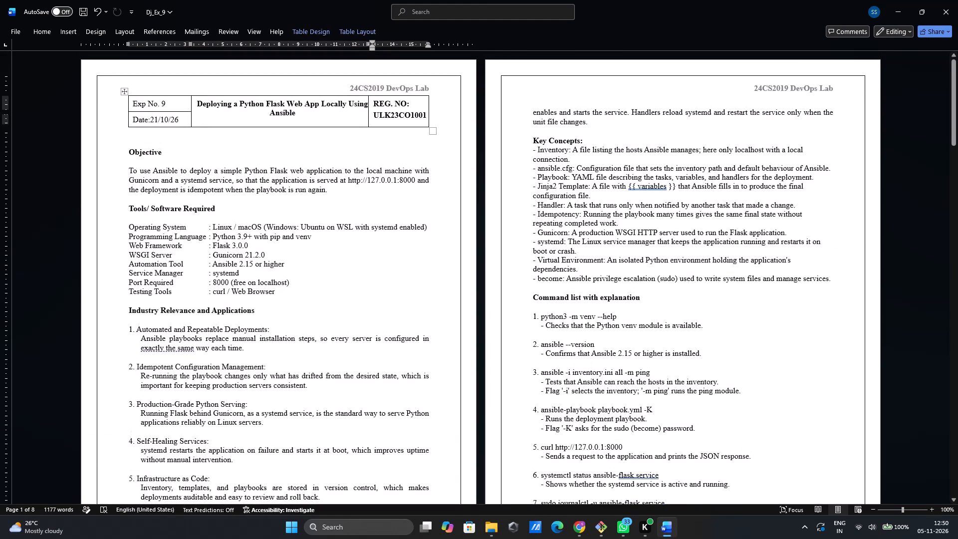
{"action": "left_click", "coordinate": [385, 117]}
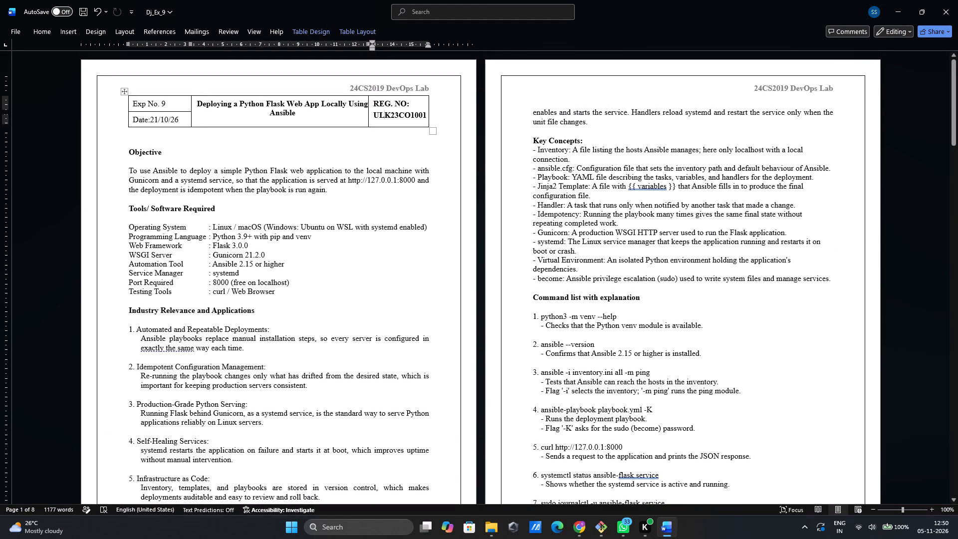
{"action": "key", "text": "BackSpace"}
{"action": "key", "text": "r"}
{"action": "key", "text": "Right"}
{"action": "key", "text": "Right"}
{"action": "key", "text": "Right"}
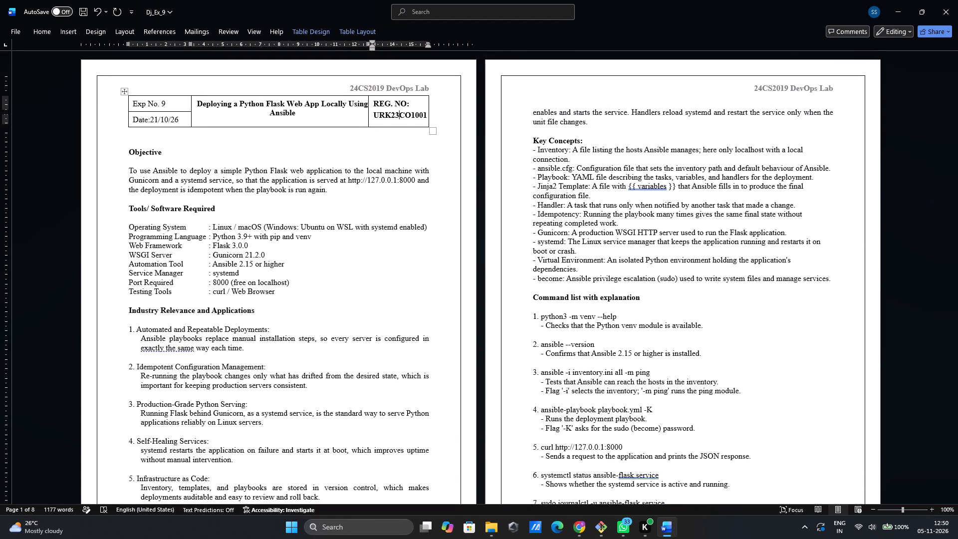
{"action": "key", "text": "Right"}
{"action": "key", "text": "Right"}
{"action": "key", "text": "Delete"}
{"action": "key", "text": "Delete"}
{"action": "key", "text": "Delete"}
{"action": "key", "text": "Delete"}
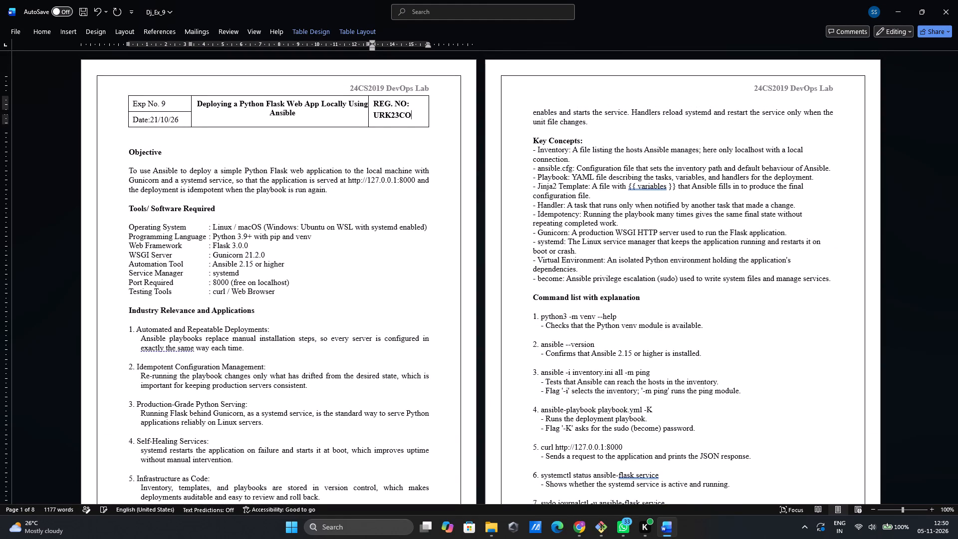
{"action": "type", "text": "2012"}
Export the Exercise 9 report as a PDF named GIF_Ex_9 in the devops lab folder and close the opened PDF.
{"action": "left_click", "coordinate": [15, 29]}
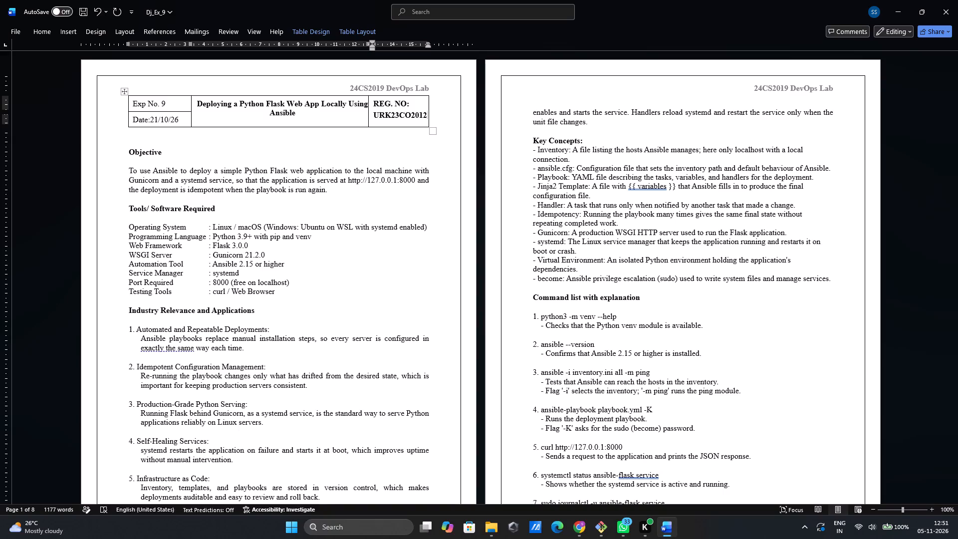
{"action": "left_click", "coordinate": [31, 176]}
{"action": "left_click", "coordinate": [134, 238]}
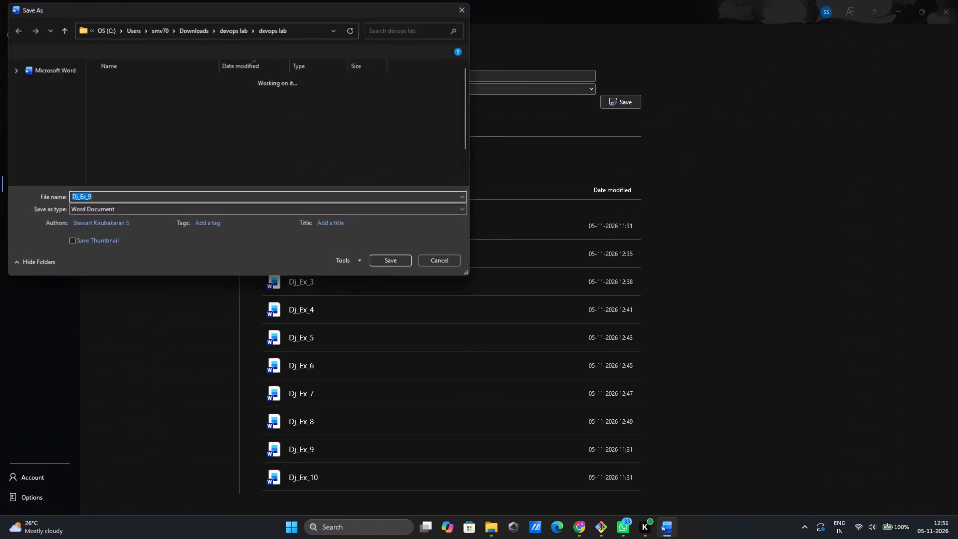
{"action": "left_click", "coordinate": [87, 211]}
{"action": "left_click", "coordinate": [108, 265]}
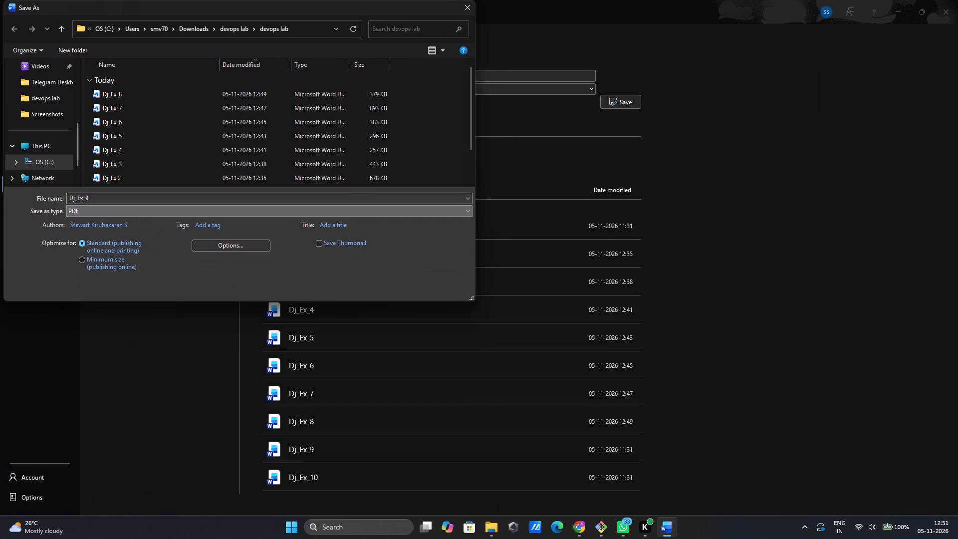
{"action": "left_click", "coordinate": [75, 198]}
{"action": "left_click", "coordinate": [75, 198]}
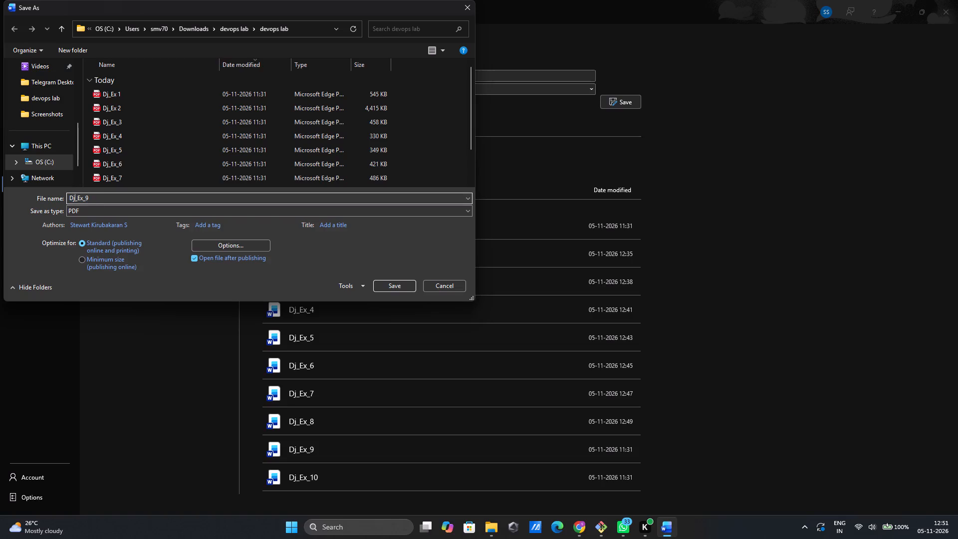
{"action": "key", "text": "BackSpace"}
{"action": "key", "text": "BackSpace"}
{"action": "key", "text": "BackSpace"}
{"action": "type", "text": "GIF"}
{"action": "left_click", "coordinate": [384, 283]}
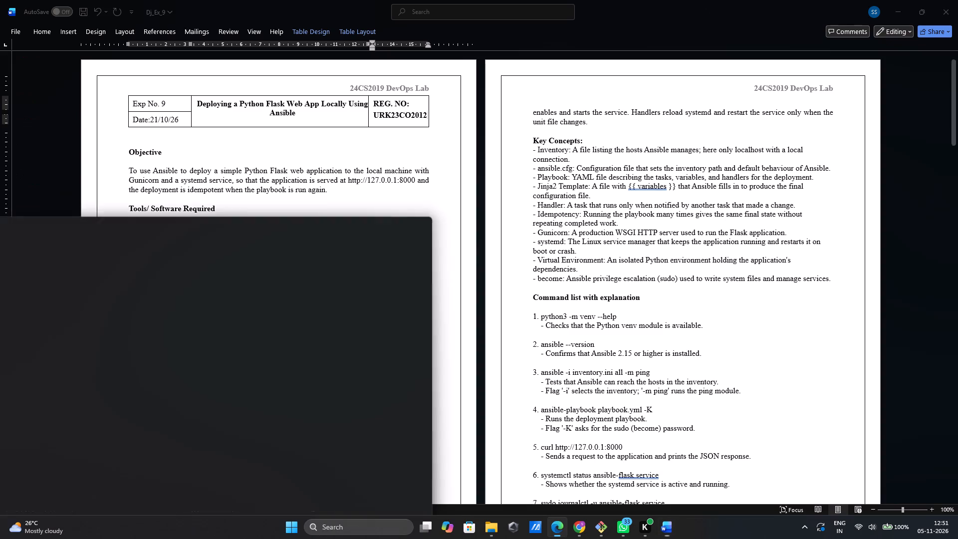
{"action": "left_click", "coordinate": [426, 214]}
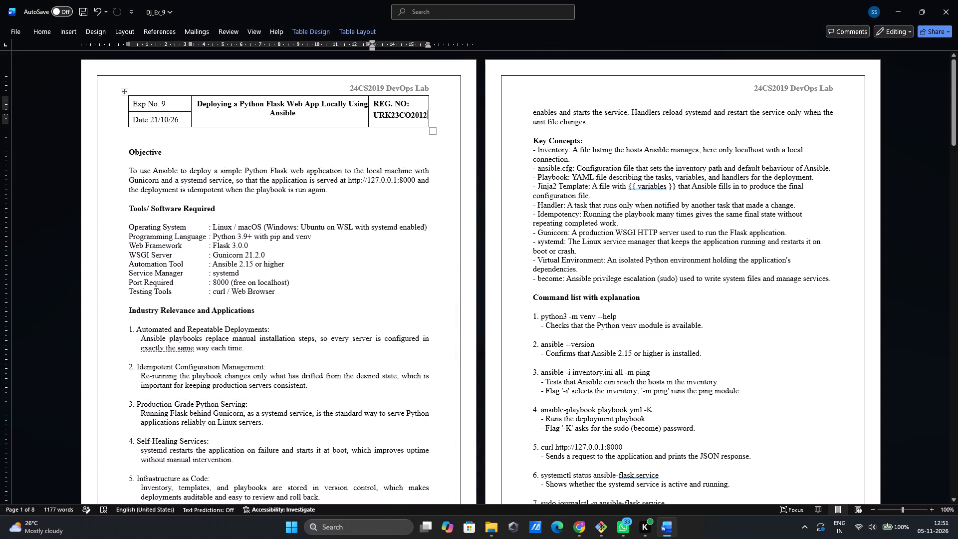
Close the Exercise 9 report.
{"action": "left_click", "coordinate": [957, 0]}
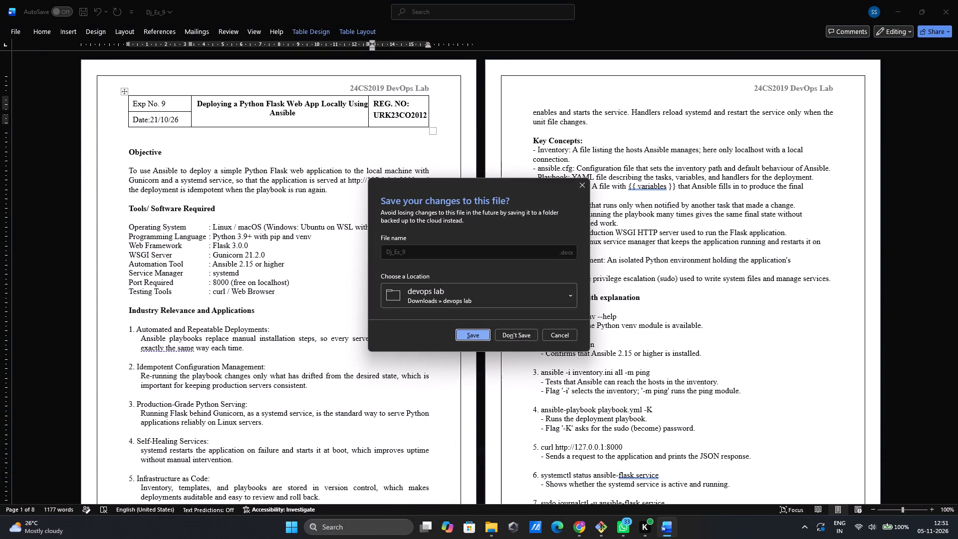
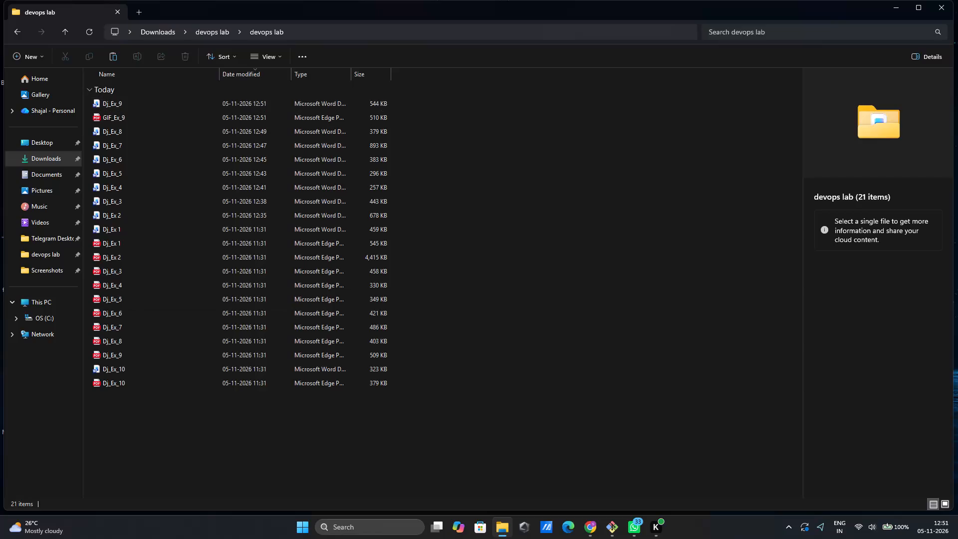
Open the Exercise 8 Word report and set its header date to 14/10/26, matching the Classroom exercise date list.
{"action": "double_click", "coordinate": [121, 344]}
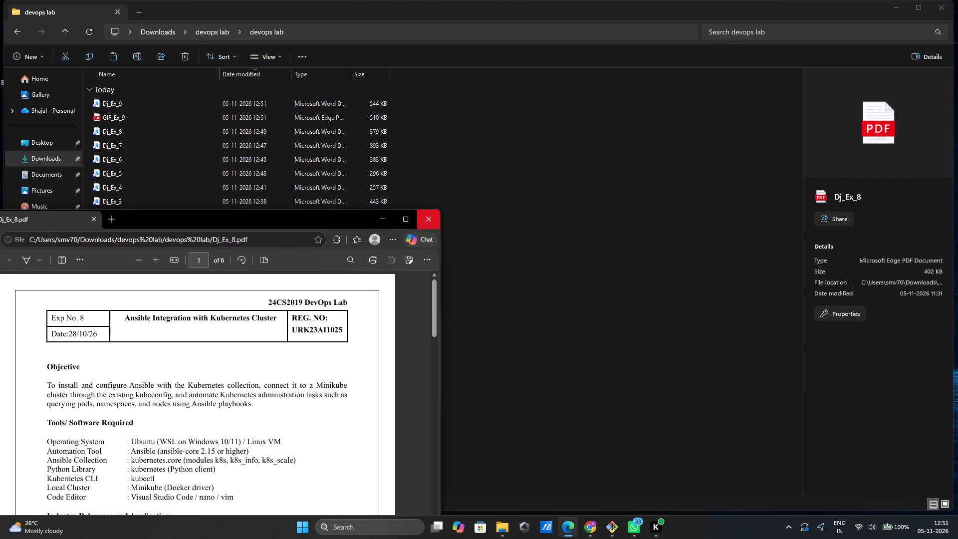
{"action": "left_click", "coordinate": [424, 218]}
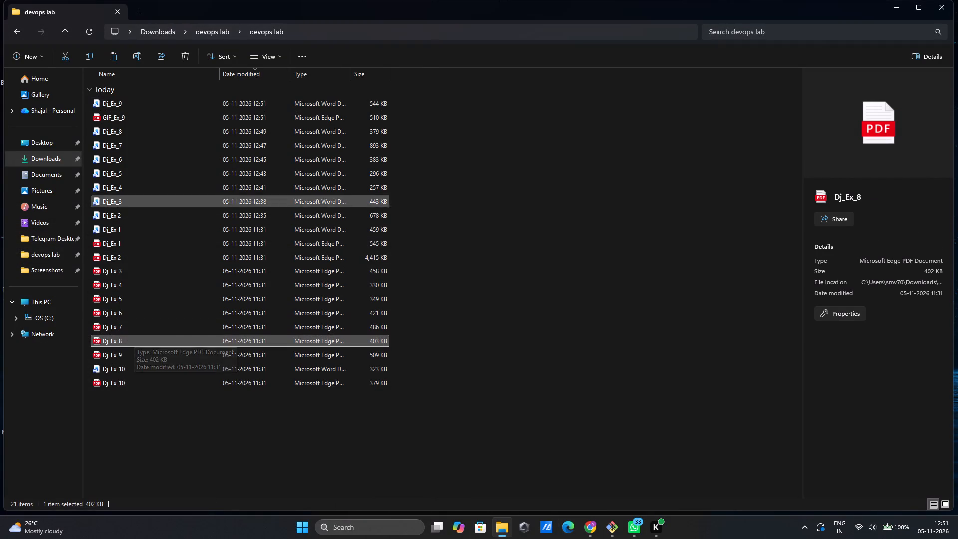
{"action": "double_click", "coordinate": [142, 133]}
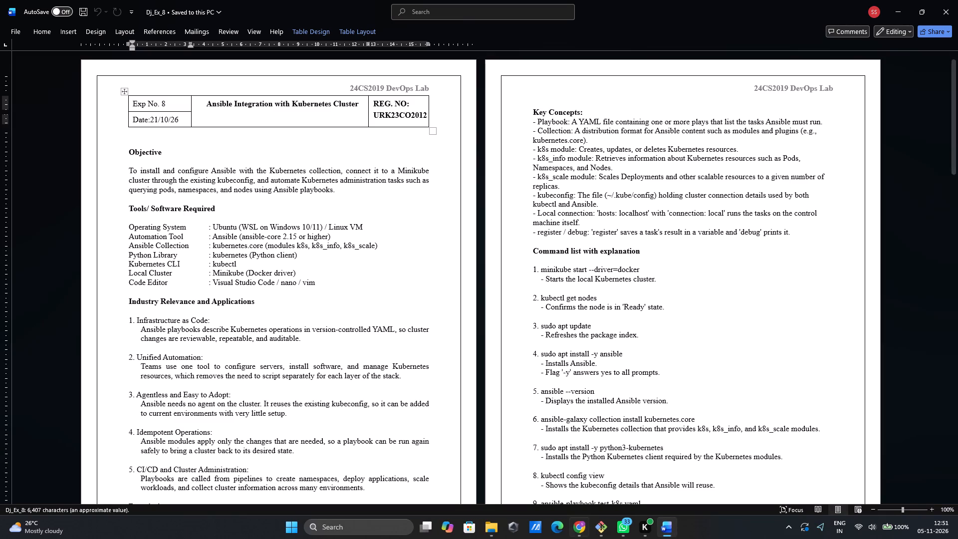
{"action": "left_click", "coordinate": [579, 489]}
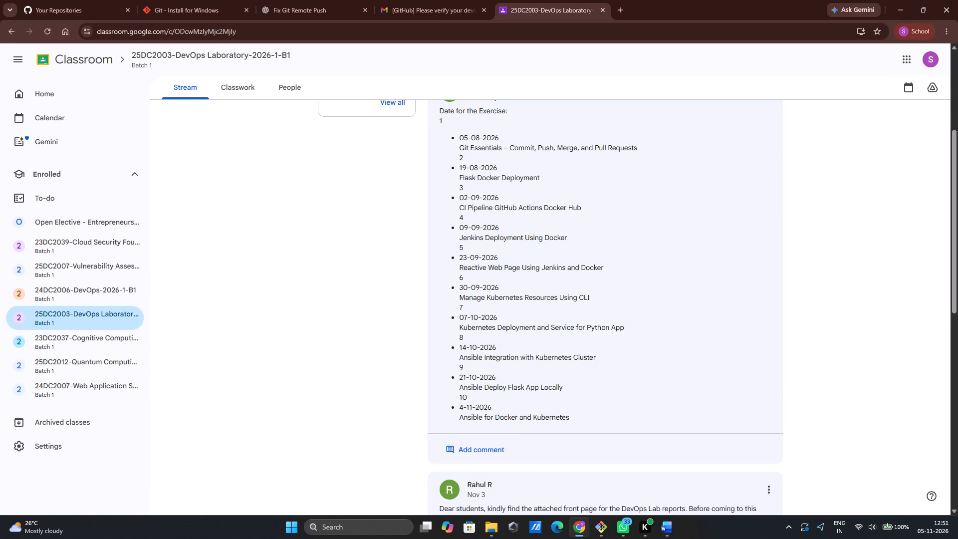
{"action": "left_click", "coordinate": [904, 10]}
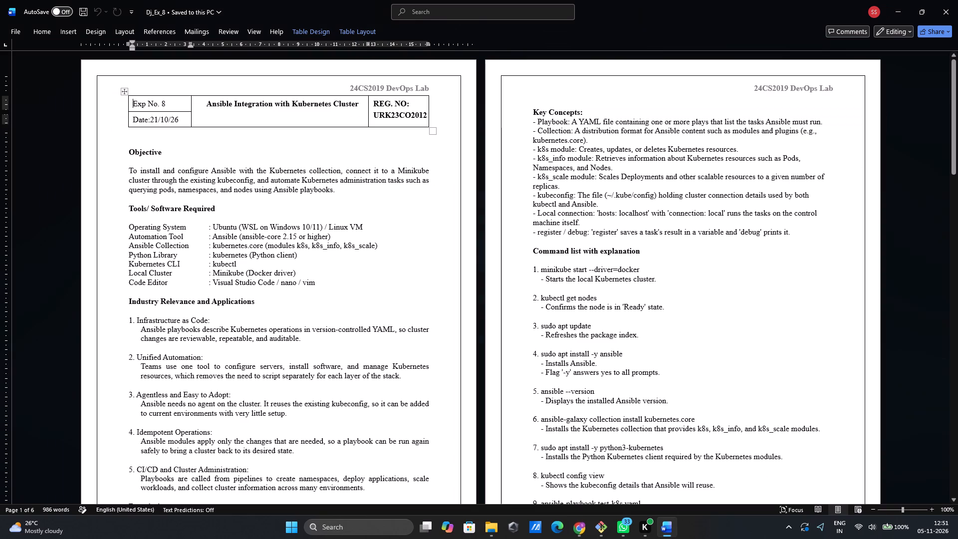
{"action": "left_click", "coordinate": [158, 119]}
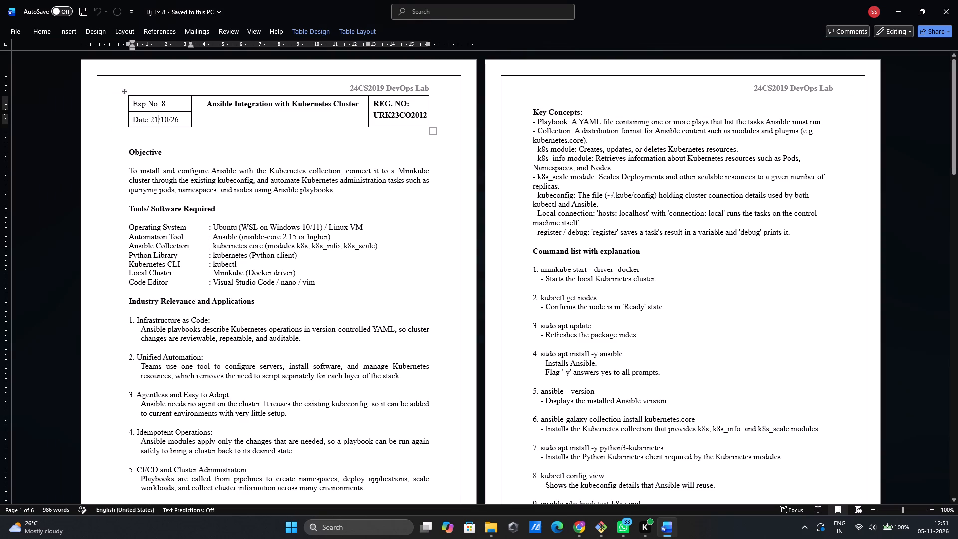
{"action": "key", "text": "BackSpace"}
{"action": "key", "text": "BackSpace"}
{"action": "type", "text": "14"}
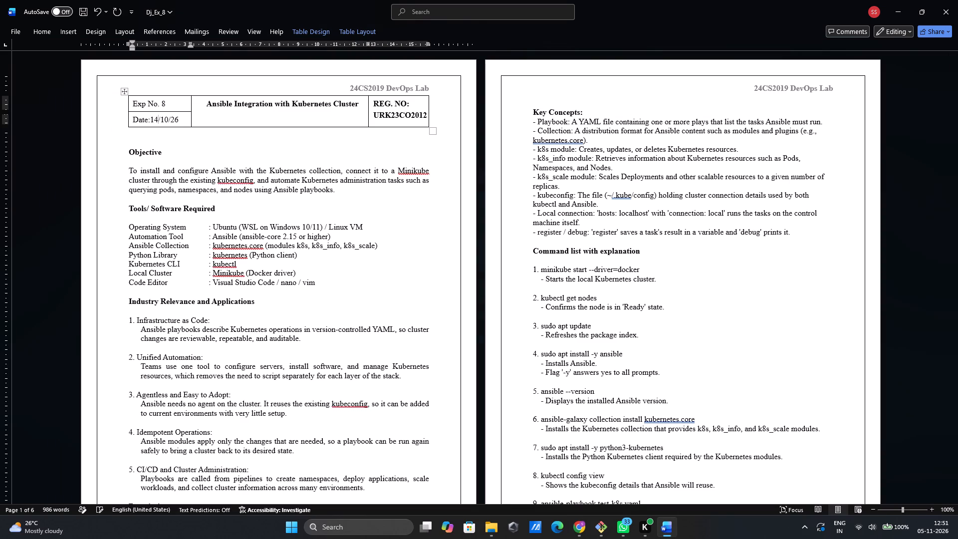
{"action": "key", "text": "Right"}
{"action": "key", "text": "Right"}
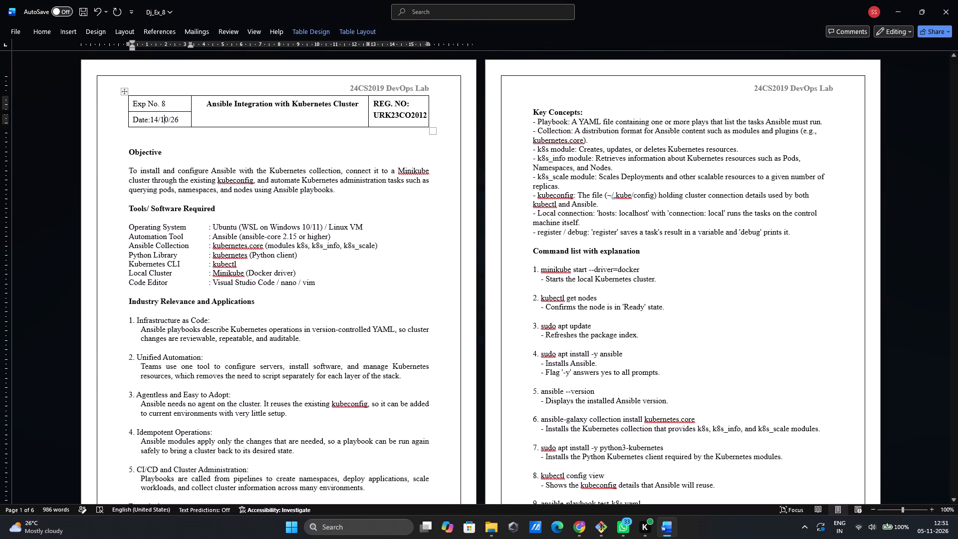
Export the Exercise 8 report as a PDF named GIFEx_8 in the Downloads folder and close the opened PDF.
{"action": "left_click", "coordinate": [11, 25]}
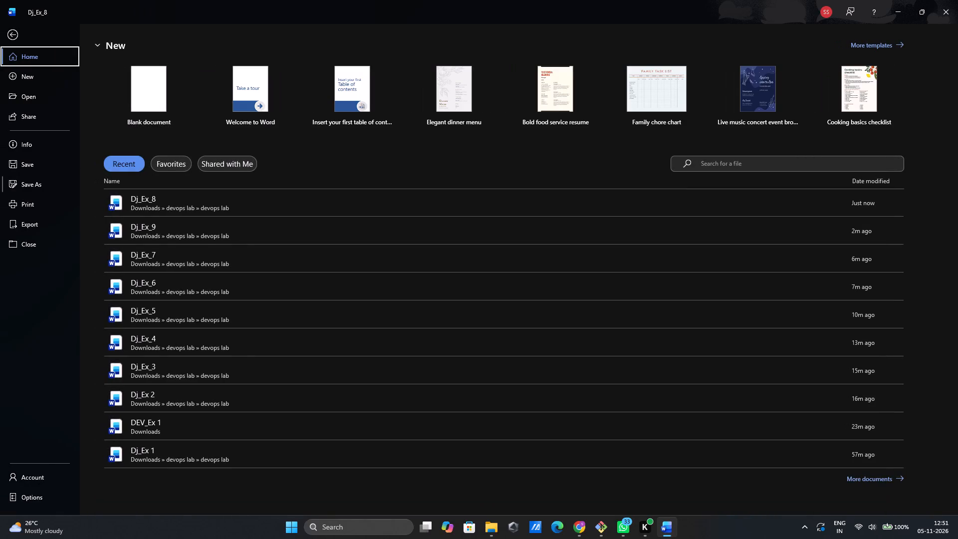
{"action": "left_click", "coordinate": [52, 183]}
{"action": "left_click", "coordinate": [134, 241]}
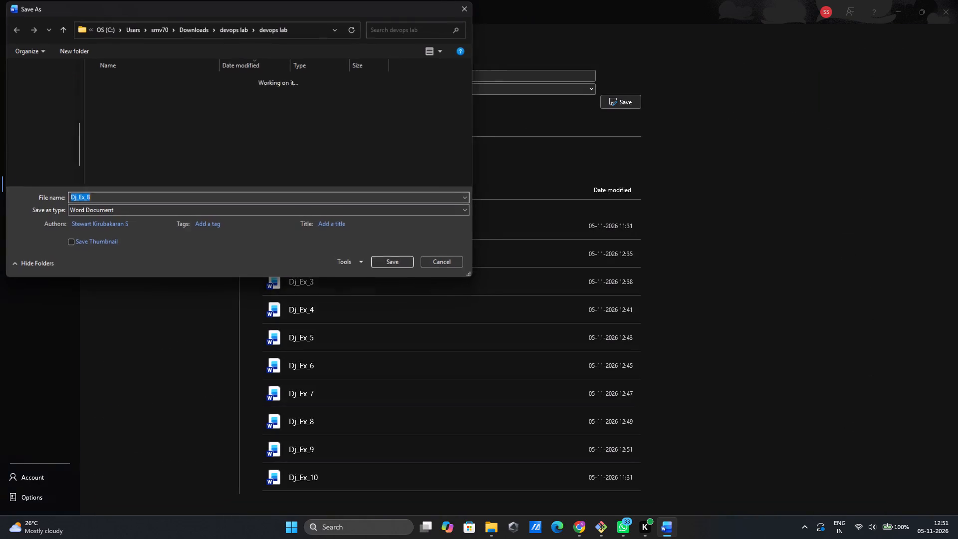
{"action": "left_click", "coordinate": [78, 195]}
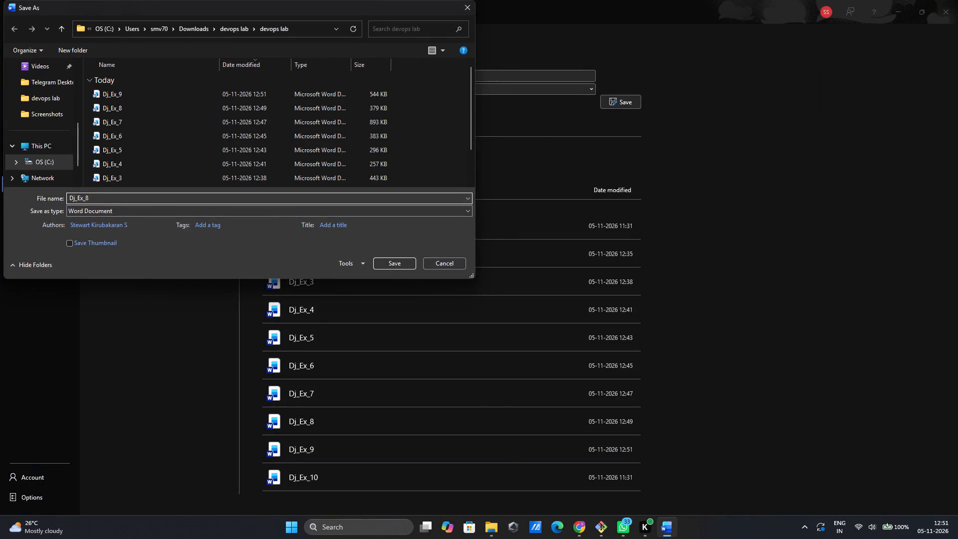
{"action": "key", "text": "BackSpace"}
{"action": "key", "text": "BackSpace"}
{"action": "key", "text": "BackSpace"}
{"action": "type", "text": "GIF"}
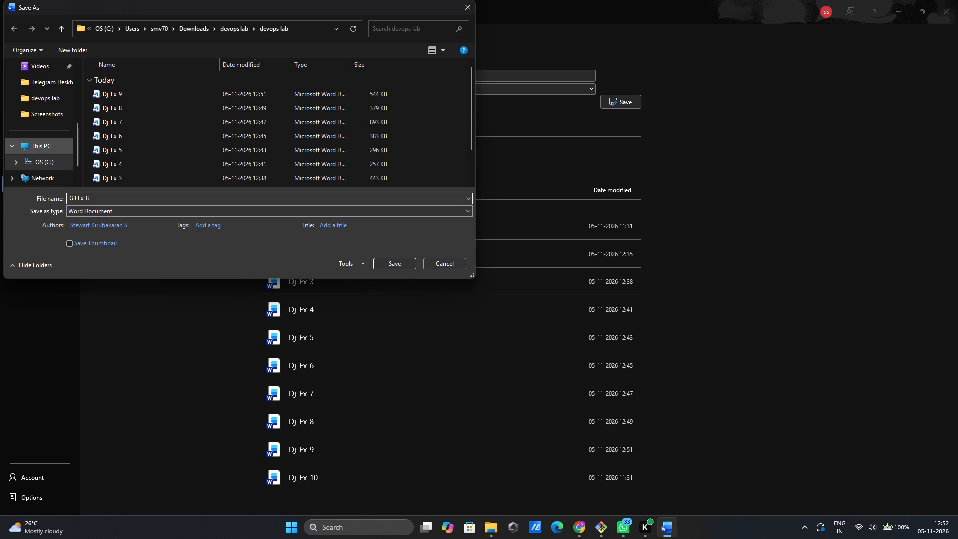
{"action": "left_click", "coordinate": [81, 213]}
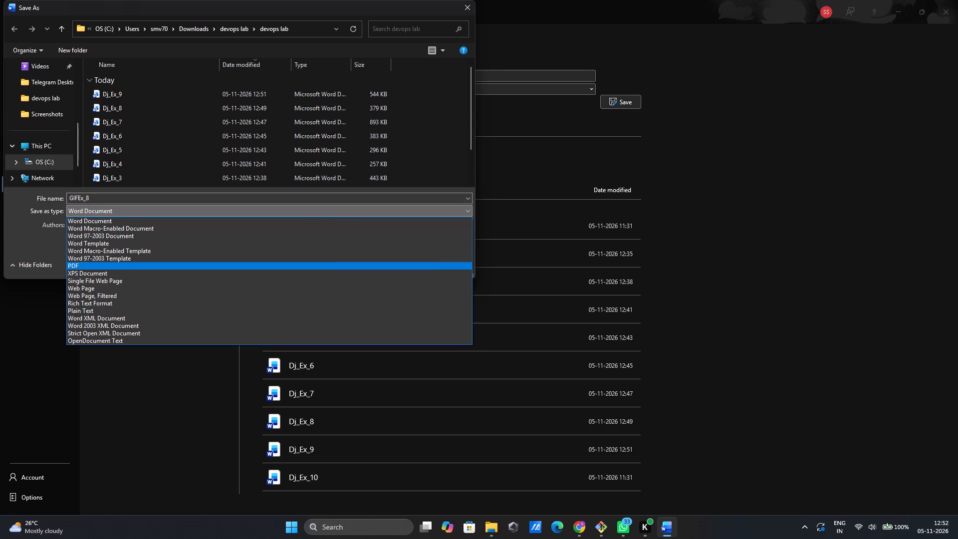
{"action": "left_click", "coordinate": [102, 269]}
{"action": "scroll", "coordinate": [52, 124], "scroll_direction": "up", "scroll_amount": 5}
{"action": "left_click", "coordinate": [45, 150]}
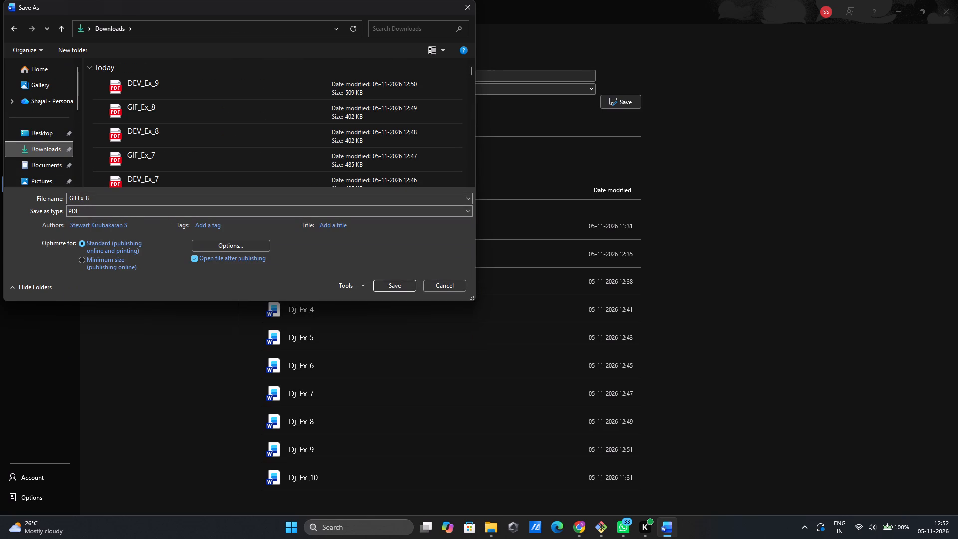
{"action": "left_click", "coordinate": [393, 283]}
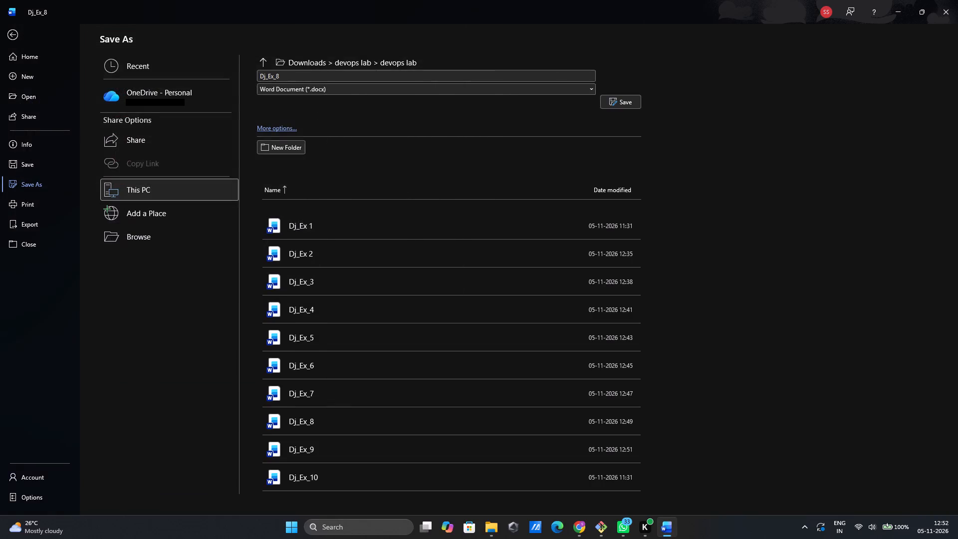
{"action": "left_click", "coordinate": [424, 223]}
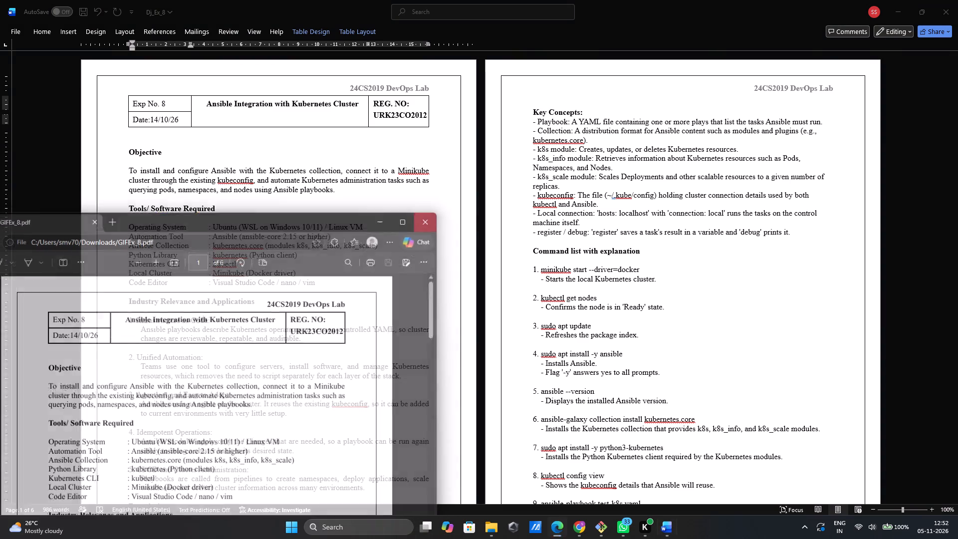
Replace the registration number in the Exercise 8 header table with that of the student whose files are prefixed DEV.
{"action": "left_click", "coordinate": [385, 115]}
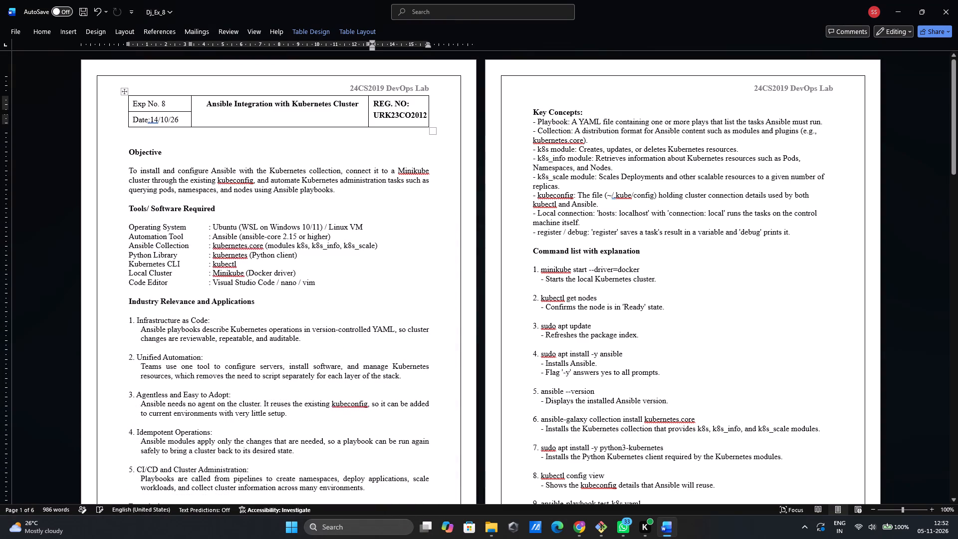
{"action": "key", "text": "BackSpace"}
{"action": "key", "text": "l"}
{"action": "key", "text": "Right"}
{"action": "key", "text": "Right"}
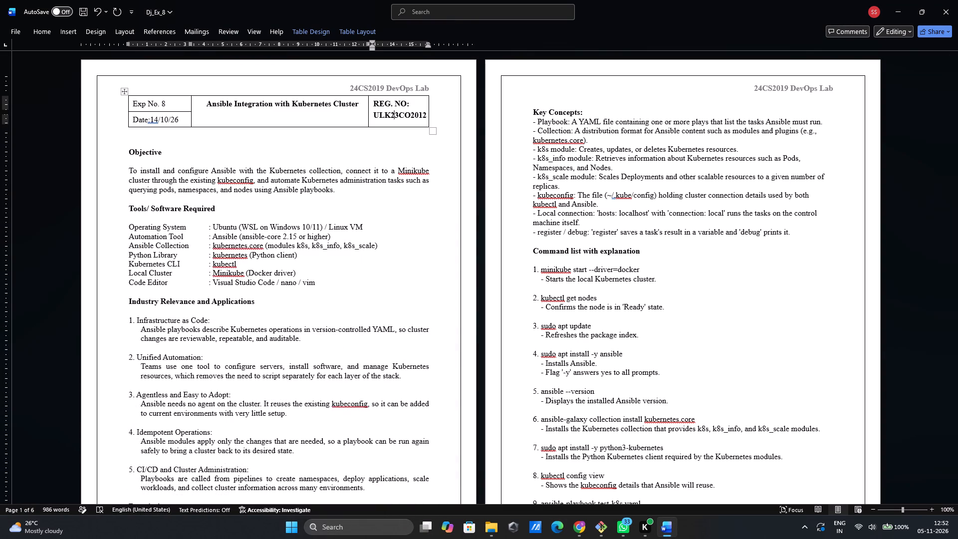
{"action": "key", "text": "Right"}
{"action": "key", "text": "Right"}
{"action": "key", "text": "Right"}
{"action": "key", "text": "Right"}
{"action": "key", "text": "Left"}
{"action": "key", "text": "Delete"}
{"action": "key", "text": "Delete"}
{"action": "key", "text": "Delete"}
{"action": "key", "text": "Delete"}
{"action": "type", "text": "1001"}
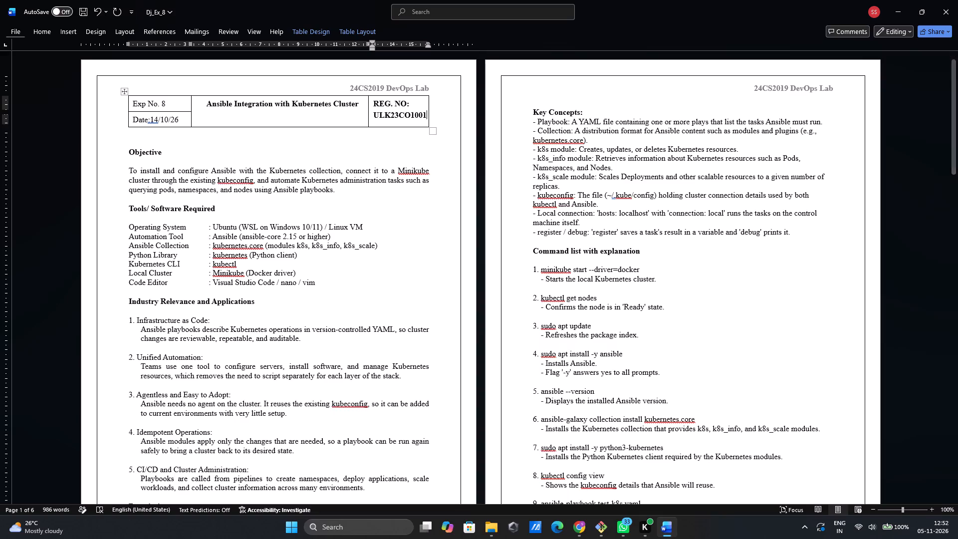
Export the Exercise 8 report as a PDF named DEV Ex_8 in the Downloads folder and close the opened PDF.
{"action": "left_click", "coordinate": [21, 29]}
{"action": "left_click", "coordinate": [34, 186]}
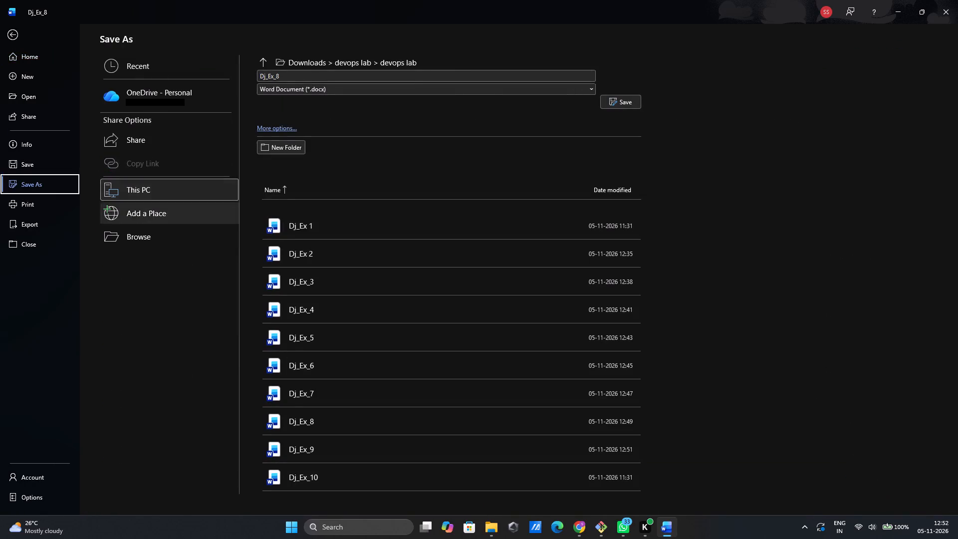
{"action": "left_click", "coordinate": [136, 241]}
{"action": "left_click", "coordinate": [87, 209]}
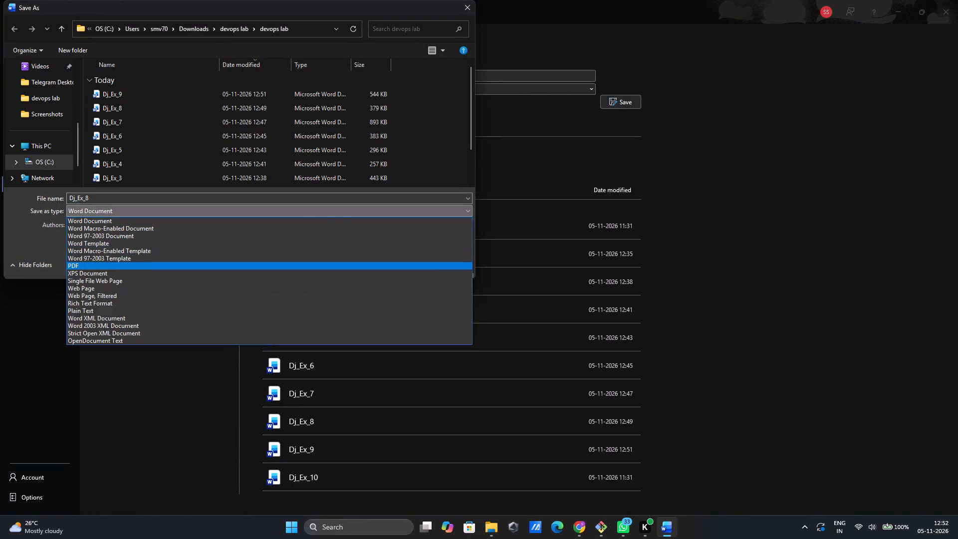
{"action": "left_click", "coordinate": [82, 262]}
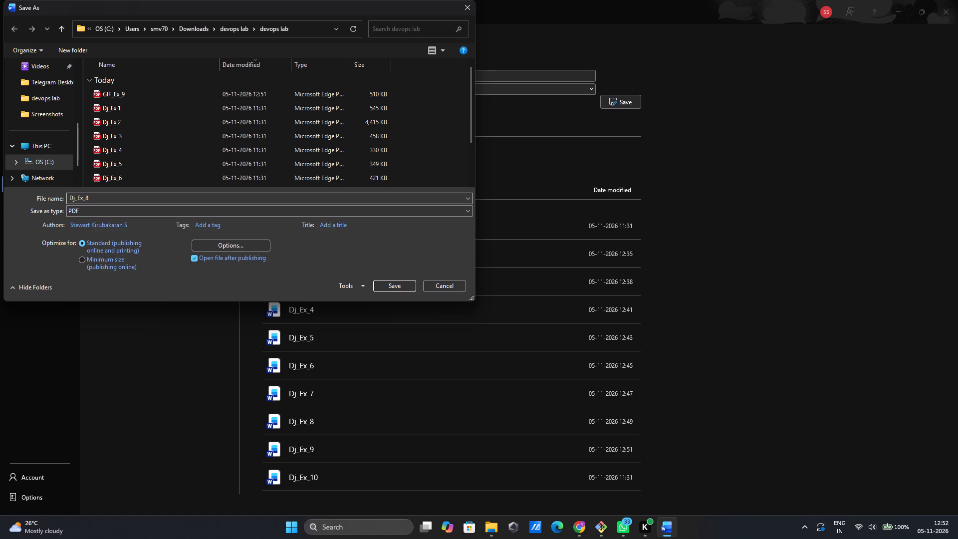
{"action": "left_click", "coordinate": [76, 200]}
{"action": "left_click", "coordinate": [75, 197]}
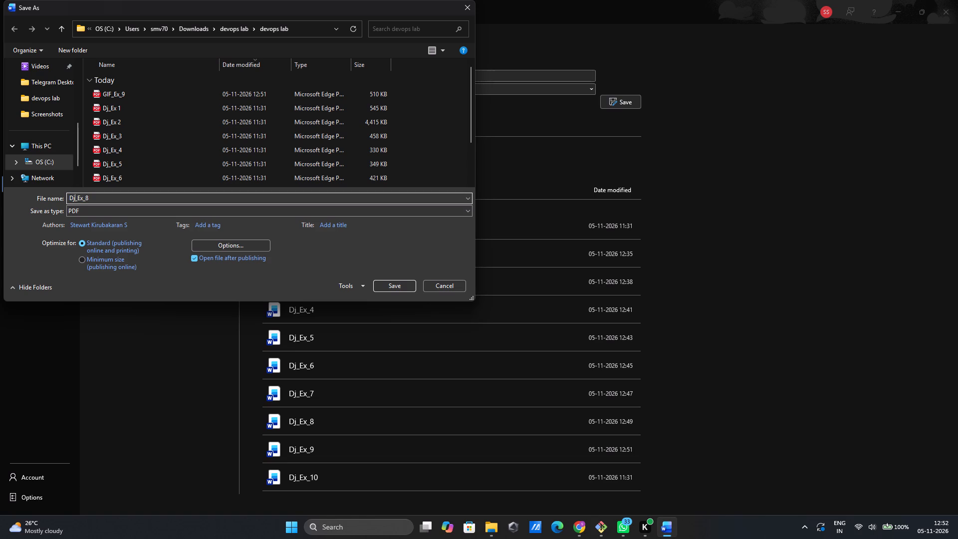
{"action": "key", "text": "Right"}
{"action": "key", "text": "BackSpace"}
{"action": "key", "text": "BackSpace"}
{"action": "key", "text": "BackSpace"}
{"action": "type", "text": "DEV"}
{"action": "key", "text": "space"}
{"action": "scroll", "coordinate": [62, 147], "scroll_direction": "up", "scroll_amount": 4}
{"action": "left_click", "coordinate": [49, 151]}
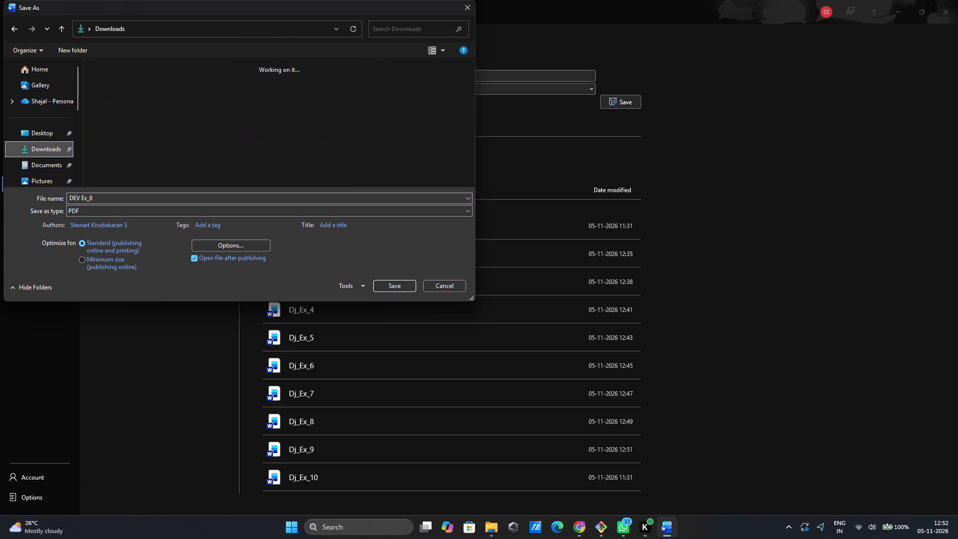
{"action": "left_click", "coordinate": [394, 286]}
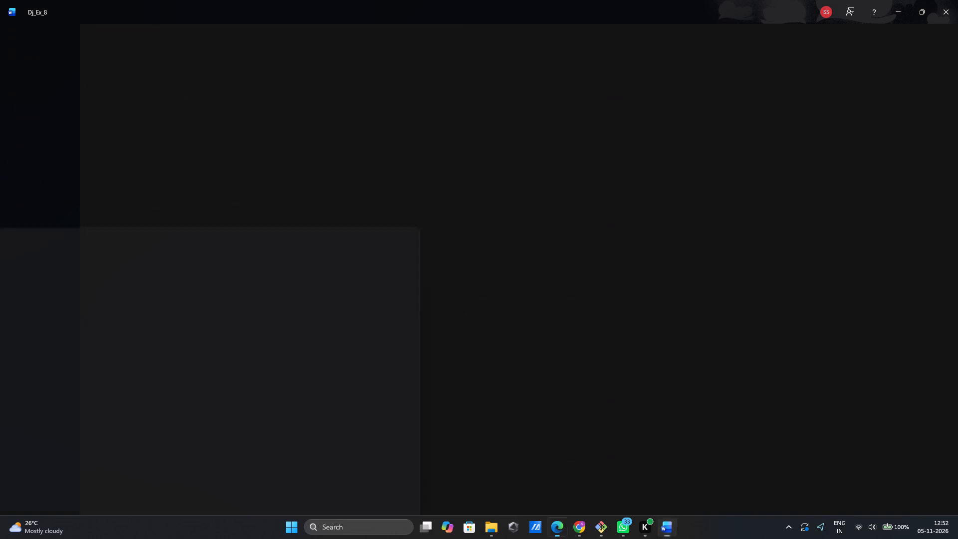
{"action": "left_click", "coordinate": [431, 222]}
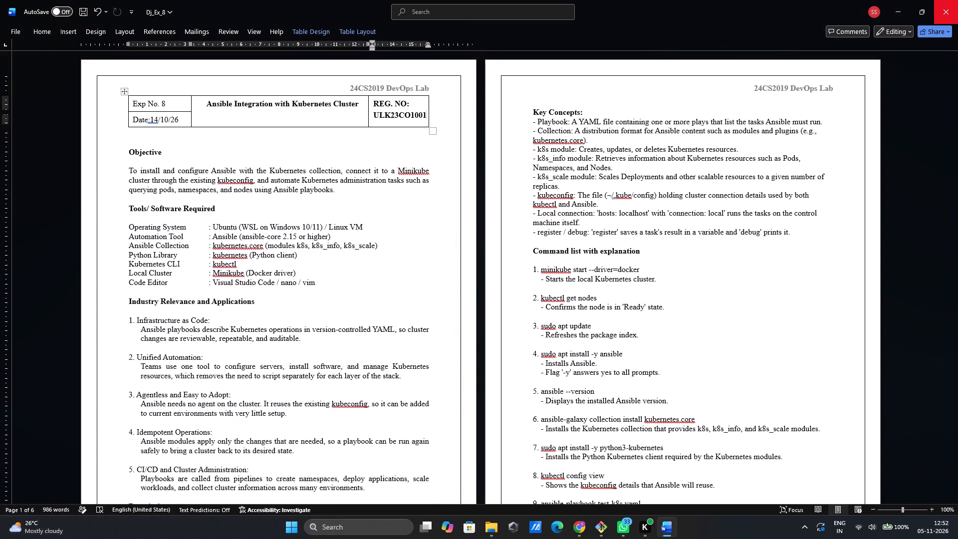
Close the Exercise 8 report.
{"action": "left_click", "coordinate": [957, 0]}
{"action": "left_click", "coordinate": [475, 337]}
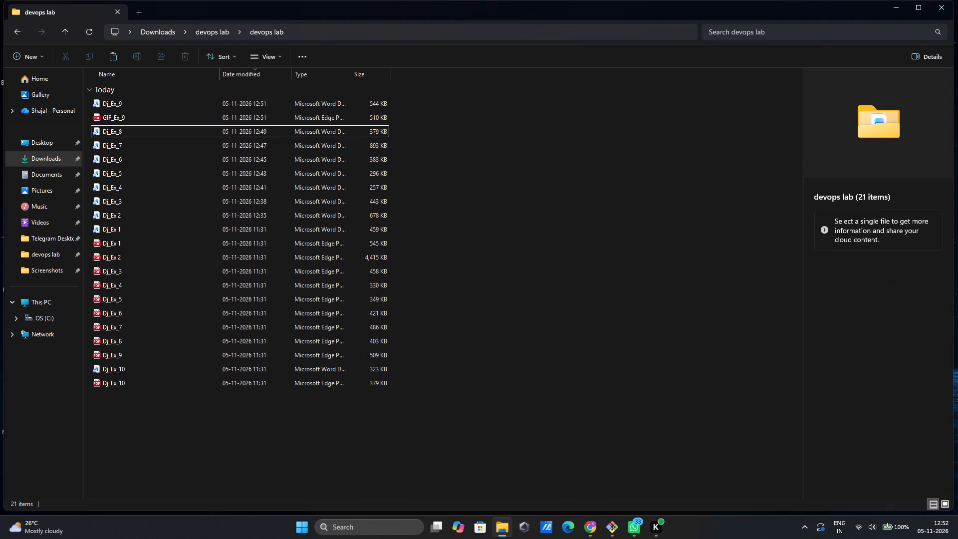
Open the Exercise 10 Word report and set the date in its header table to 04/11/26.
{"action": "double_click", "coordinate": [138, 370]}
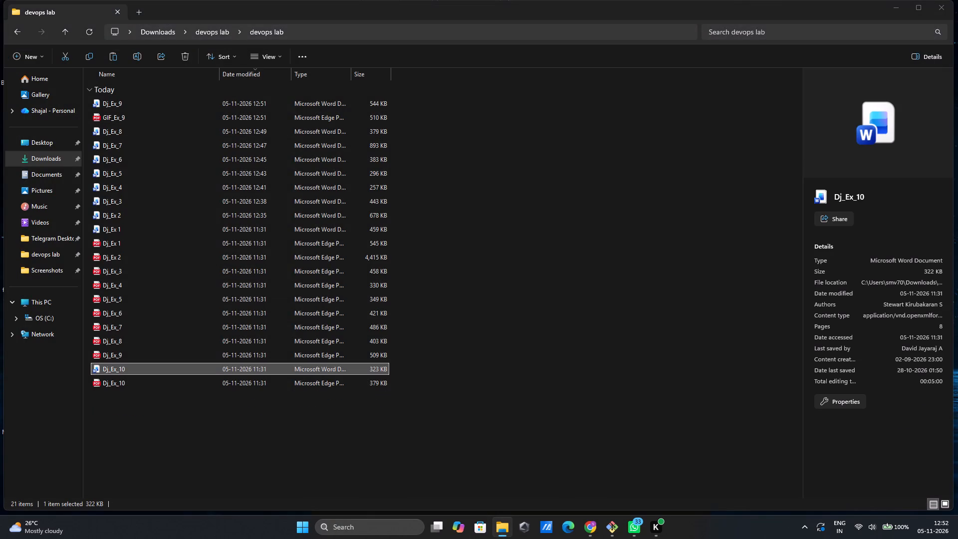
{"action": "left_click", "coordinate": [403, 48]}
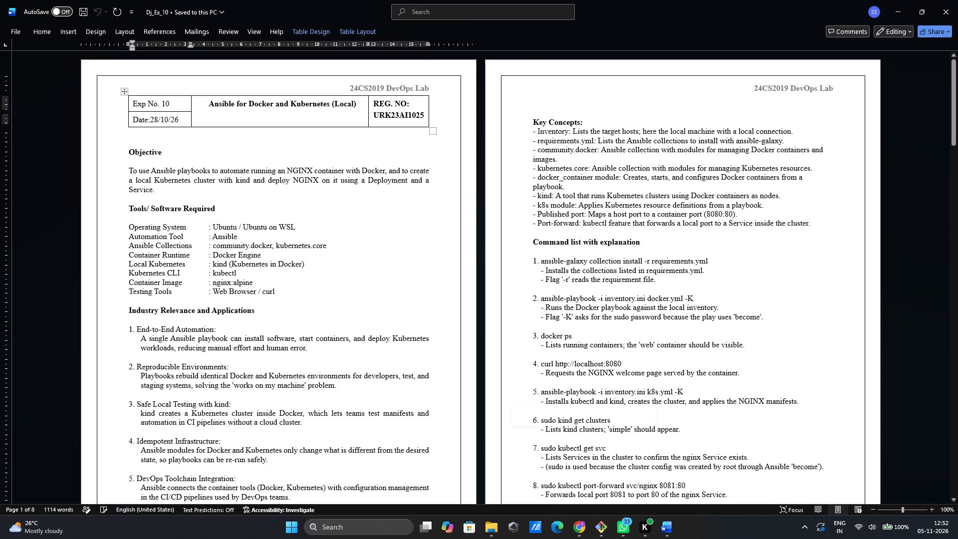
{"action": "left_click", "coordinate": [157, 120]}
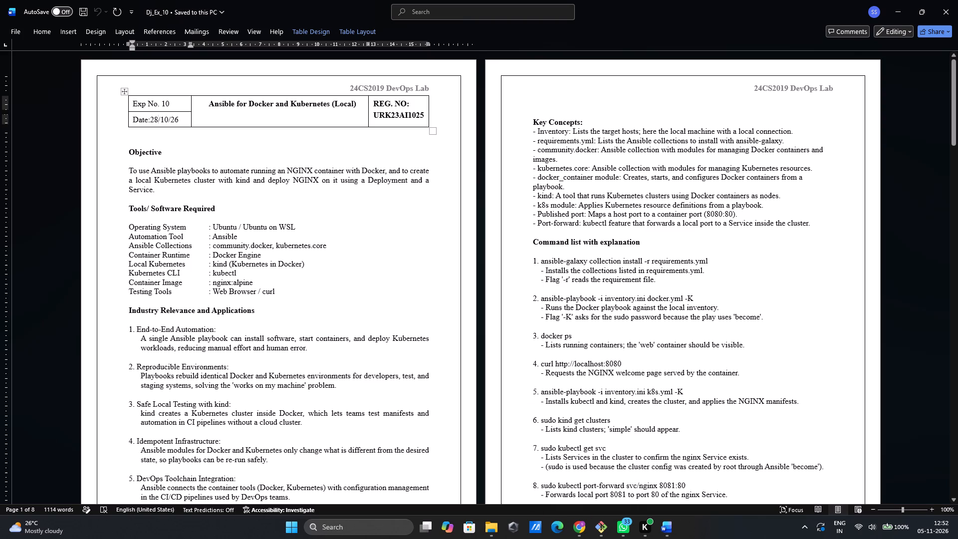
{"action": "key", "text": "BackSpace"}
{"action": "key", "text": "BackSpace"}
{"action": "type", "text": "04"}
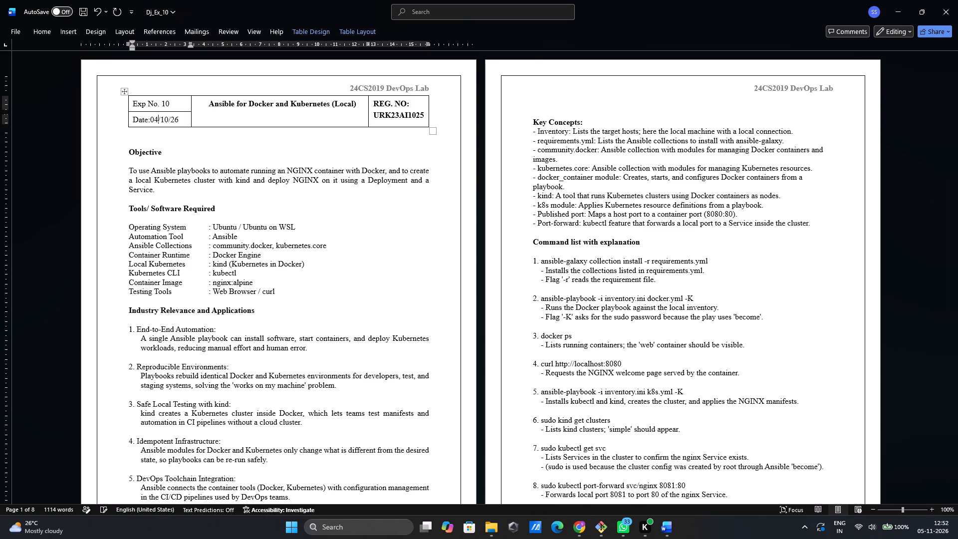
{"action": "key", "text": "Right"}
{"action": "key", "text": "Right"}
{"action": "key", "text": "Right"}
{"action": "key", "text": "BackSpace"}
{"action": "key", "text": "1"}
Replace the registration number in the Exercise 10 header table with that of the student whose files are prefixed DEV.
{"action": "left_click", "coordinate": [386, 114]}
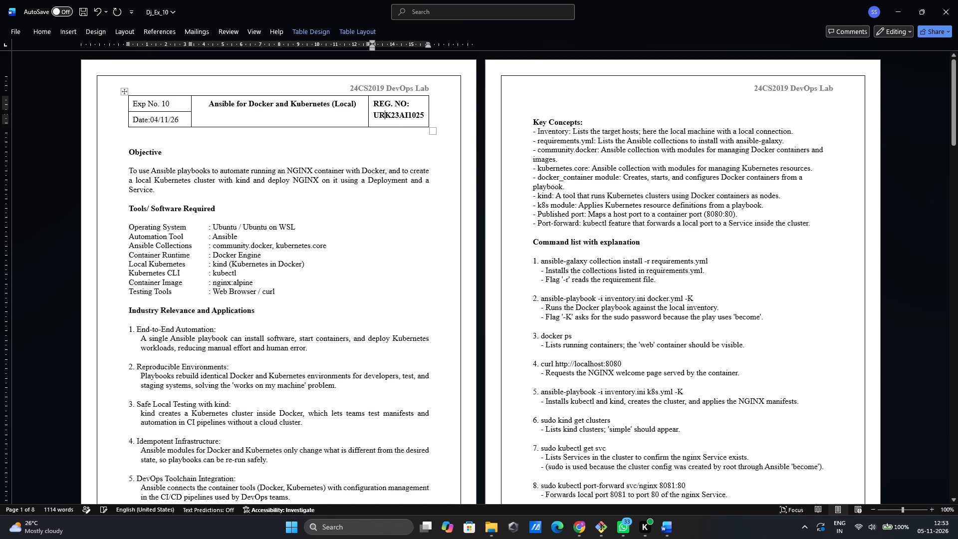
{"action": "key", "text": "BackSpace"}
{"action": "key", "text": "l"}
{"action": "key", "text": "Right"}
{"action": "key", "text": "Right"}
{"action": "key", "text": "Right"}
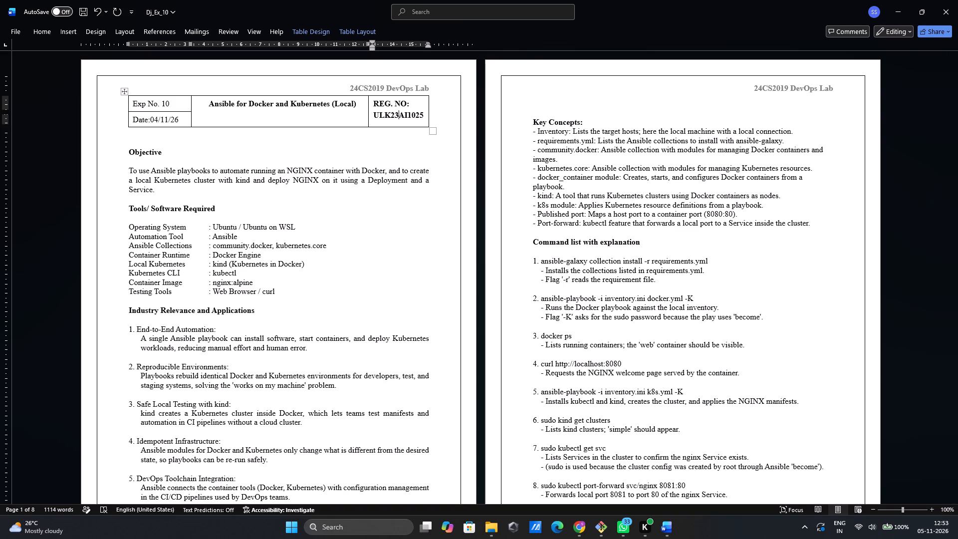
{"action": "key", "text": "Delete"}
{"action": "key", "text": "Delete"}
{"action": "type", "text": "CO"}
{"action": "key", "text": "Right"}
{"action": "key", "text": "Right"}
{"action": "key", "text": "Delete"}
{"action": "key", "text": "Delete"}
{"action": "type", "text": "01"}
Look through the pages of the Exercise 10 report, including the output screenshots at its end.
{"action": "scroll", "coordinate": [349, 239], "scroll_direction": "down", "scroll_amount": 8}
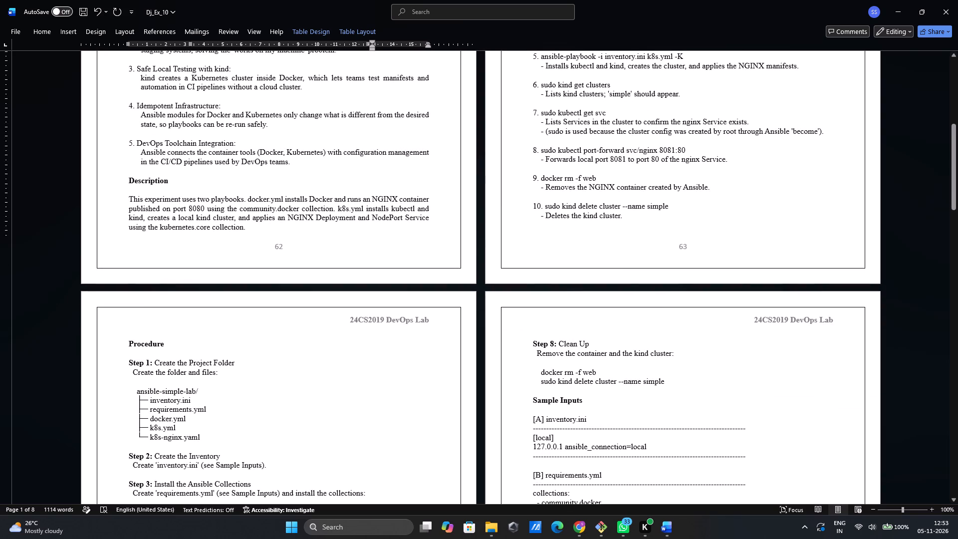
{"action": "scroll", "coordinate": [348, 242], "scroll_direction": "down", "scroll_amount": 15}
{"action": "scroll", "coordinate": [333, 244], "scroll_direction": "down", "scroll_amount": 6}
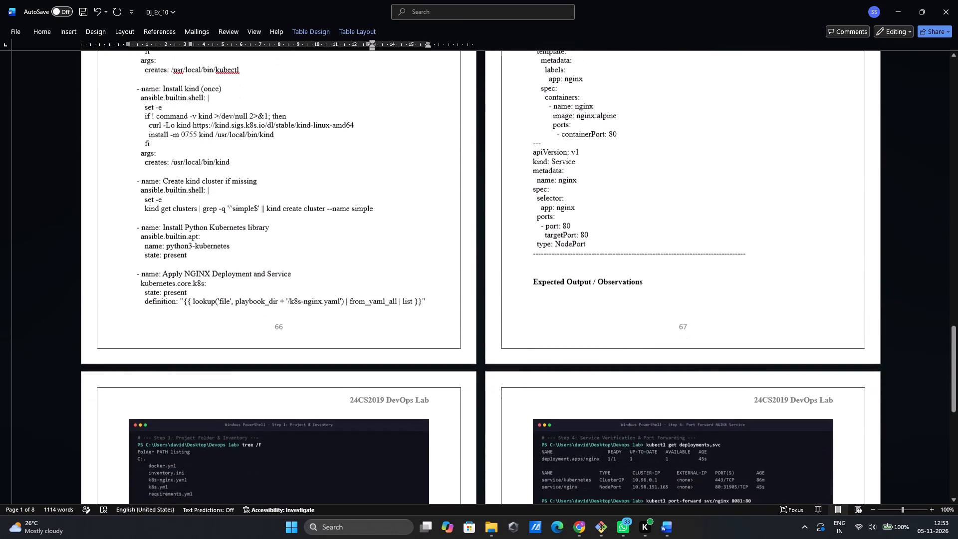
{"action": "scroll", "coordinate": [327, 247], "scroll_direction": "down", "scroll_amount": 11}
{"action": "scroll", "coordinate": [326, 246], "scroll_direction": "up", "scroll_amount": 7}
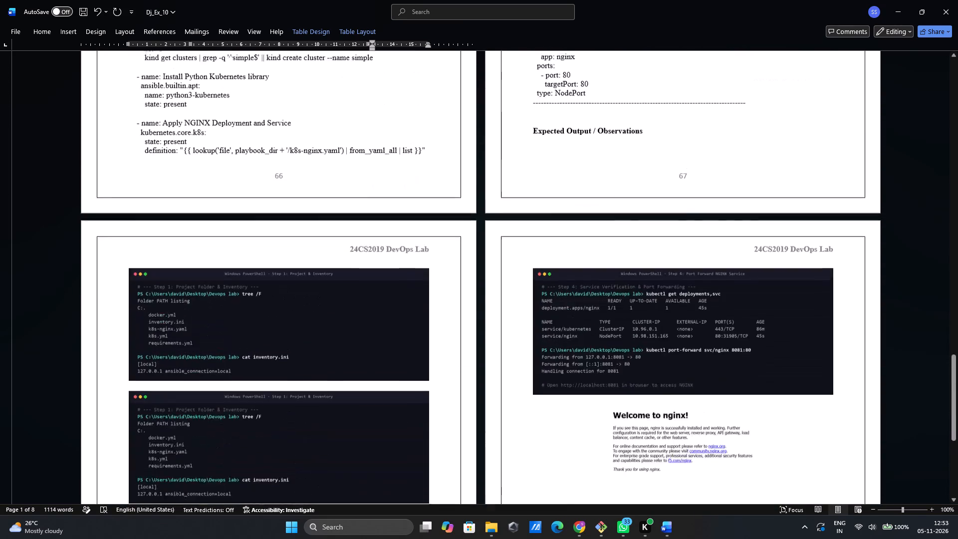
{"action": "scroll", "coordinate": [326, 246], "scroll_direction": "up", "scroll_amount": 13}
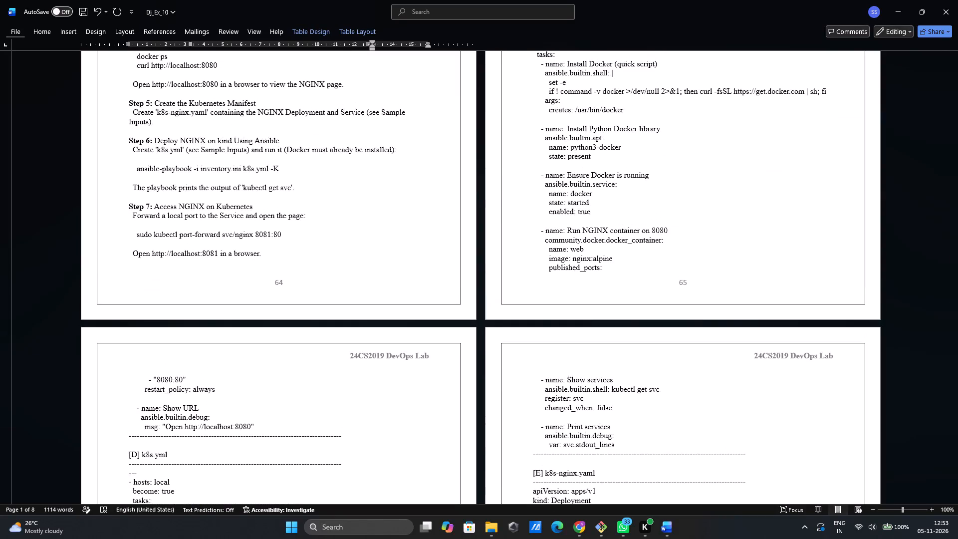
Save the Exercise 10 report as a PDF named DEV_Ex_10 in the Downloads folder and close the opened PDF.
{"action": "left_click", "coordinate": [11, 29]}
{"action": "left_click", "coordinate": [44, 204]}
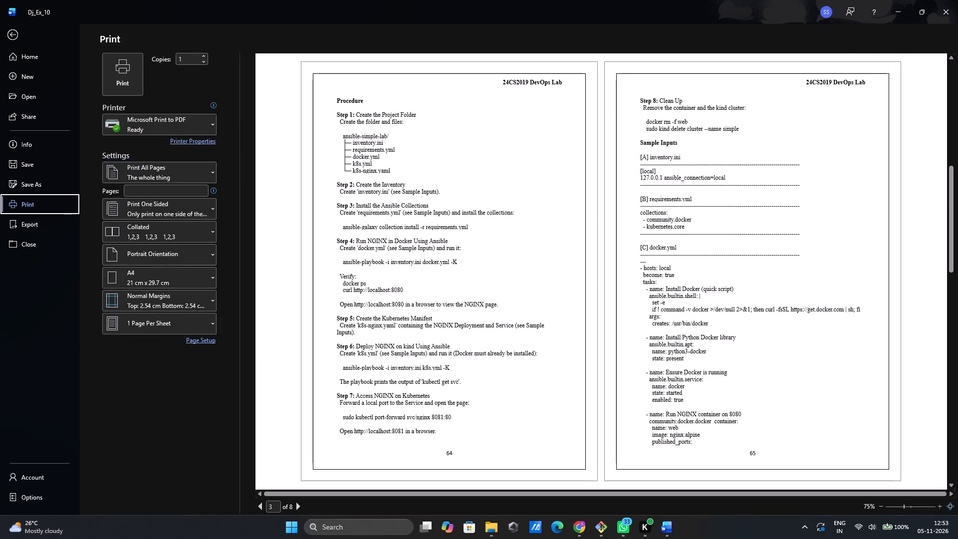
{"action": "left_click", "coordinate": [52, 186]}
{"action": "left_click", "coordinate": [132, 237]}
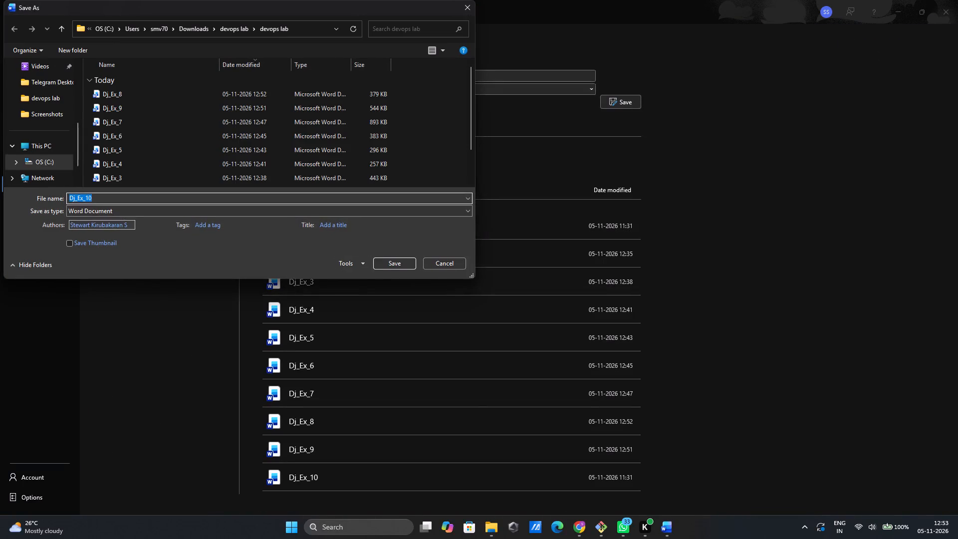
{"action": "left_click", "coordinate": [75, 197]}
{"action": "key", "text": "BackSpace"}
{"action": "type", "text": "EV"}
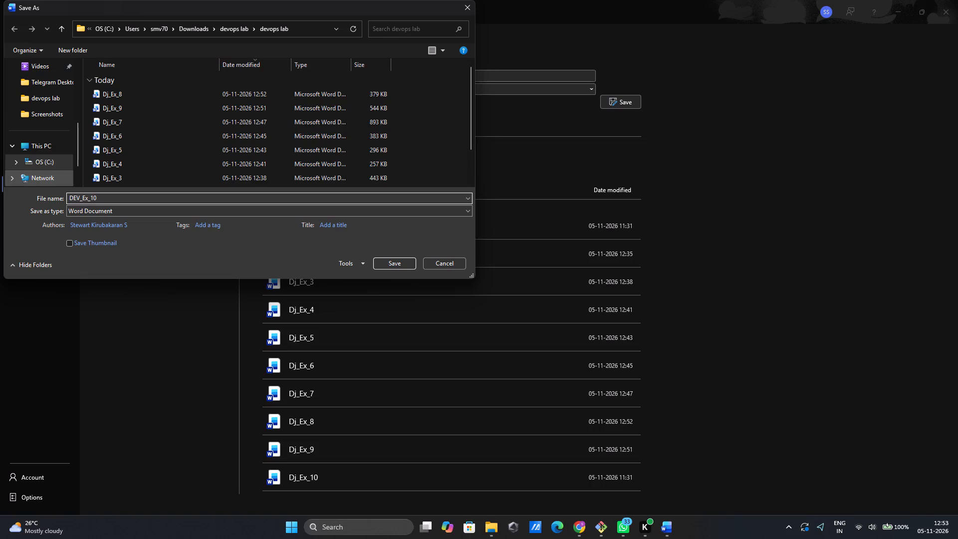
{"action": "scroll", "coordinate": [34, 157], "scroll_direction": "up", "scroll_amount": 5}
{"action": "left_click", "coordinate": [38, 153]}
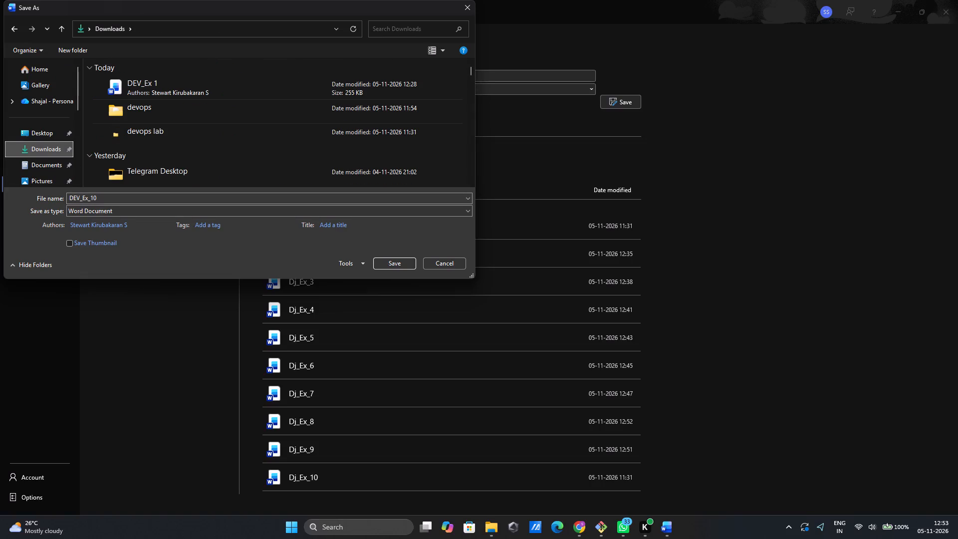
{"action": "left_click", "coordinate": [145, 212]}
{"action": "left_click", "coordinate": [115, 266]}
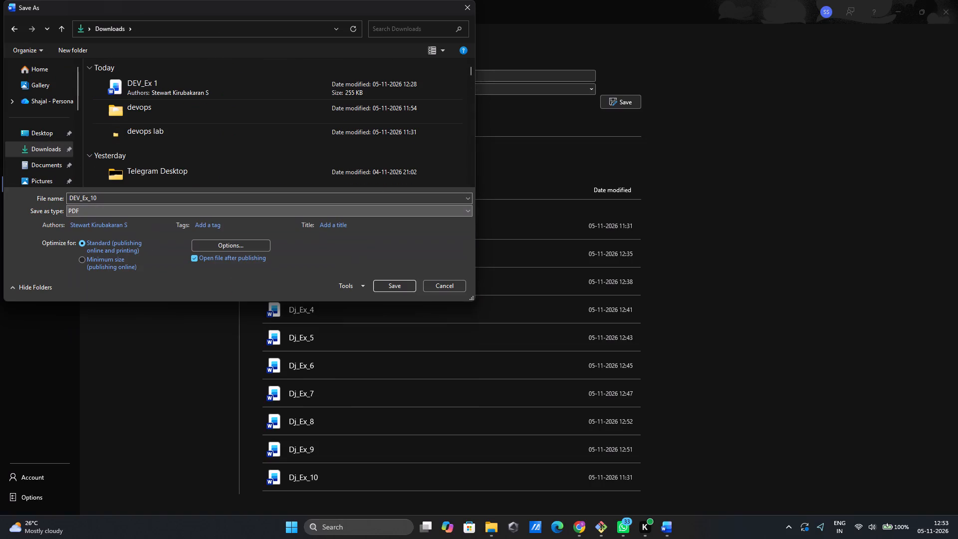
{"action": "left_click", "coordinate": [391, 284]}
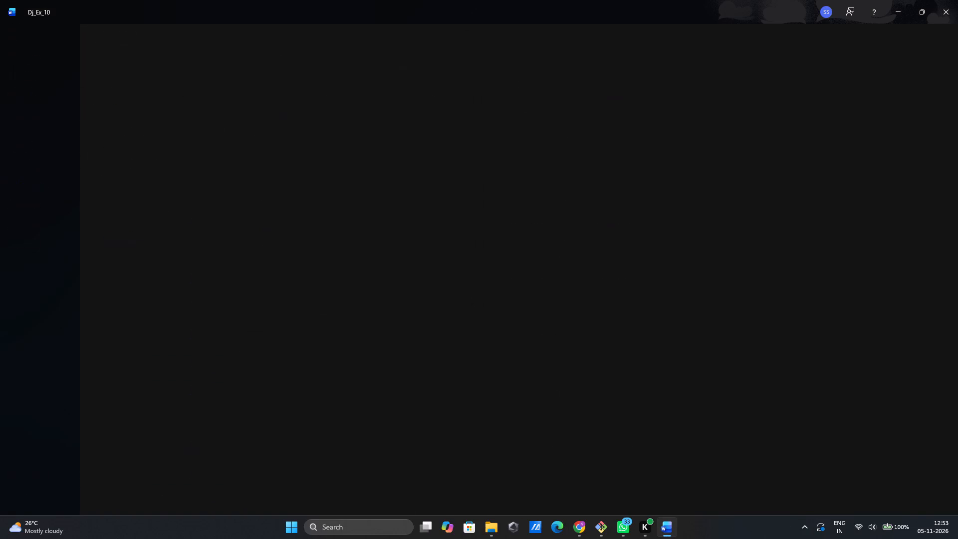
{"action": "left_click", "coordinate": [418, 214]}
Replace the registration number in the Exercise 10 header table with that of the student whose files are prefixed GIF.
{"action": "scroll", "coordinate": [426, 227], "scroll_direction": "up", "scroll_amount": 4}
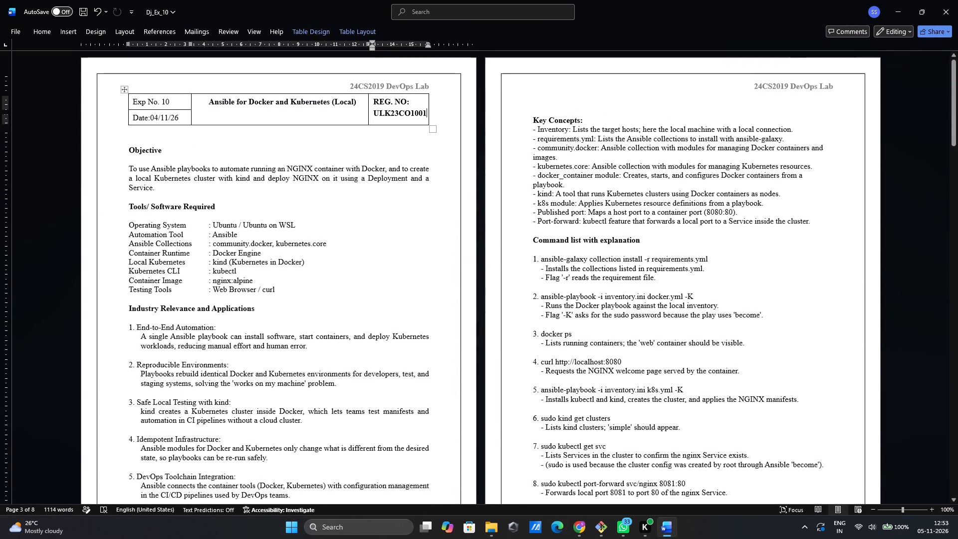
{"action": "left_click", "coordinate": [384, 115]}
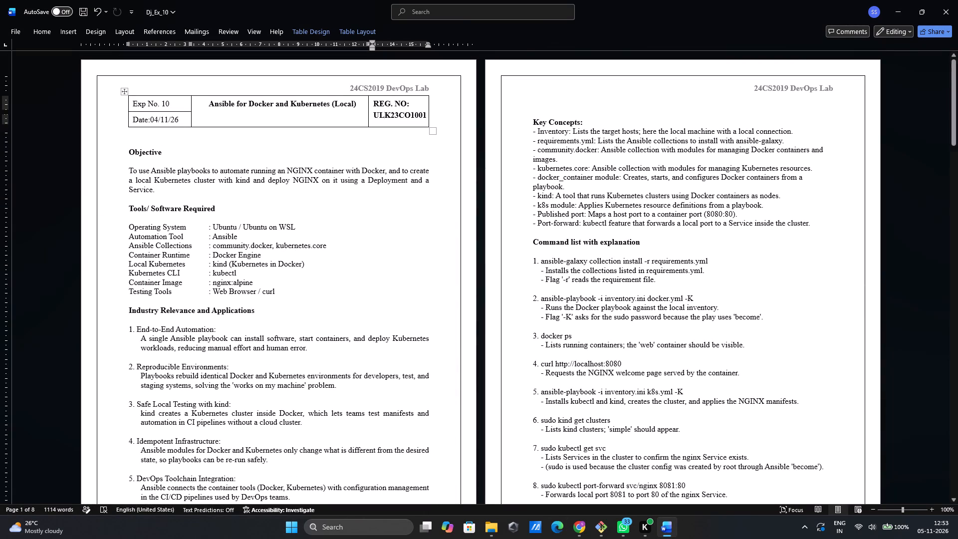
{"action": "key", "text": "BackSpace"}
{"action": "key", "text": "r"}
{"action": "key", "text": "Right"}
{"action": "key", "text": "Right"}
{"action": "key", "text": "Right"}
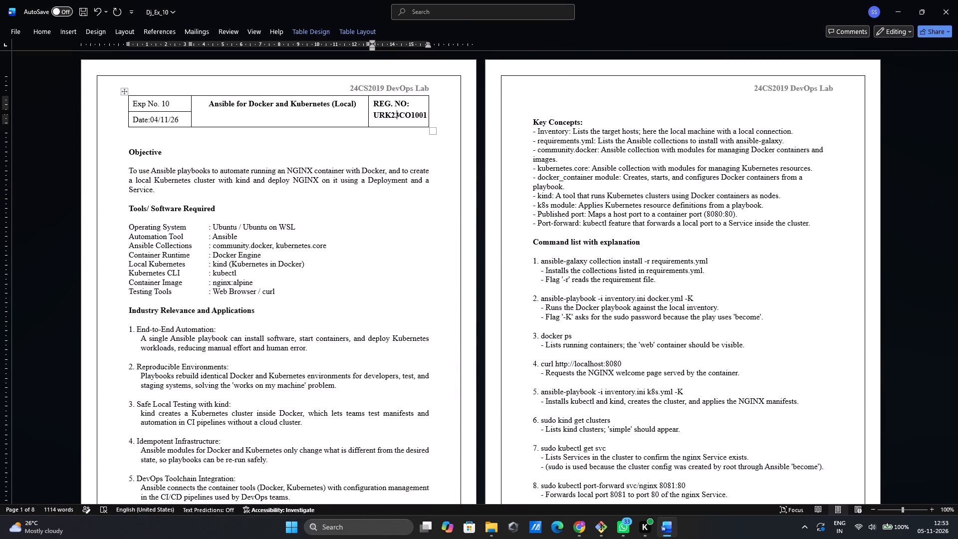
{"action": "key", "text": "Right"}
{"action": "key", "text": "Right"}
{"action": "key", "text": "Right"}
{"action": "key", "text": "Left"}
{"action": "key", "text": "Delete"}
{"action": "key", "text": "Delete"}
{"action": "key", "text": "Delete"}
{"action": "key", "text": "Delete"}
{"action": "type", "text": "2012"}
Export the Exercise 10 report as a PDF named GIF Ex_10 in the Downloads folder and close the opened PDF.
{"action": "left_click", "coordinate": [15, 33]}
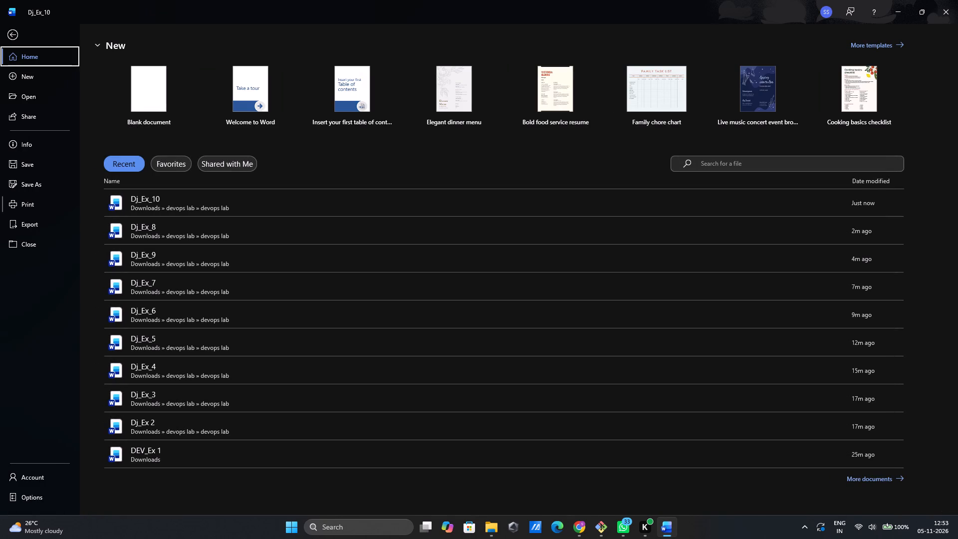
{"action": "left_click", "coordinate": [30, 227]}
{"action": "left_click", "coordinate": [293, 151]}
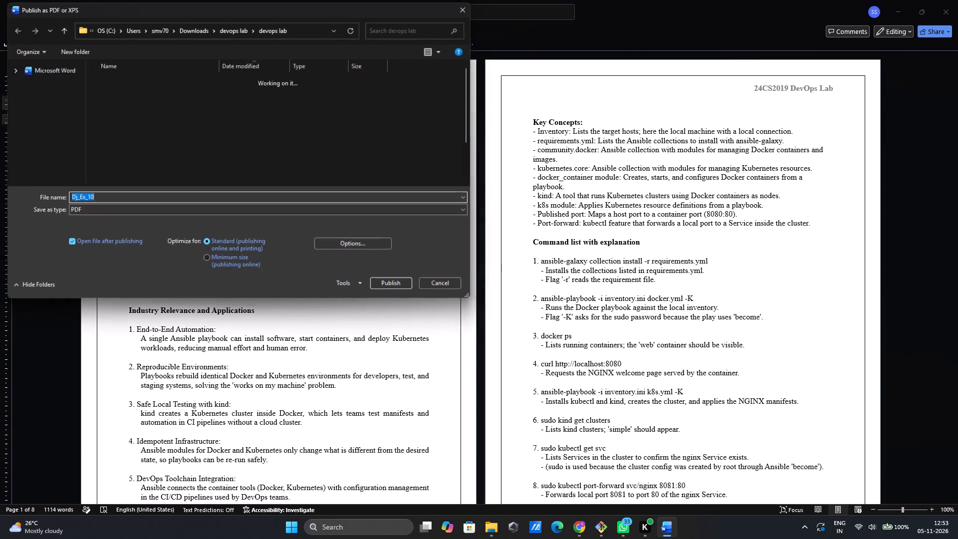
{"action": "left_click", "coordinate": [77, 196]}
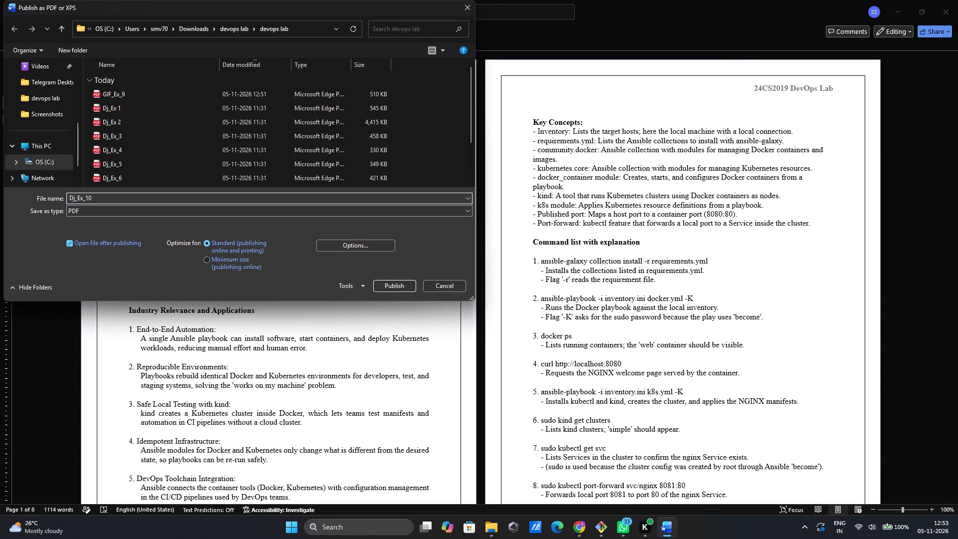
{"action": "key", "text": "BackSpace"}
{"action": "key", "text": "BackSpace"}
{"action": "key", "text": "BackSpace"}
{"action": "key", "text": "BackSpace"}
{"action": "type", "text": "GI"}
{"action": "type", "text": "F"}
{"action": "key", "text": "space"}
{"action": "scroll", "coordinate": [21, 153], "scroll_direction": "up", "scroll_amount": 6}
{"action": "left_click", "coordinate": [39, 153]}
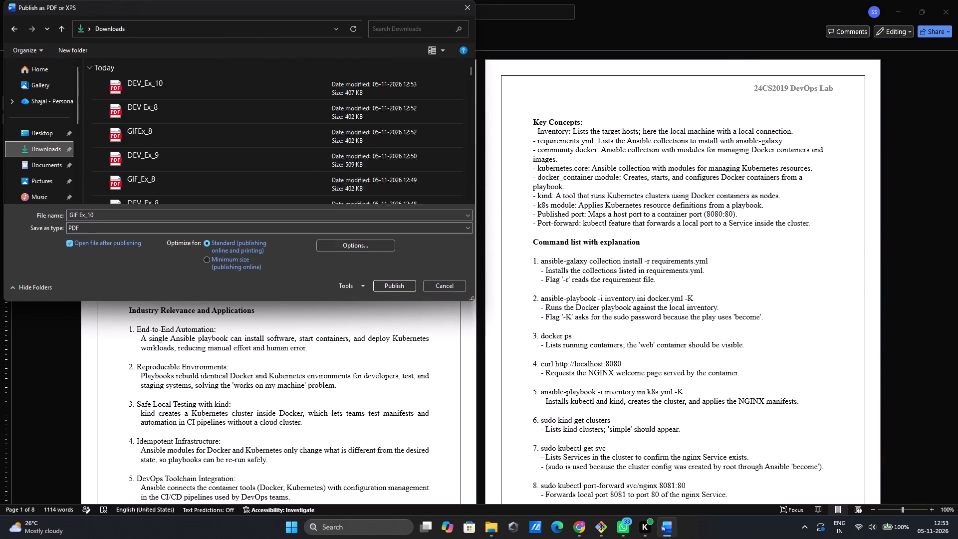
{"action": "left_click", "coordinate": [390, 288]}
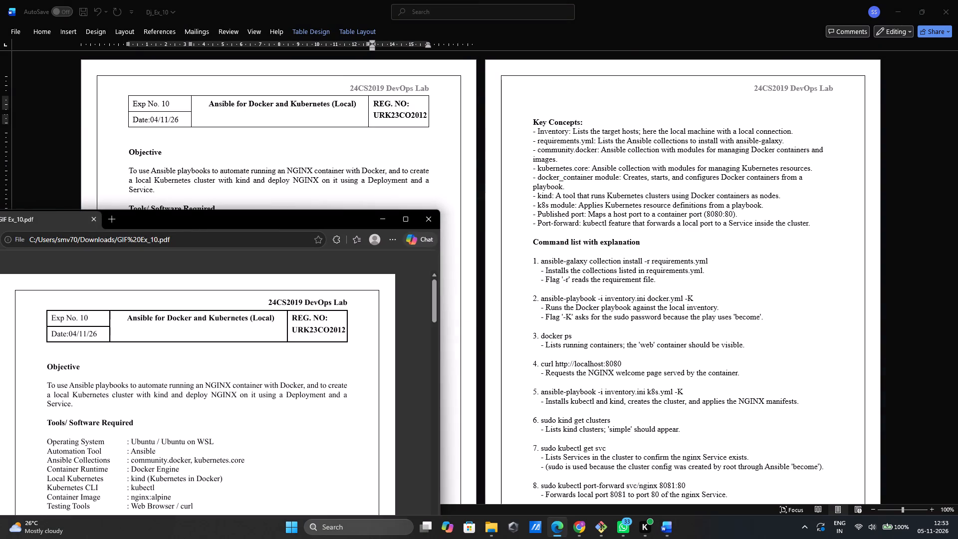
{"action": "left_click", "coordinate": [429, 219]}
Close the Exercise 10 report, saving its changes.
{"action": "left_click", "coordinate": [957, 18]}
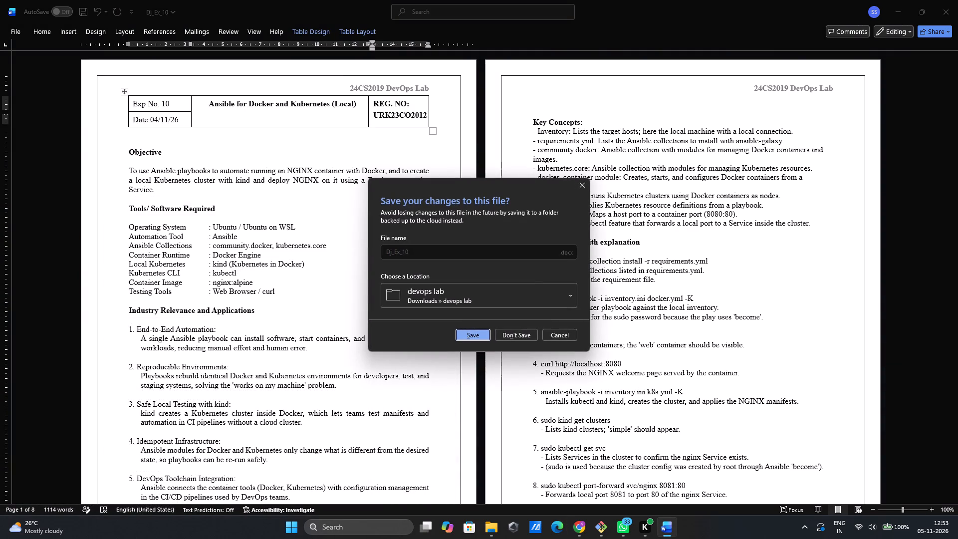
{"action": "left_click", "coordinate": [471, 335]}
Go to the Downloads folder in File Explorer and check the header table of the DEV_Ex_8 PDF.
{"action": "left_click", "coordinate": [49, 151]}
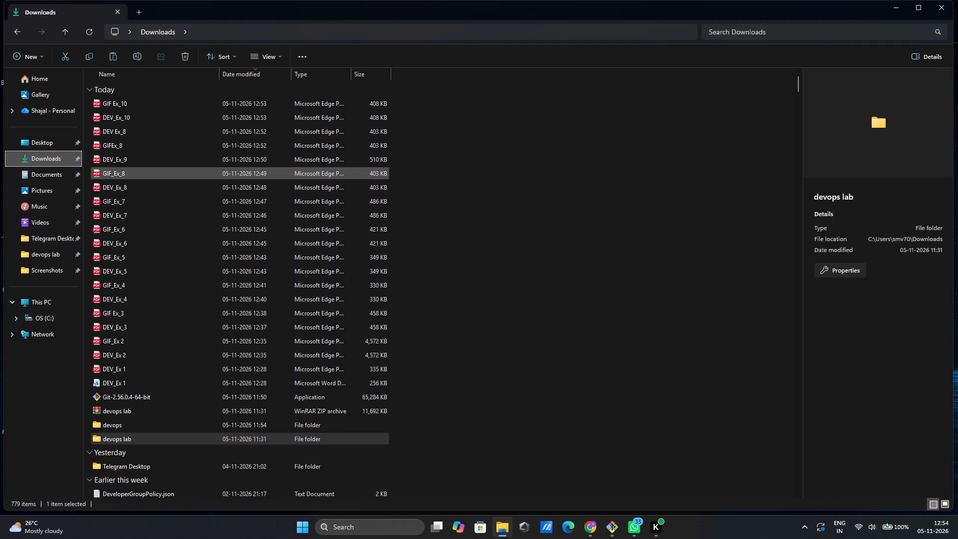
{"action": "left_click", "coordinate": [129, 174]}
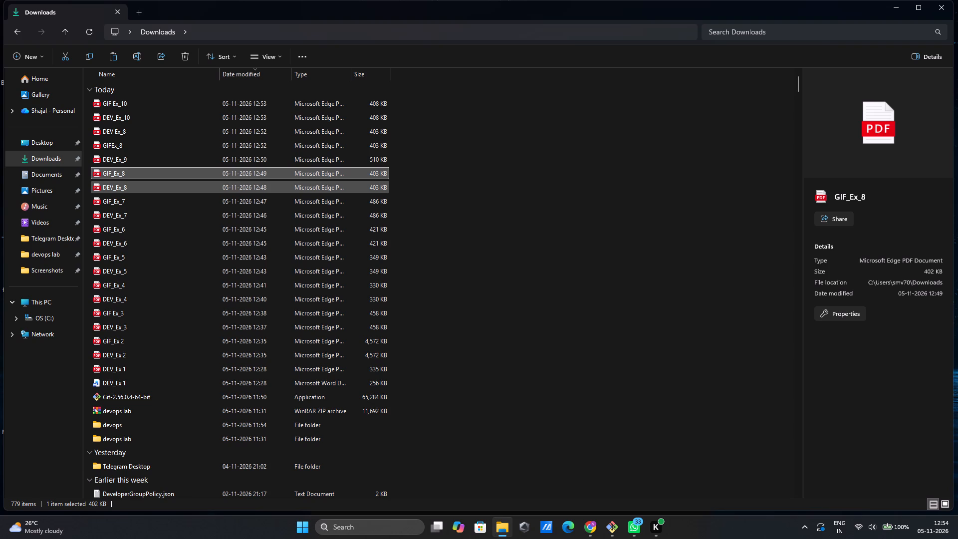
{"action": "double_click", "coordinate": [133, 190]}
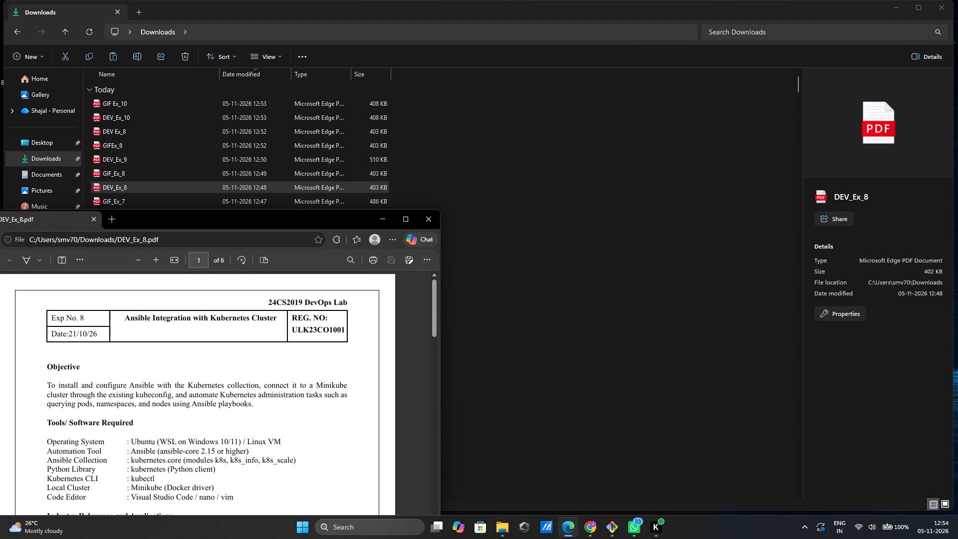
{"action": "left_click", "coordinate": [424, 225]}
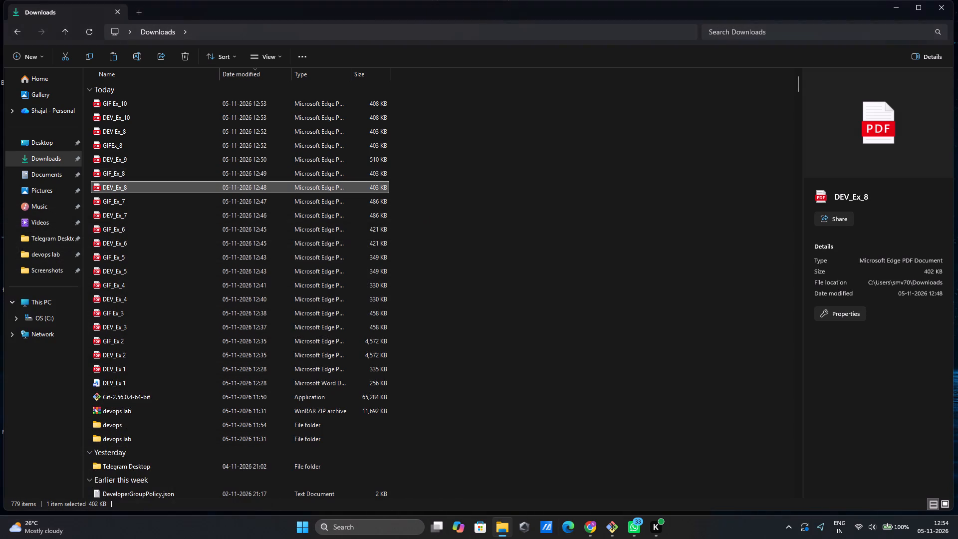
Delete the GIF_Ex_8 PDF from the Downloads folder.
{"action": "left_click", "coordinate": [135, 174]}
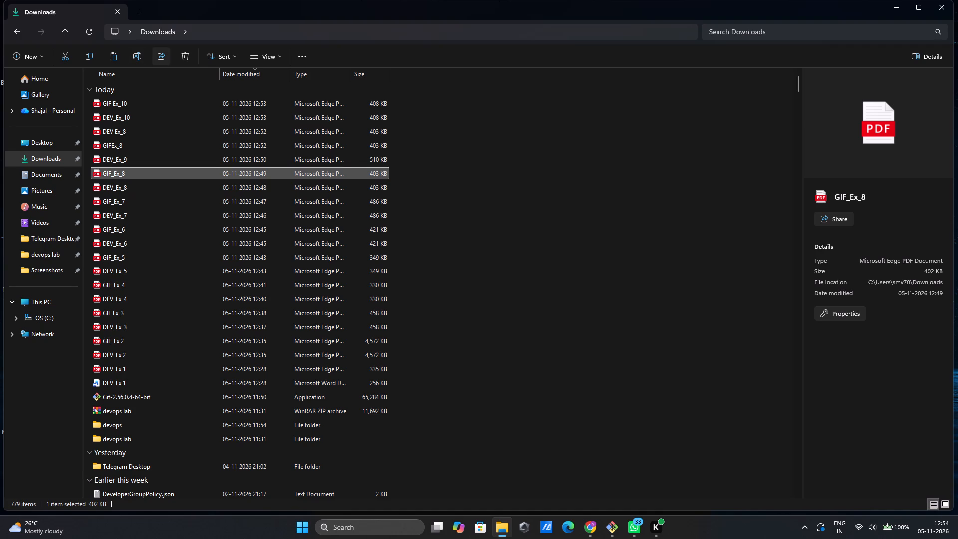
{"action": "left_click", "coordinate": [186, 61]}
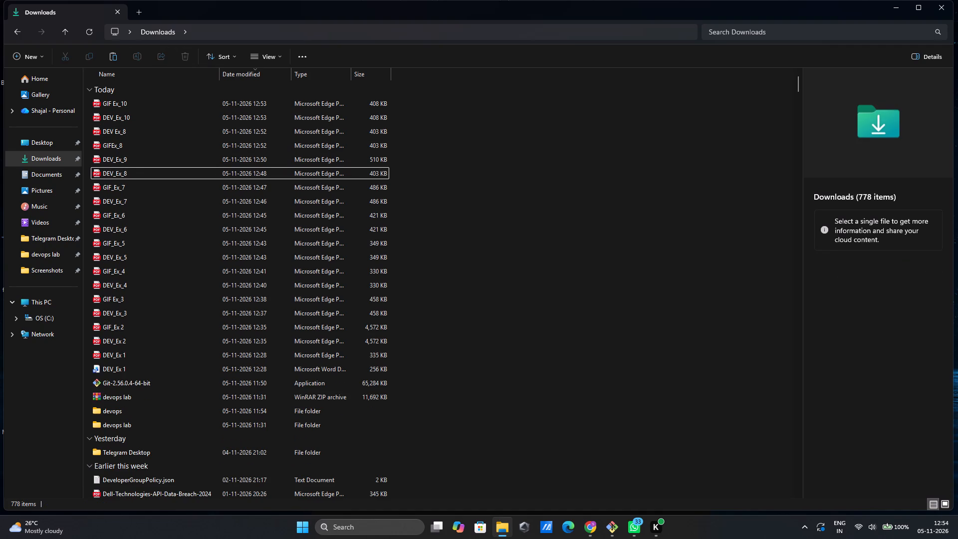
Recheck the DEV_Ex_8 PDF, close it and delete the file from the Downloads folder.
{"action": "double_click", "coordinate": [133, 174]}
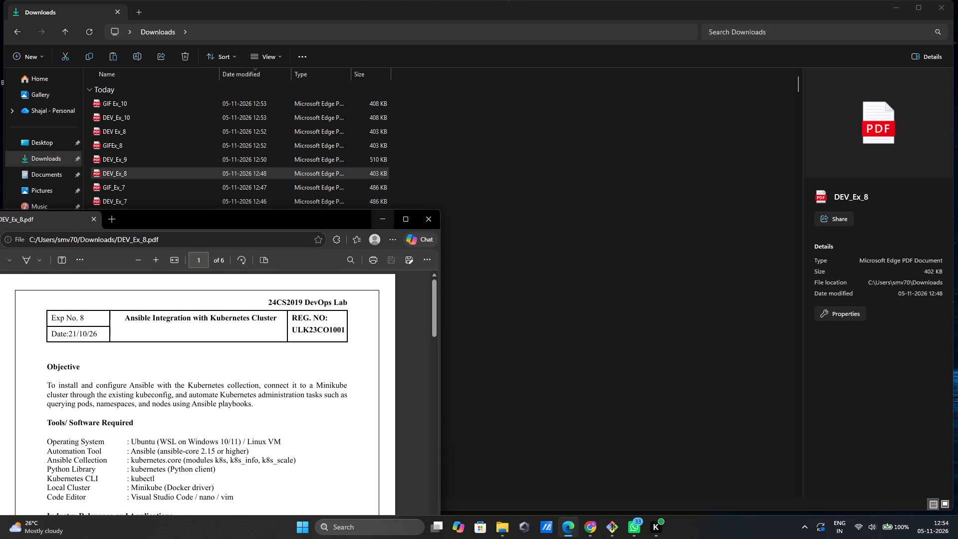
{"action": "left_click", "coordinate": [431, 221]}
{"action": "left_click", "coordinate": [182, 57]}
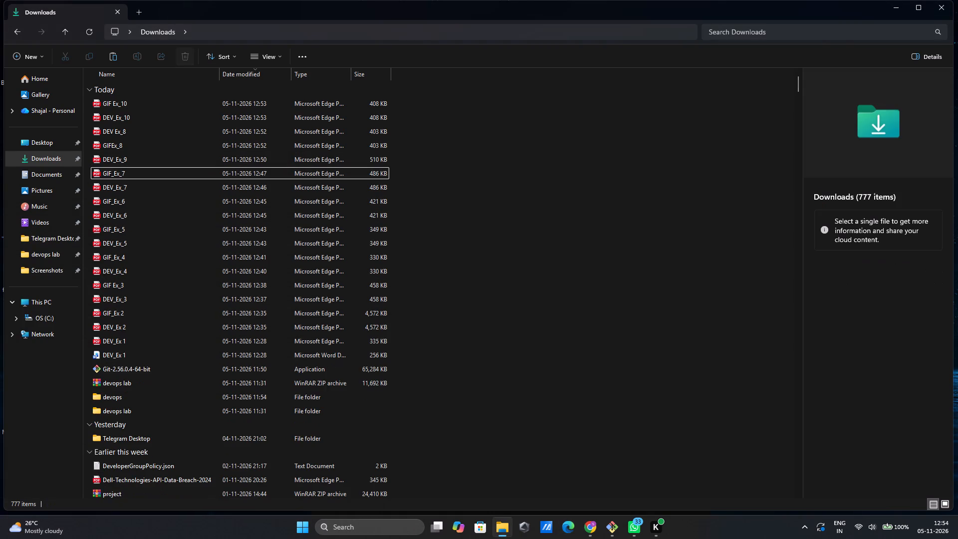
Check the header tables of the GIFEx_8, DEV Ex_8, DEV_Ex_7 and GIF_Ex_6 PDFs in the Downloads folder, closing each one after viewing.
{"action": "double_click", "coordinate": [145, 146]}
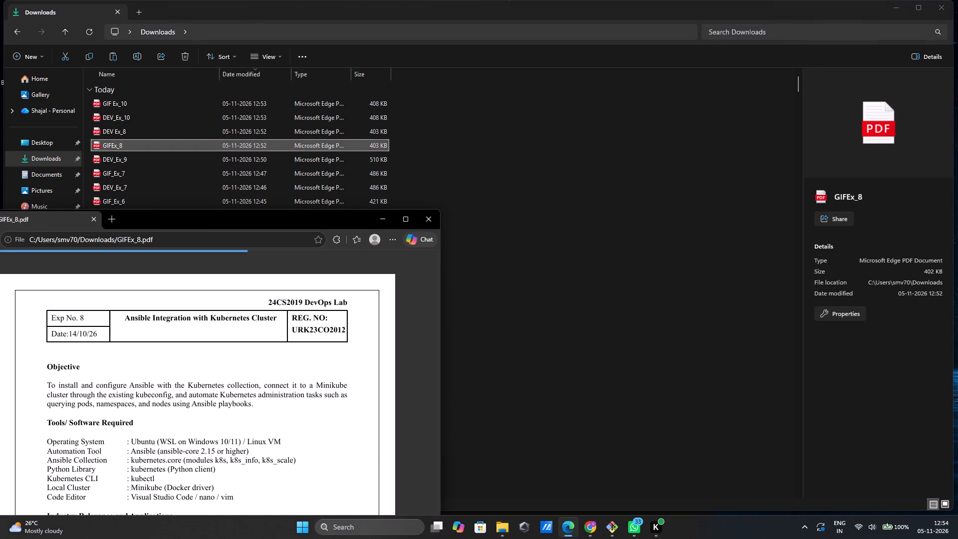
{"action": "left_click", "coordinate": [429, 219]}
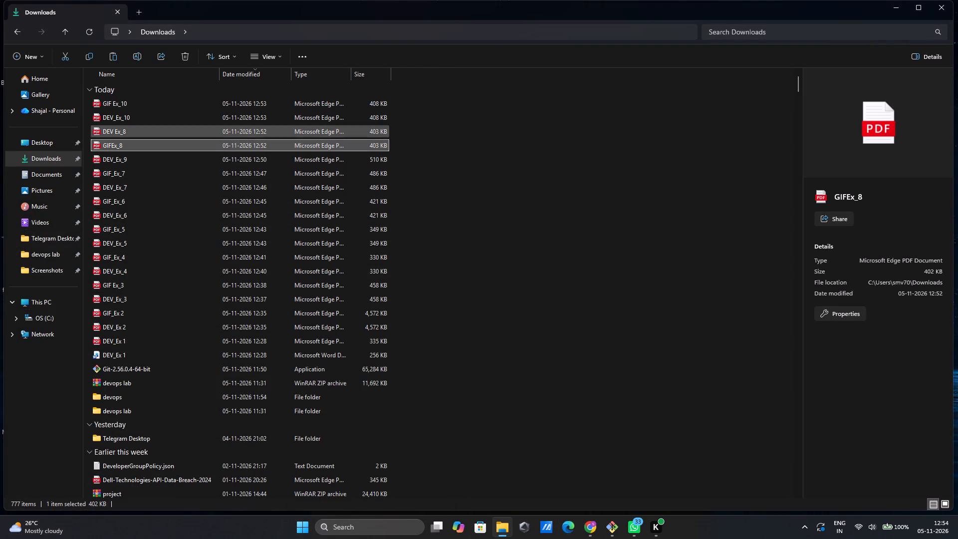
{"action": "double_click", "coordinate": [136, 133]}
{"action": "left_click", "coordinate": [425, 217]}
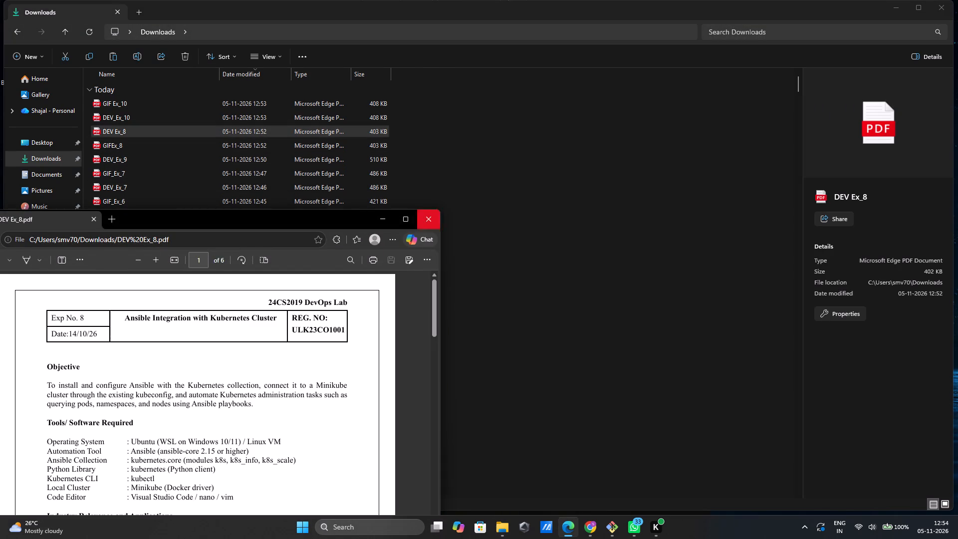
{"action": "left_click", "coordinate": [198, 179]}
{"action": "double_click", "coordinate": [198, 185]}
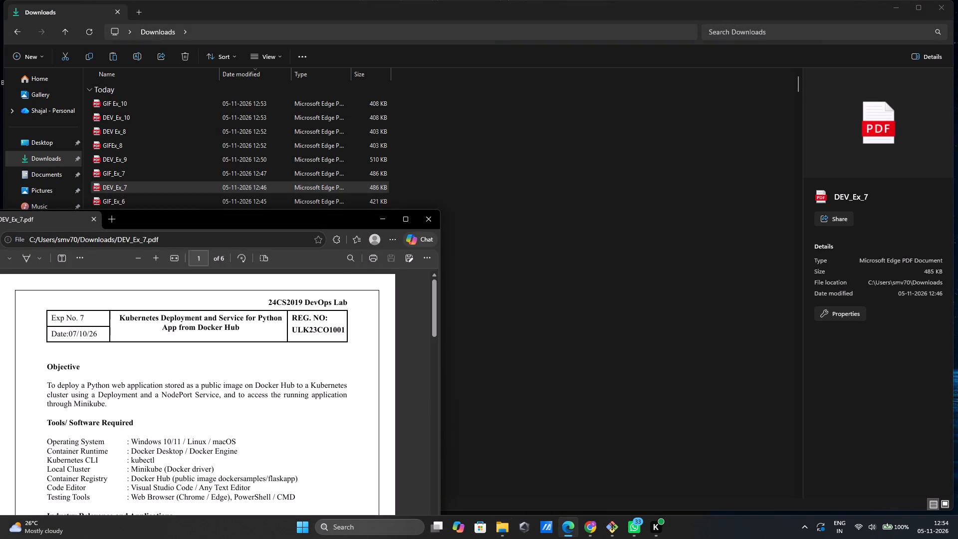
{"action": "left_click", "coordinate": [425, 223]}
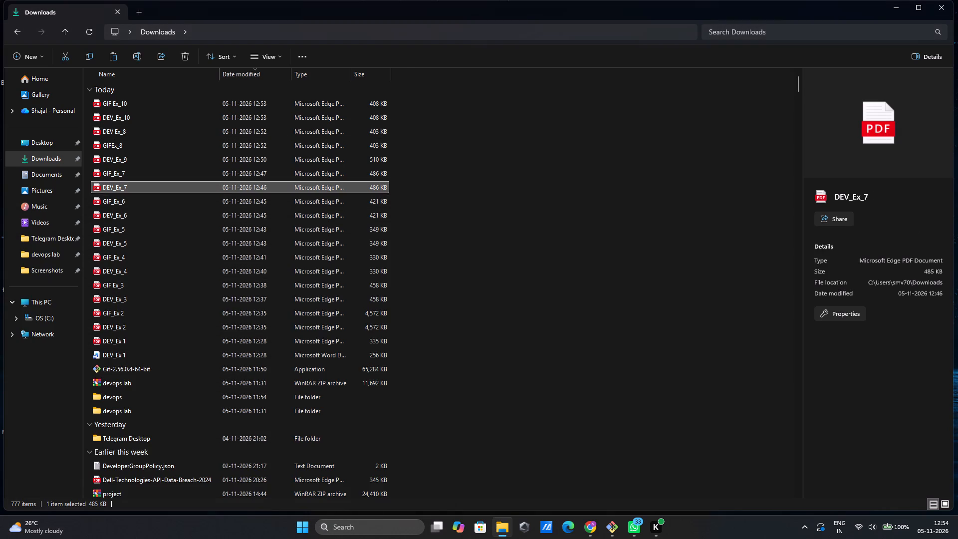
{"action": "left_click", "coordinate": [187, 201]}
{"action": "double_click", "coordinate": [187, 200]}
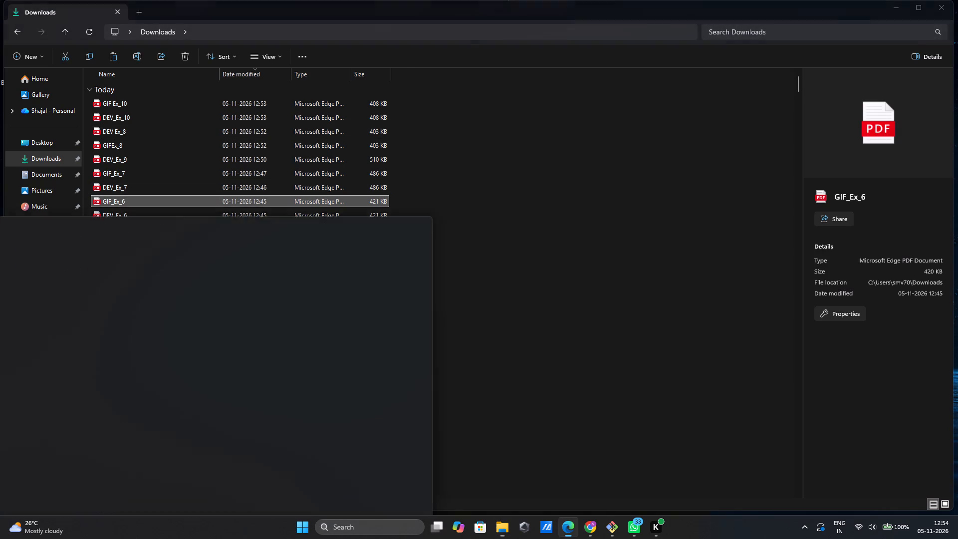
{"action": "left_click", "coordinate": [435, 219]}
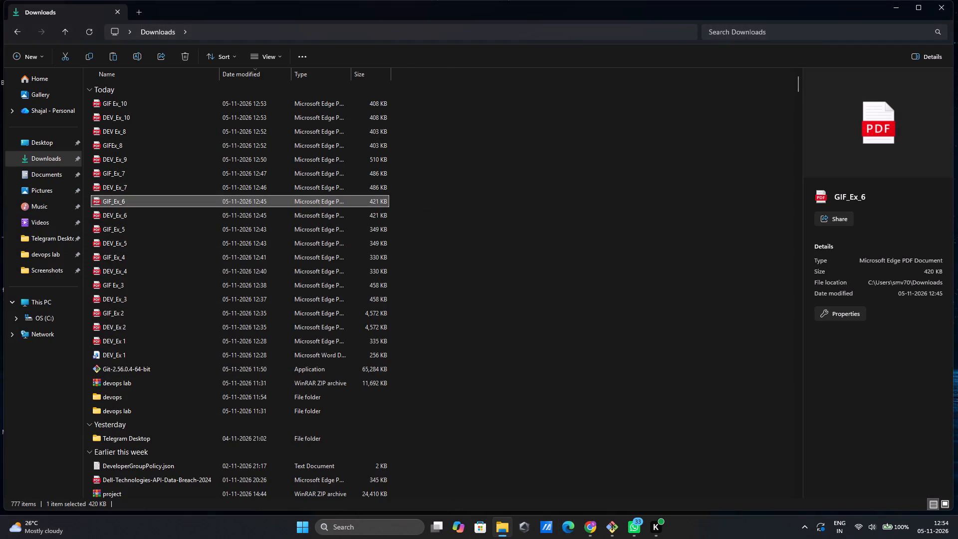
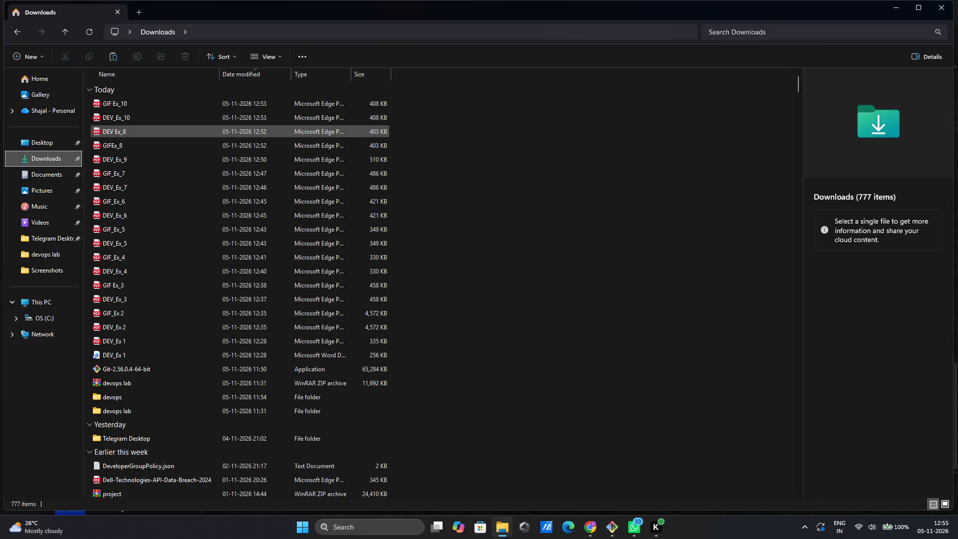
Check the header table of the DEV_Ex_9 PDF in the Downloads folder and close the file after viewing.
{"action": "double_click", "coordinate": [146, 163]}
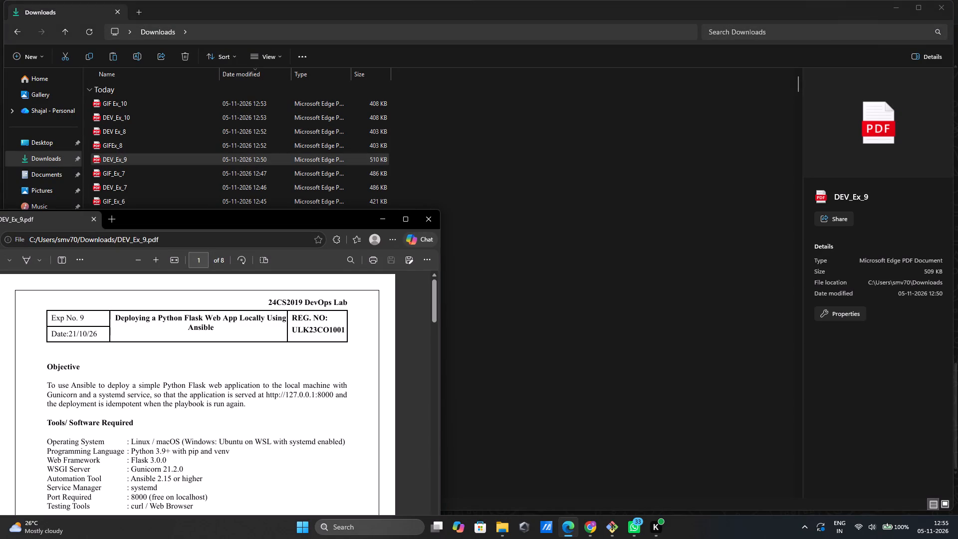
{"action": "left_click", "coordinate": [423, 222]}
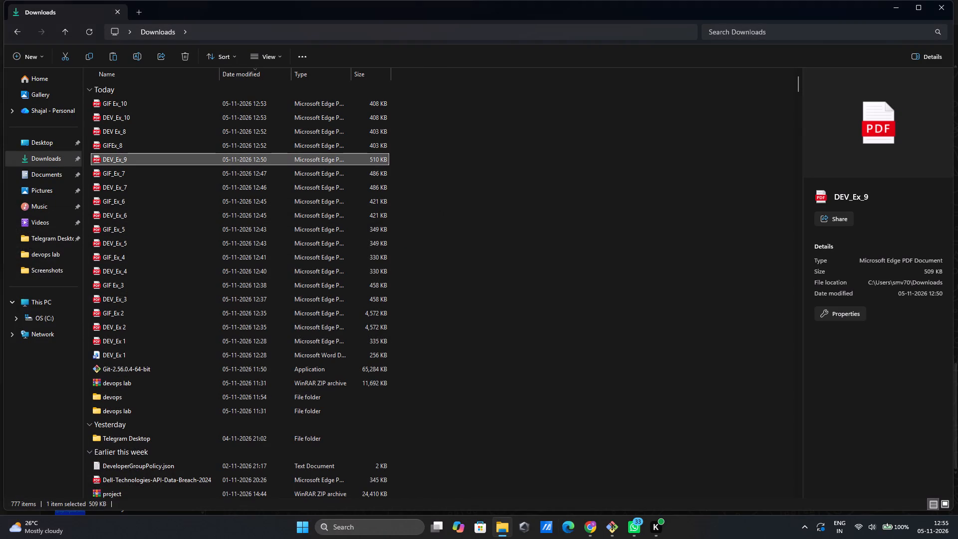
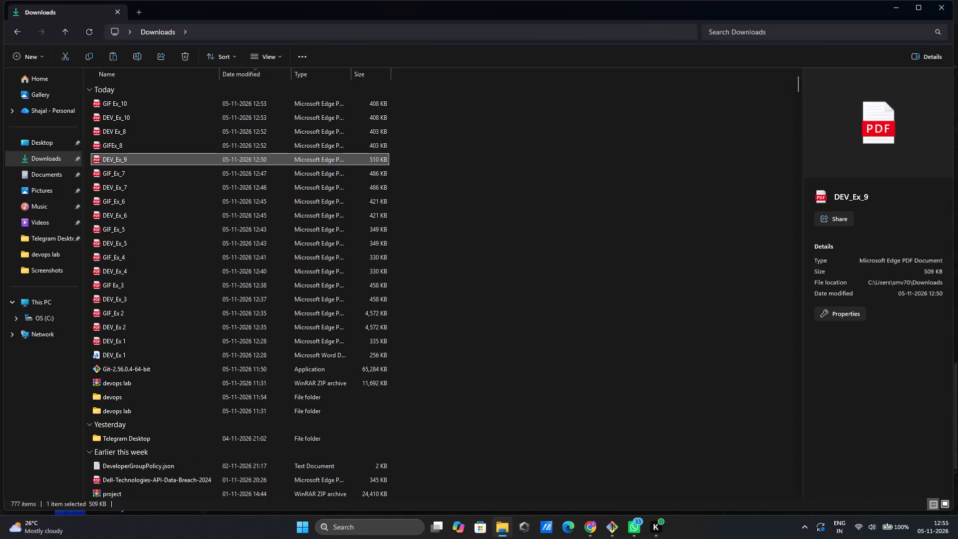
Open the Dj_Ex_9 Word document from the inner devops lab folder within Downloads.
{"action": "double_click", "coordinate": [145, 410]}
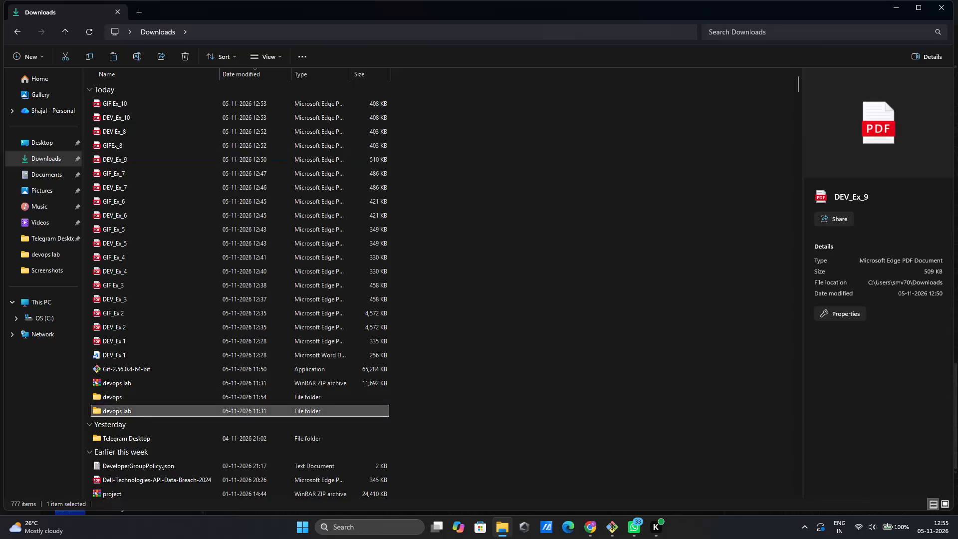
{"action": "left_click", "coordinate": [168, 96]}
{"action": "double_click", "coordinate": [174, 109]}
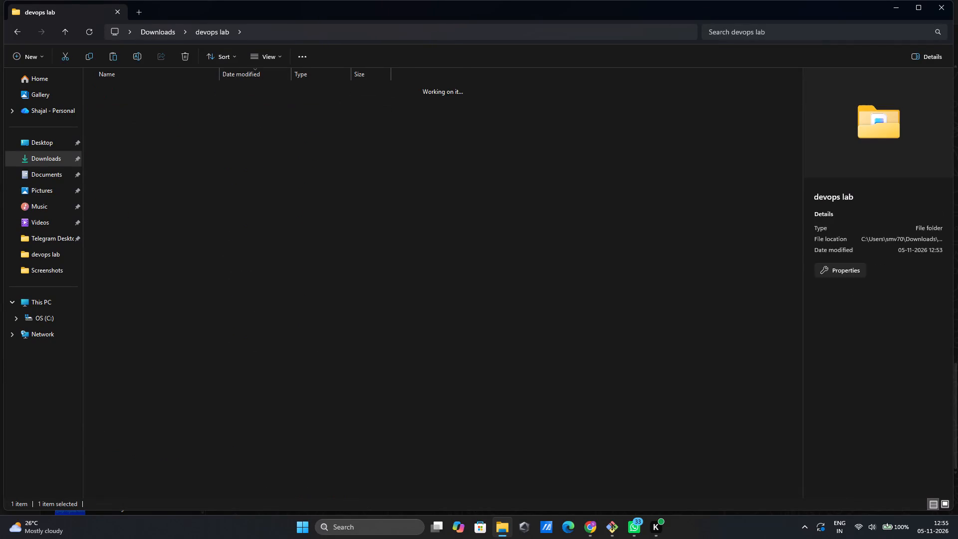
{"action": "double_click", "coordinate": [153, 134]}
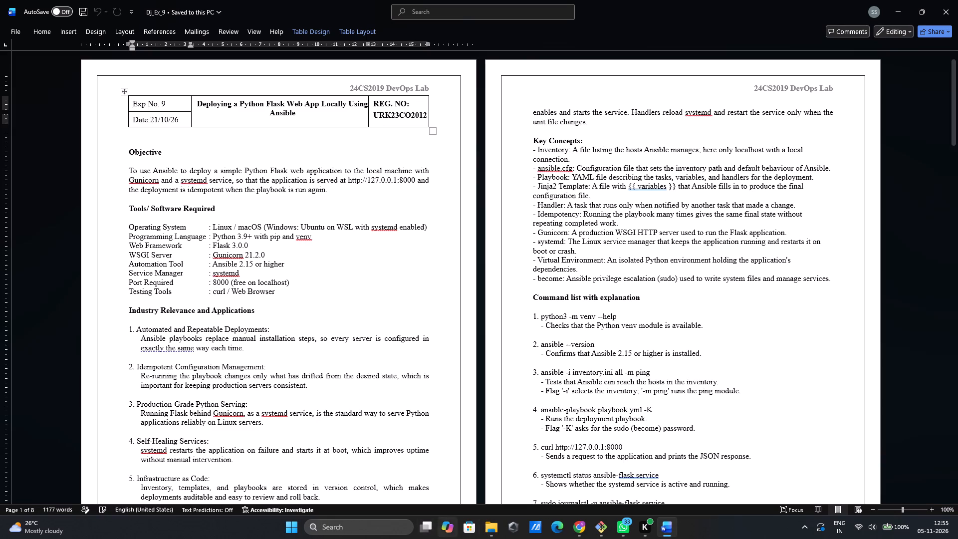
Return to the Downloads folder, recheck the header table of the DEV_Ex_9 PDF and close the file.
{"action": "left_click", "coordinate": [487, 527]}
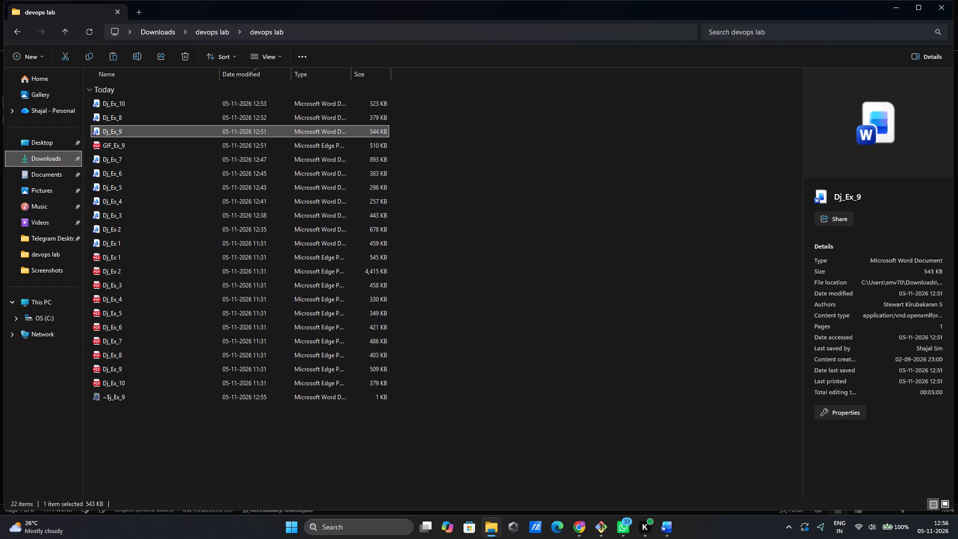
{"action": "left_click", "coordinate": [55, 157]}
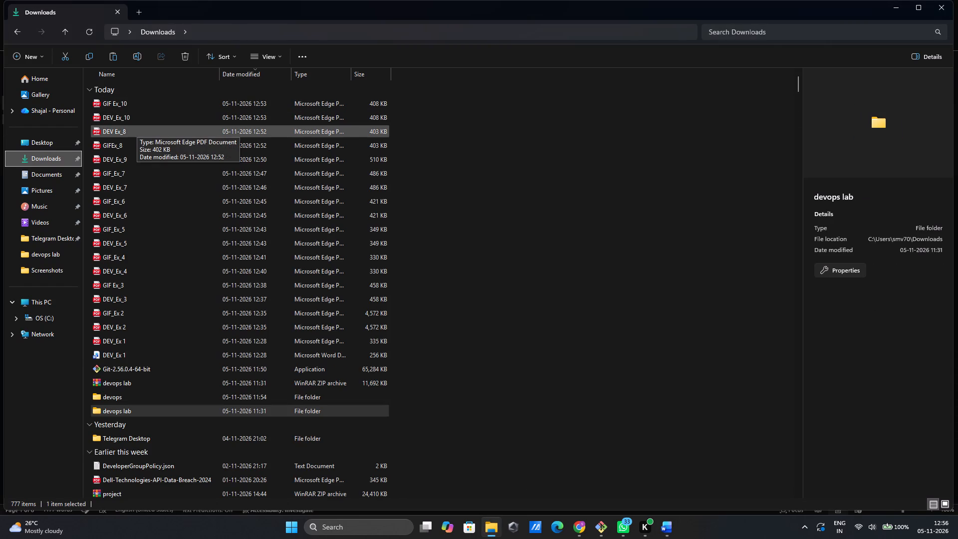
{"action": "double_click", "coordinate": [134, 159]}
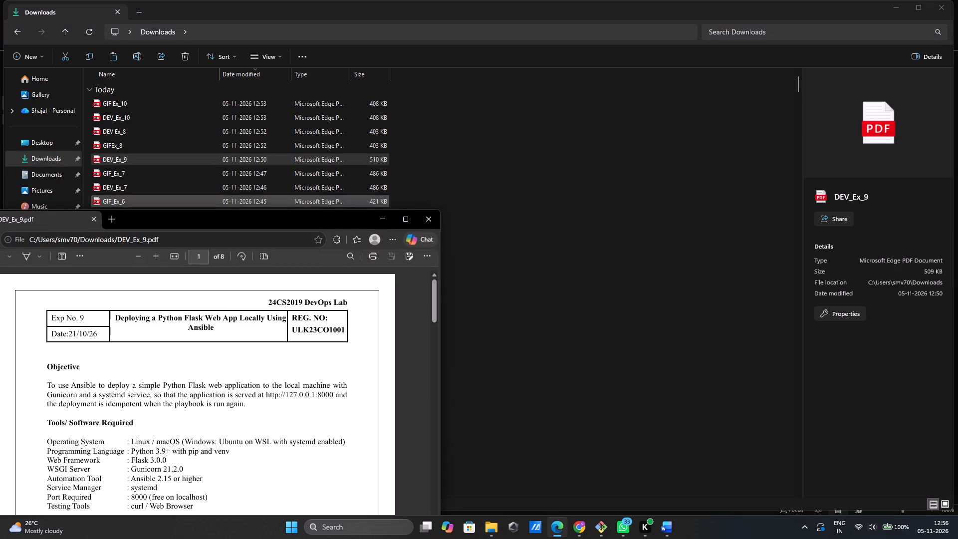
{"action": "left_click", "coordinate": [435, 225]}
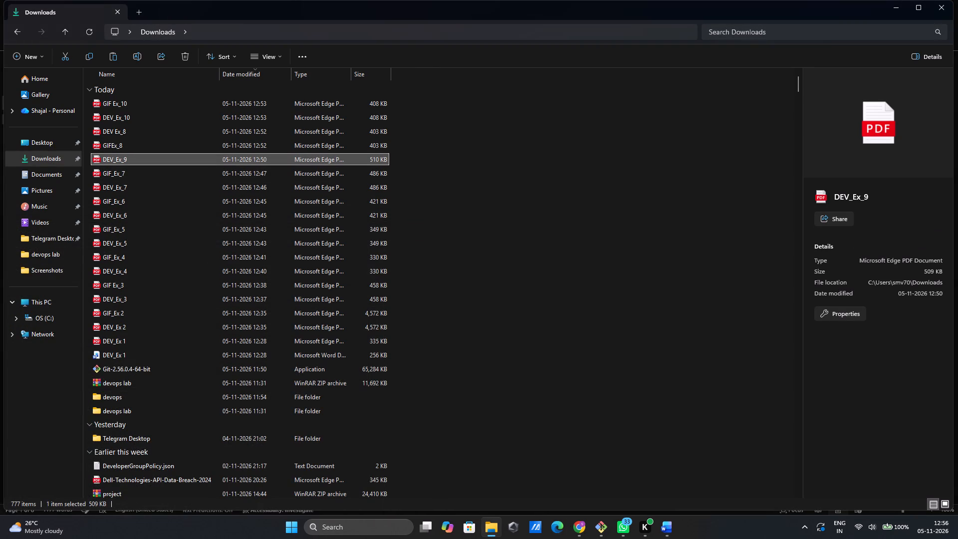
Switch to the Dj_Ex_9 Word document and save a copy as a PDF named GIF_Ex_9 in the Downloads folder.
{"action": "left_click", "coordinate": [665, 529]}
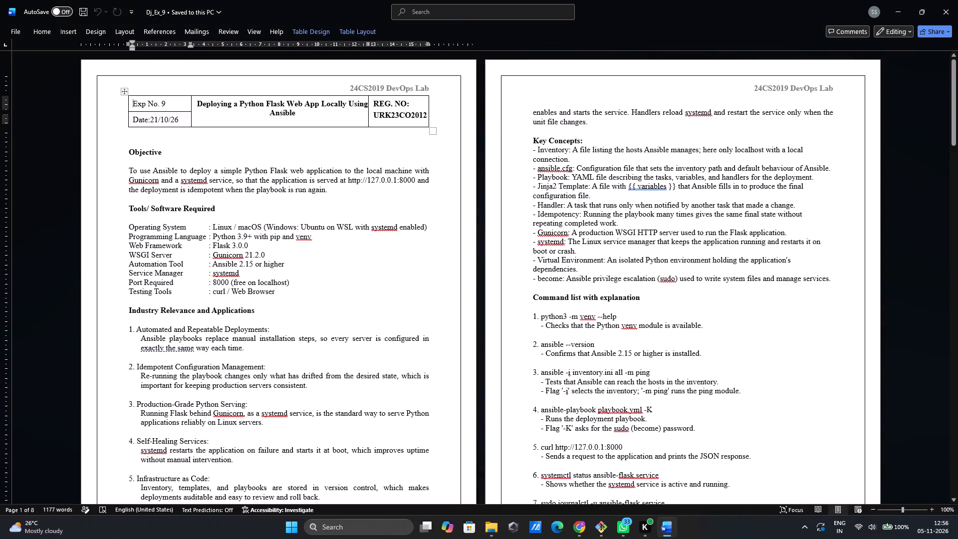
{"action": "left_click", "coordinate": [16, 31]}
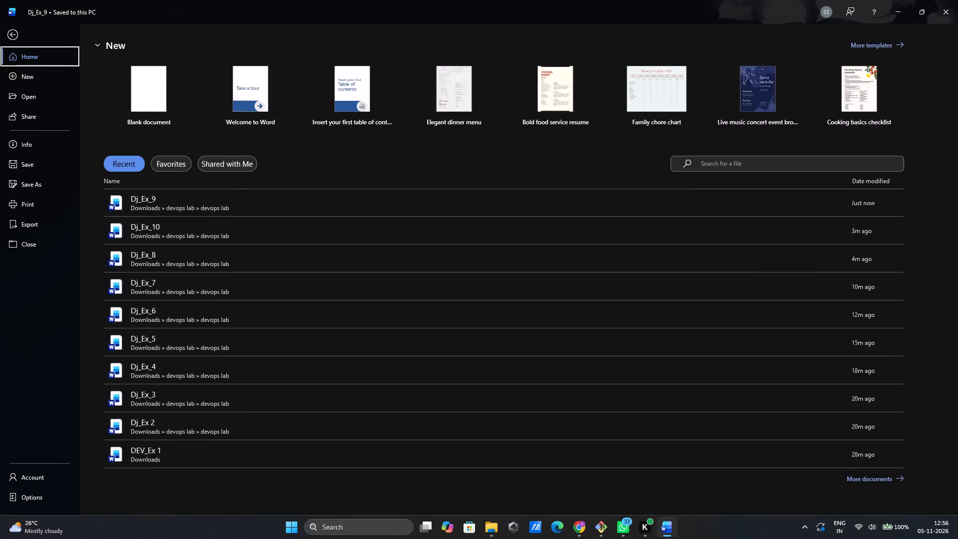
{"action": "left_click", "coordinate": [27, 182]}
{"action": "left_click", "coordinate": [151, 241]}
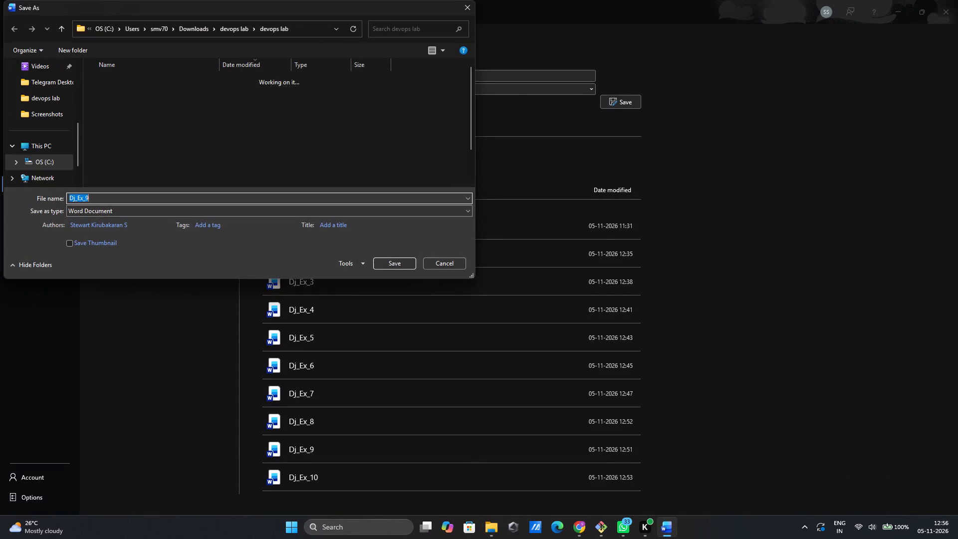
{"action": "double_click", "coordinate": [94, 204]}
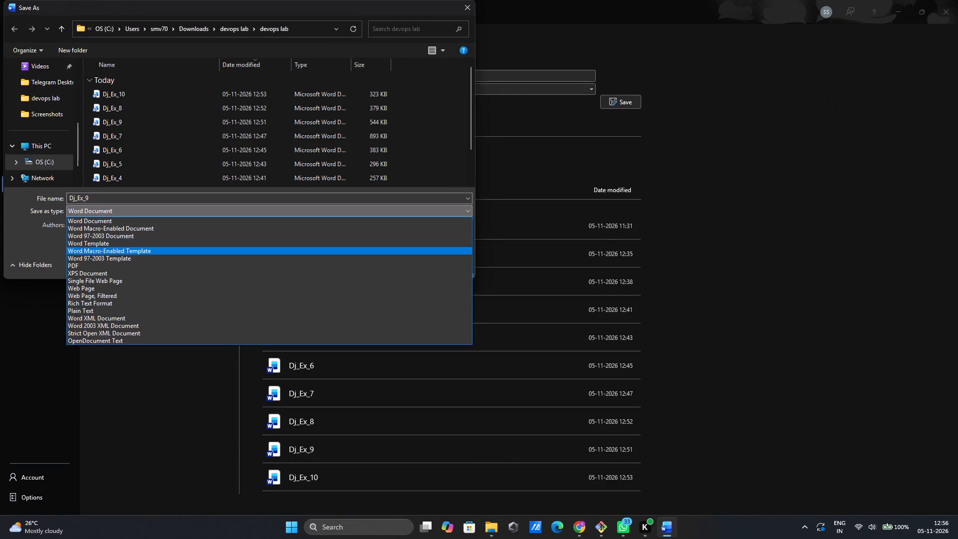
{"action": "left_click", "coordinate": [85, 265]}
{"action": "left_click", "coordinate": [74, 194]}
{"action": "left_click", "coordinate": [74, 199]}
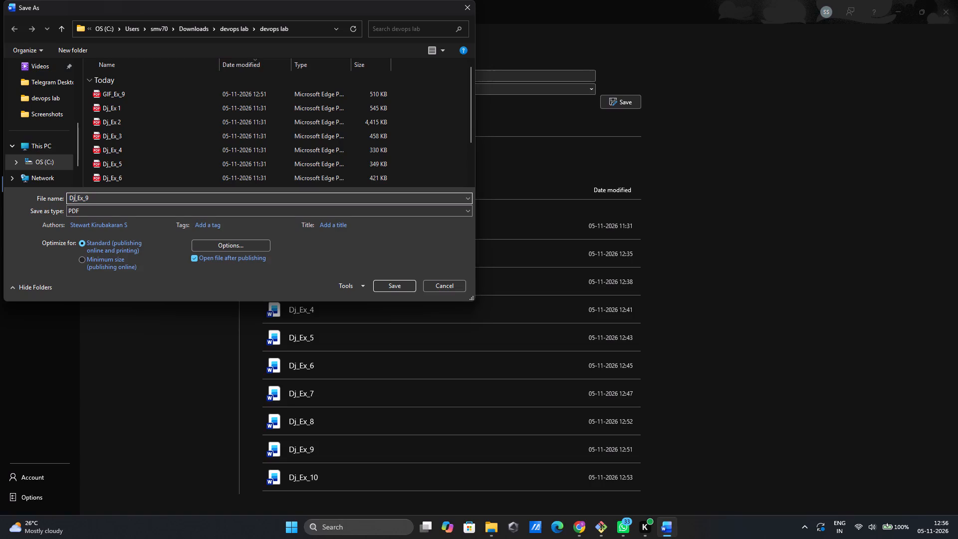
{"action": "key", "text": "BackSpace"}
{"action": "key", "text": "BackSpace"}
{"action": "key", "text": "BackSpace"}
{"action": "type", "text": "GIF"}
{"action": "scroll", "coordinate": [66, 129], "scroll_direction": "up", "scroll_amount": 4}
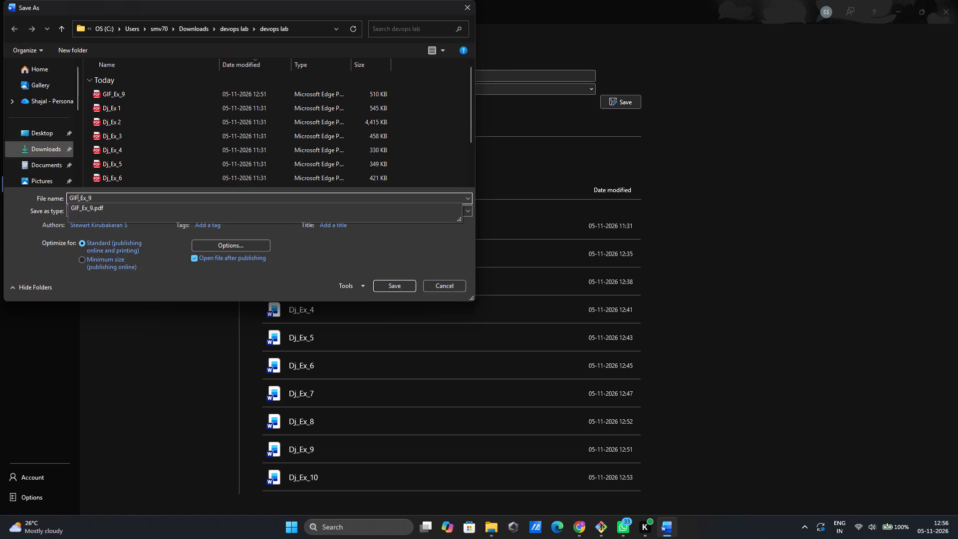
{"action": "left_click", "coordinate": [46, 145]}
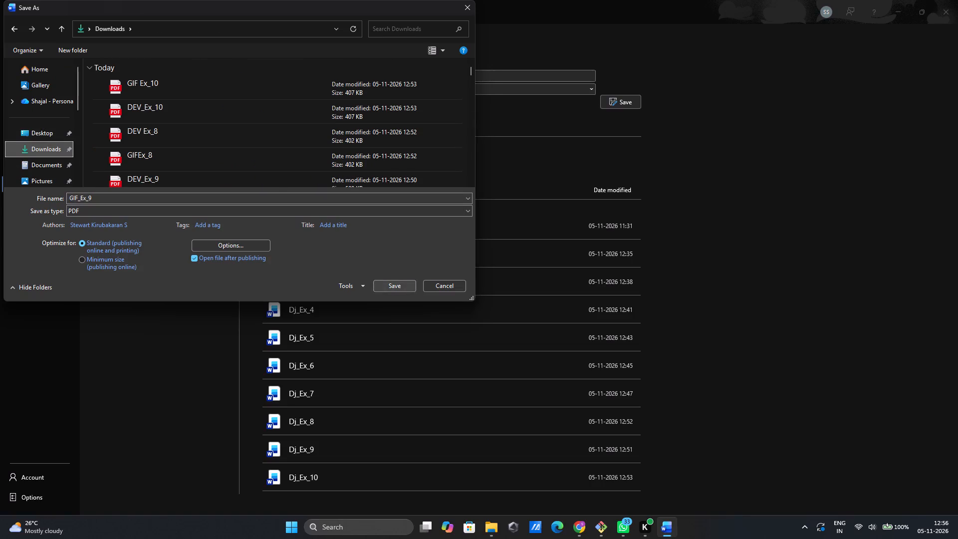
{"action": "left_click", "coordinate": [391, 287]}
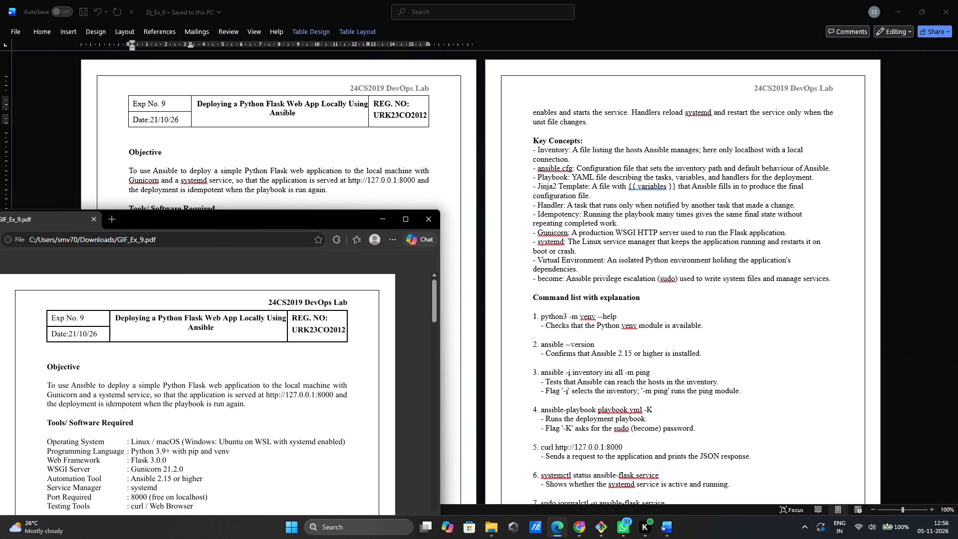
Close the exported GIF_Ex_9 PDF and the Dj_Ex_9 Word document.
{"action": "left_click", "coordinate": [426, 222]}
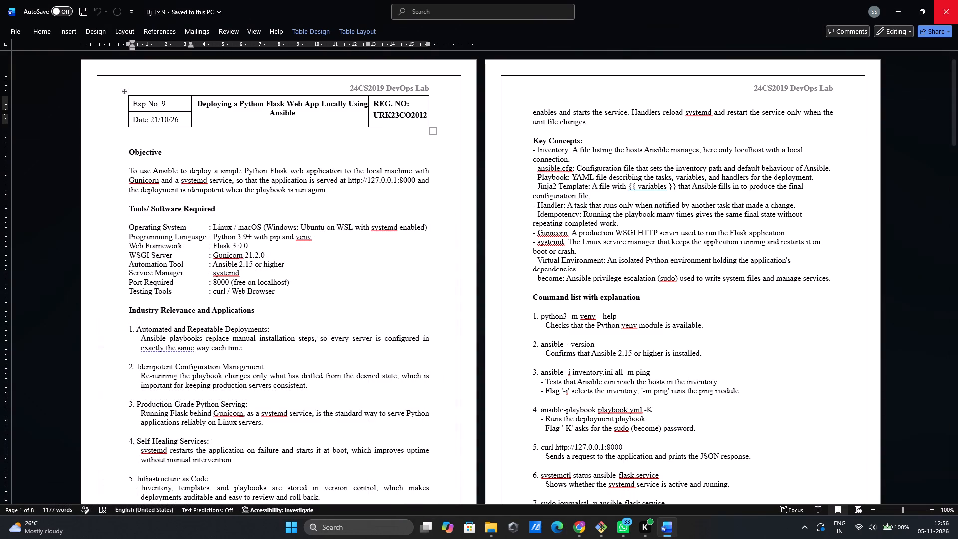
{"action": "left_click", "coordinate": [957, 0]}
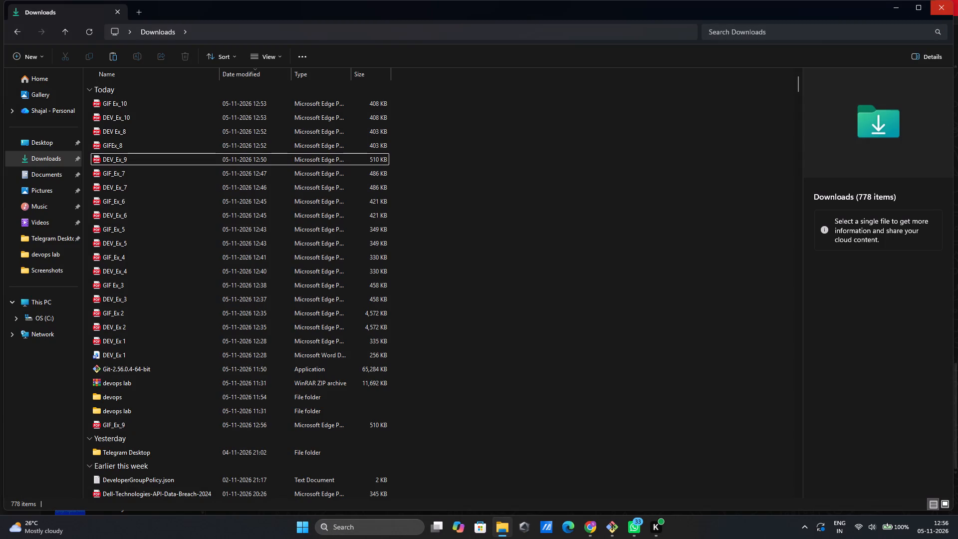